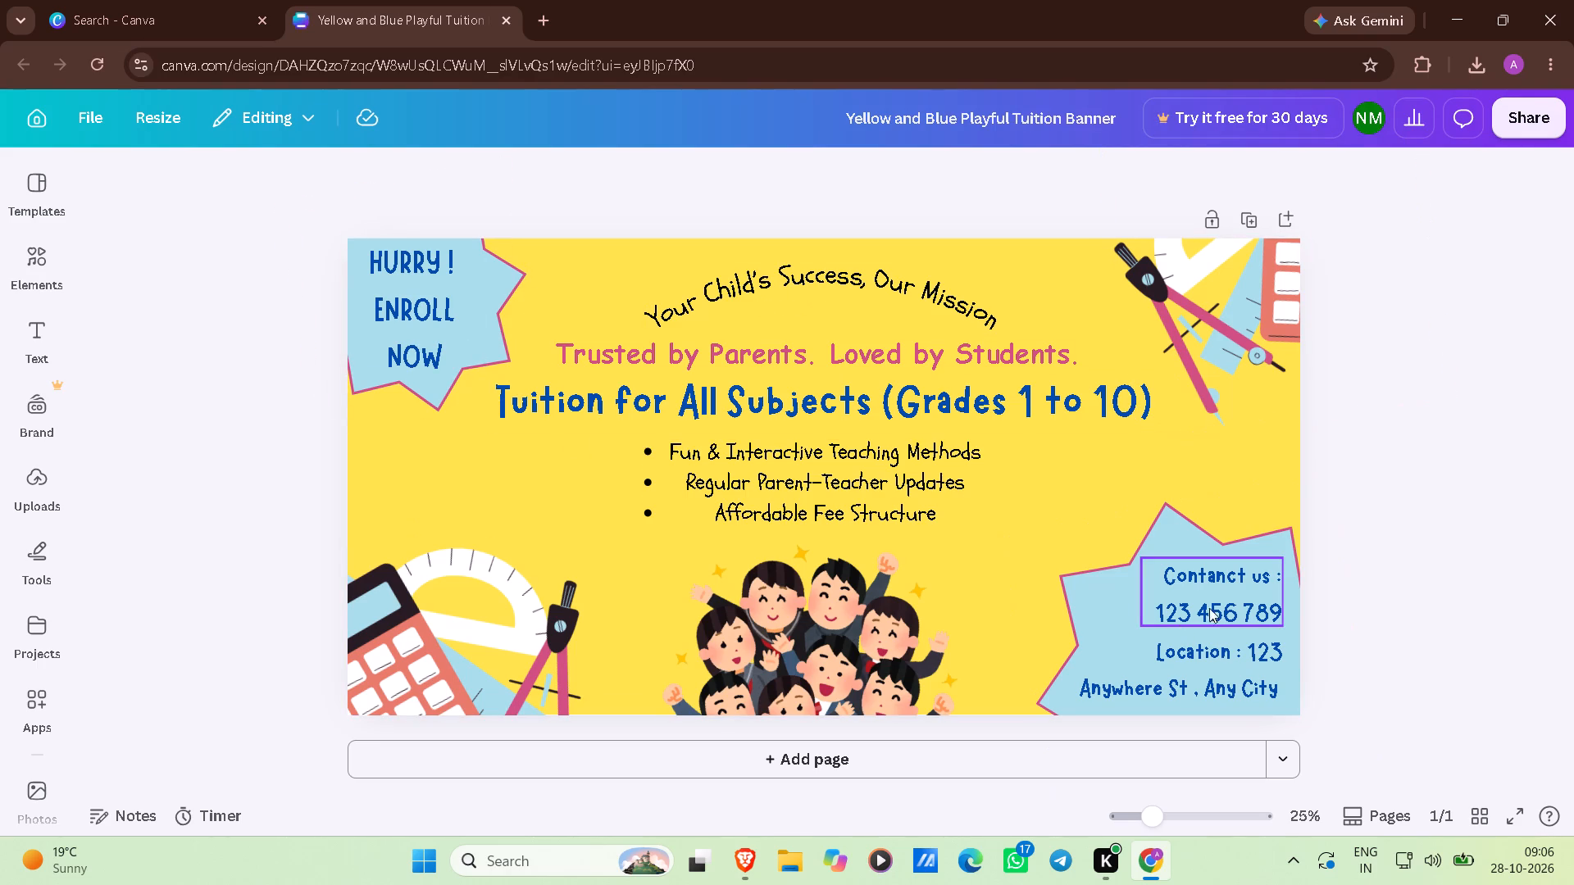
# Replace the placeholder street number in the banner's Location text with the tuition centre's road name.
pyautogui.click(1253, 652)
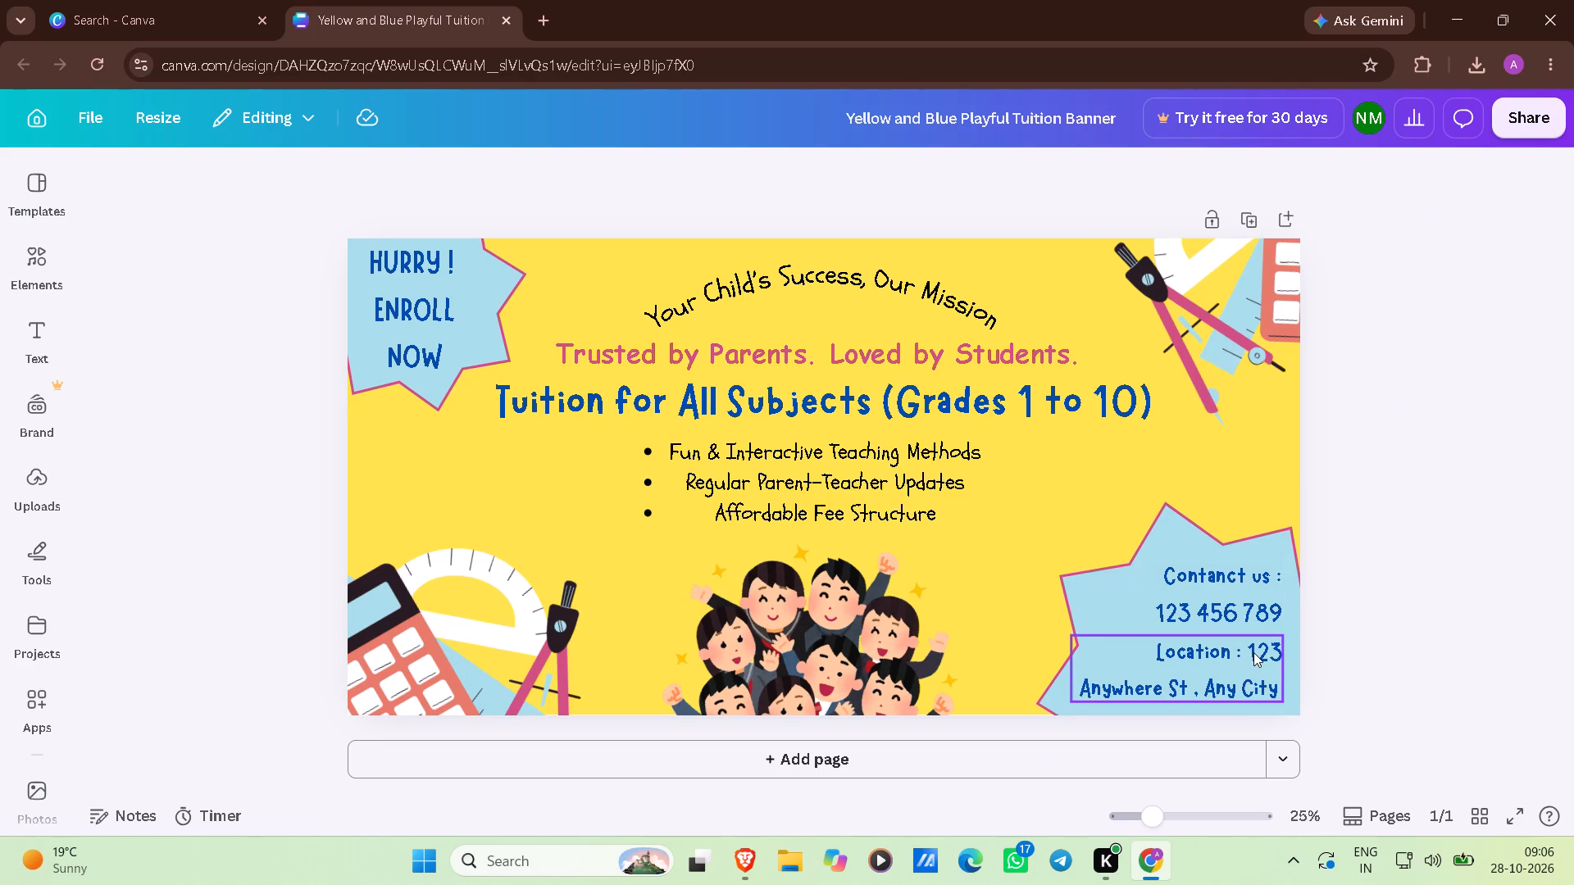
pyautogui.click(1253, 652)
pyautogui.click(1253, 652)
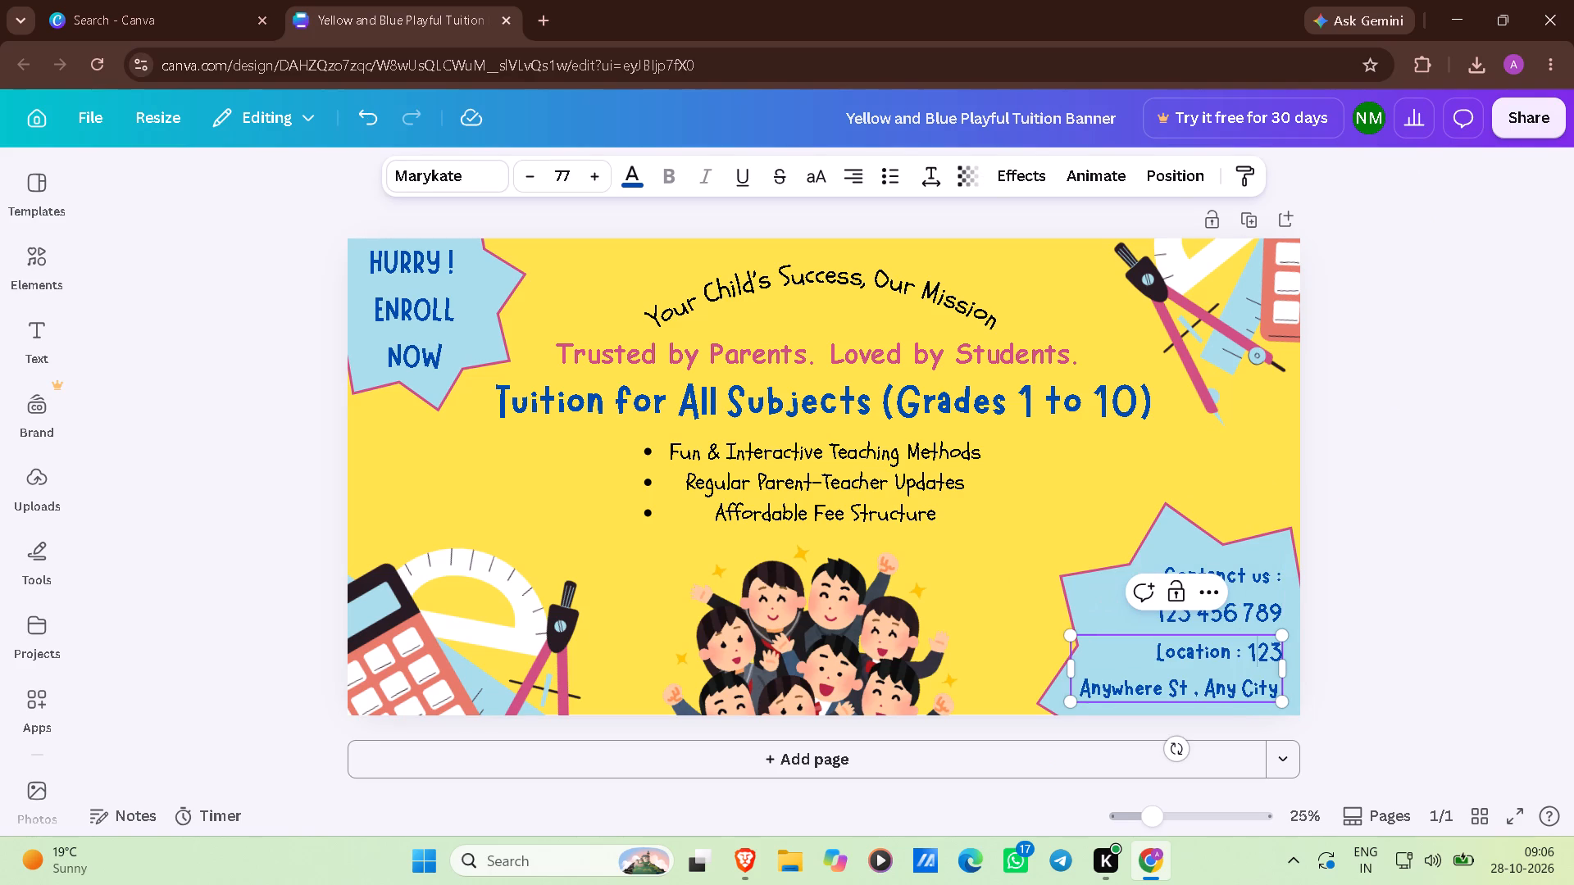
pyautogui.press('Right')
pyautogui.press('Right')
pyautogui.press('BackSpace')
pyautogui.press('BackSpace')
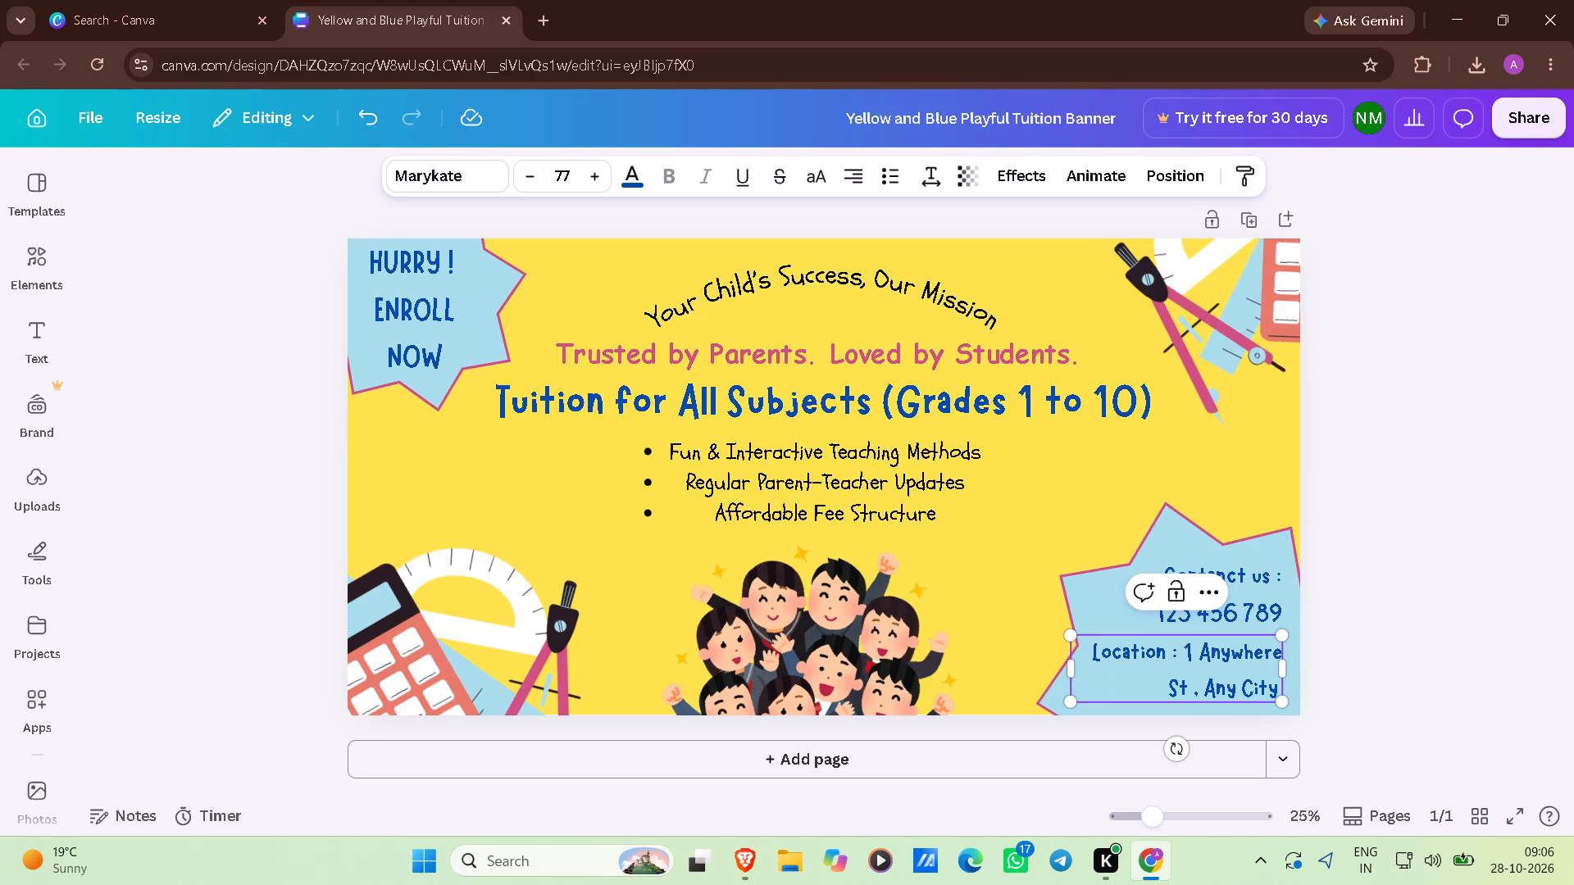
pyautogui.press('BackSpace')
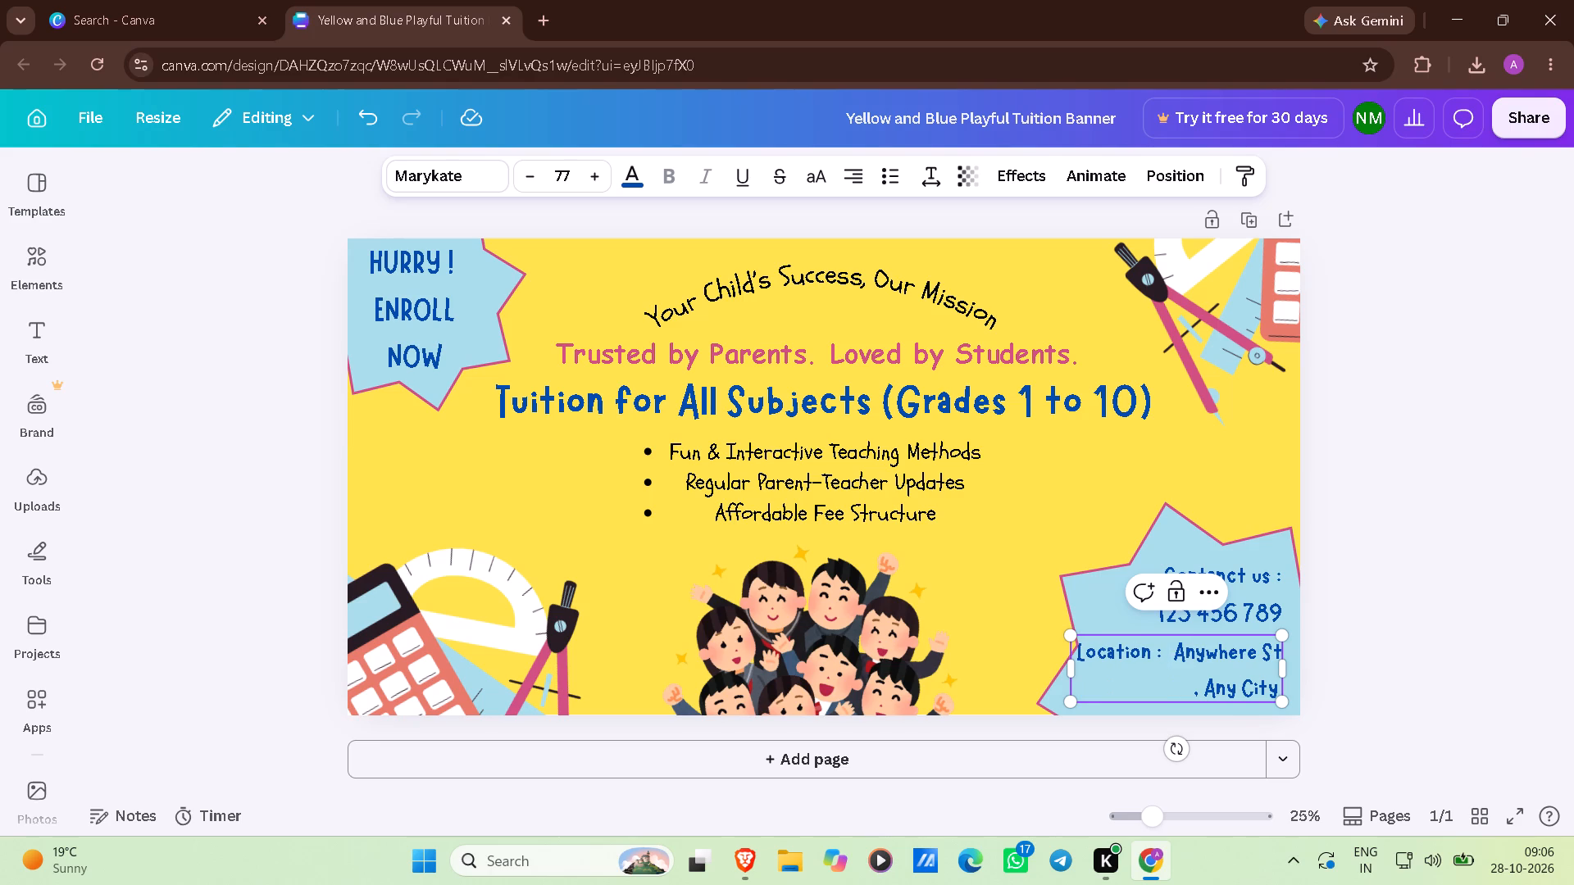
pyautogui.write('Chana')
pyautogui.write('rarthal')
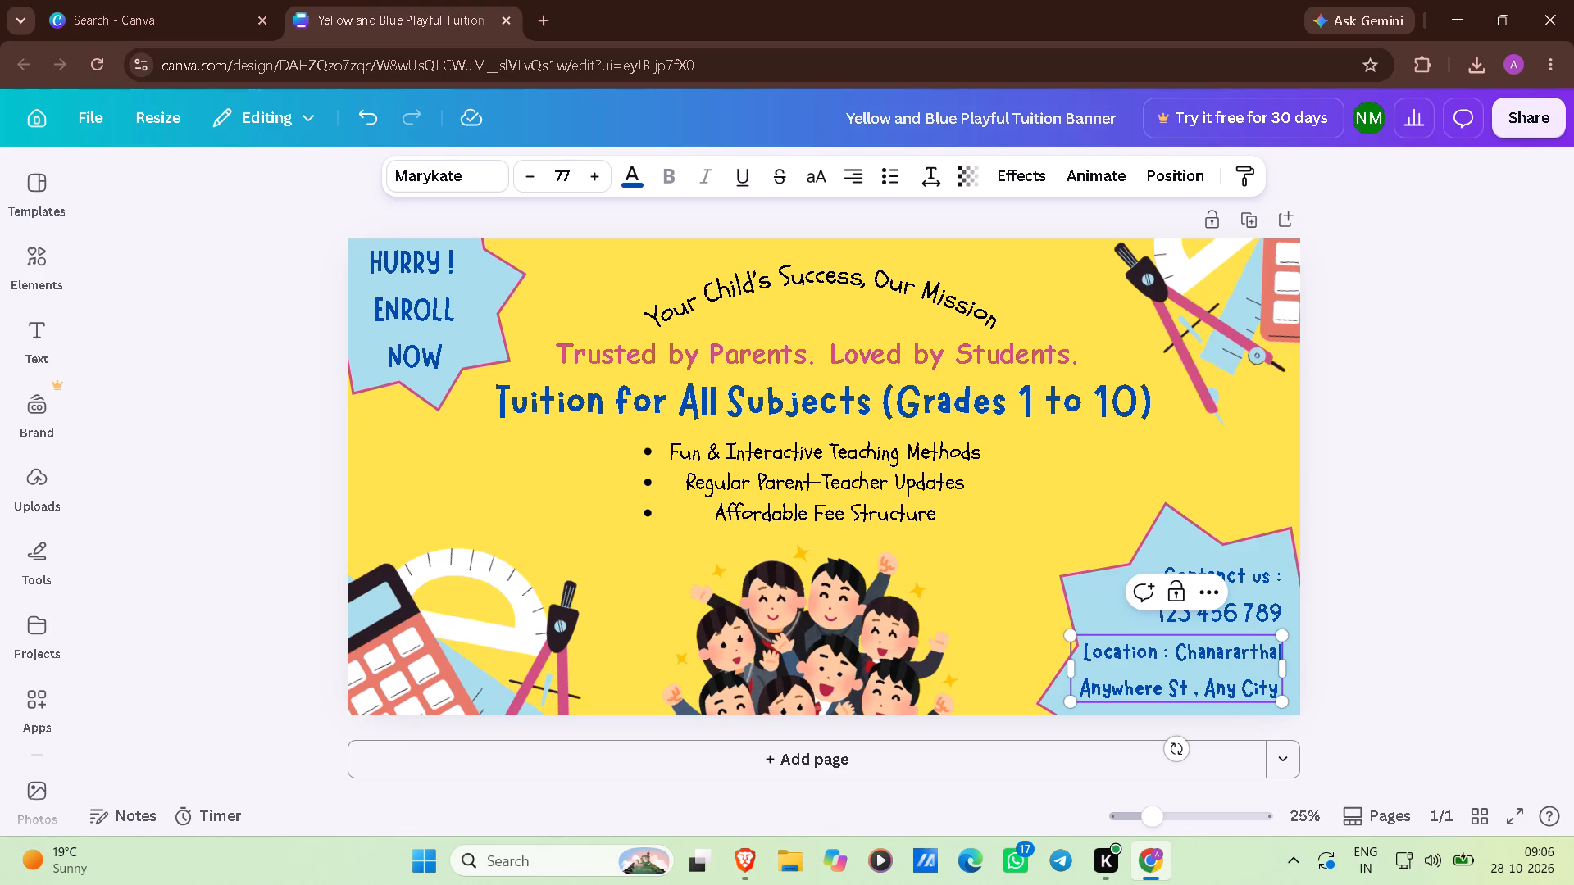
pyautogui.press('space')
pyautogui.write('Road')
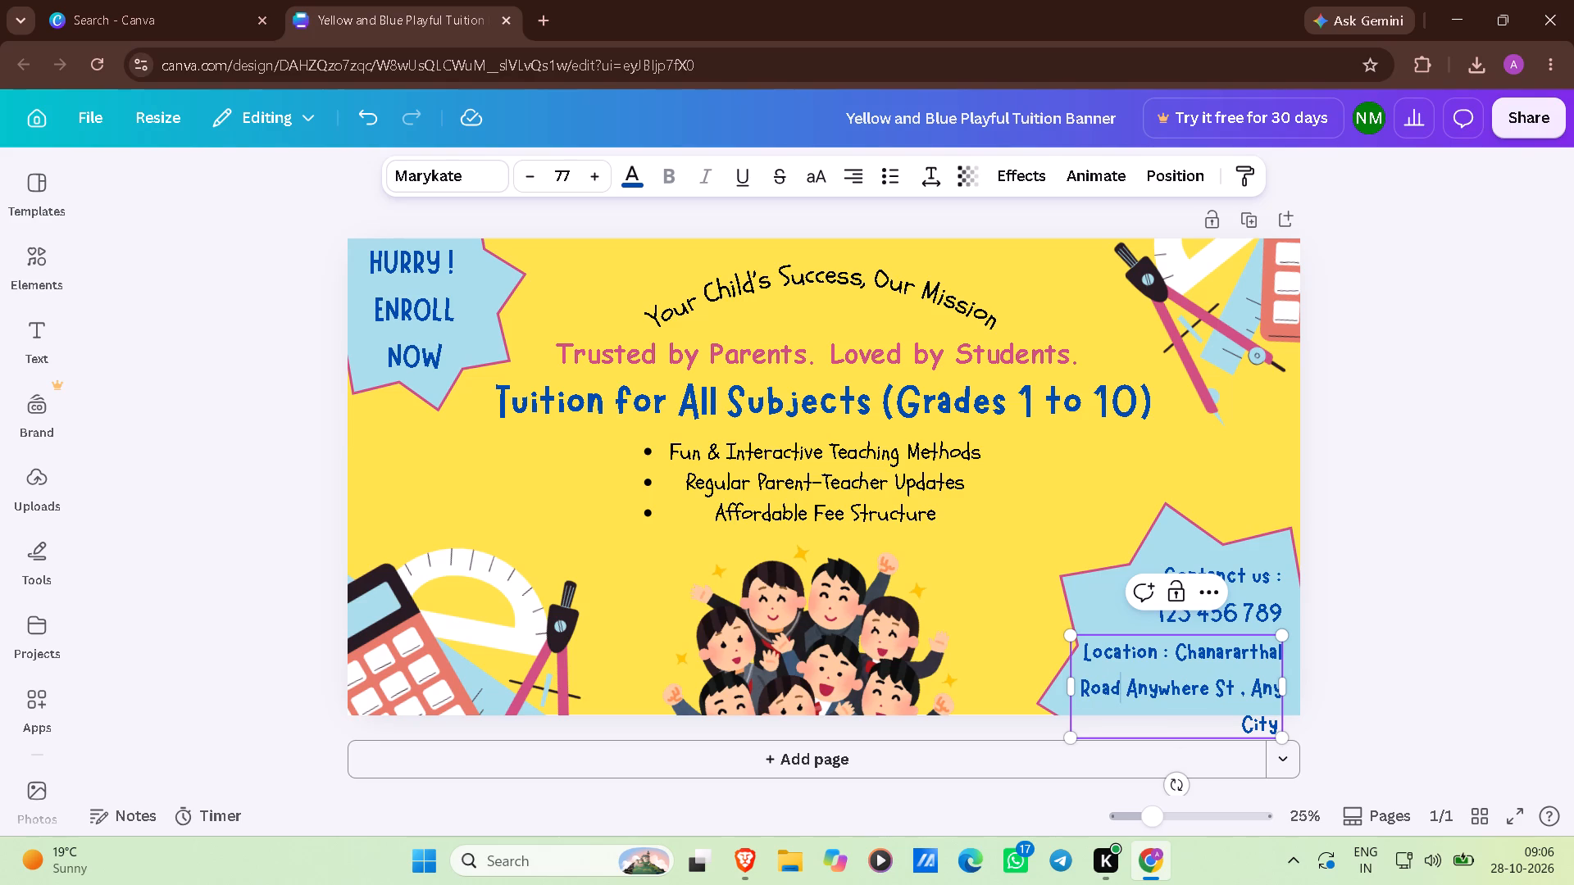
# Replace the remaining placeholder street and city in the Location text with the actual city name.
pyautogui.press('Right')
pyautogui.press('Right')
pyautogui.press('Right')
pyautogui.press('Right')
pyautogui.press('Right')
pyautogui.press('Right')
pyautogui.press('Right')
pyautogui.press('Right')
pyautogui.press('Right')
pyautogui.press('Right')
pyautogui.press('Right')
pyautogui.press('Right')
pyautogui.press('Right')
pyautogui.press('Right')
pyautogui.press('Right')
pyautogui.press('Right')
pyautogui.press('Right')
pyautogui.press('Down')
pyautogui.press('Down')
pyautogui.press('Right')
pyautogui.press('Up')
pyautogui.click(1276, 724)
pyautogui.press('BackSpace')
pyautogui.press('BackSpace')
pyautogui.press('BackSpace')
pyautogui.press('BackSpace')
pyautogui.press('BackSpace')
pyautogui.press('BackSpace')
pyautogui.press('BackSpace')
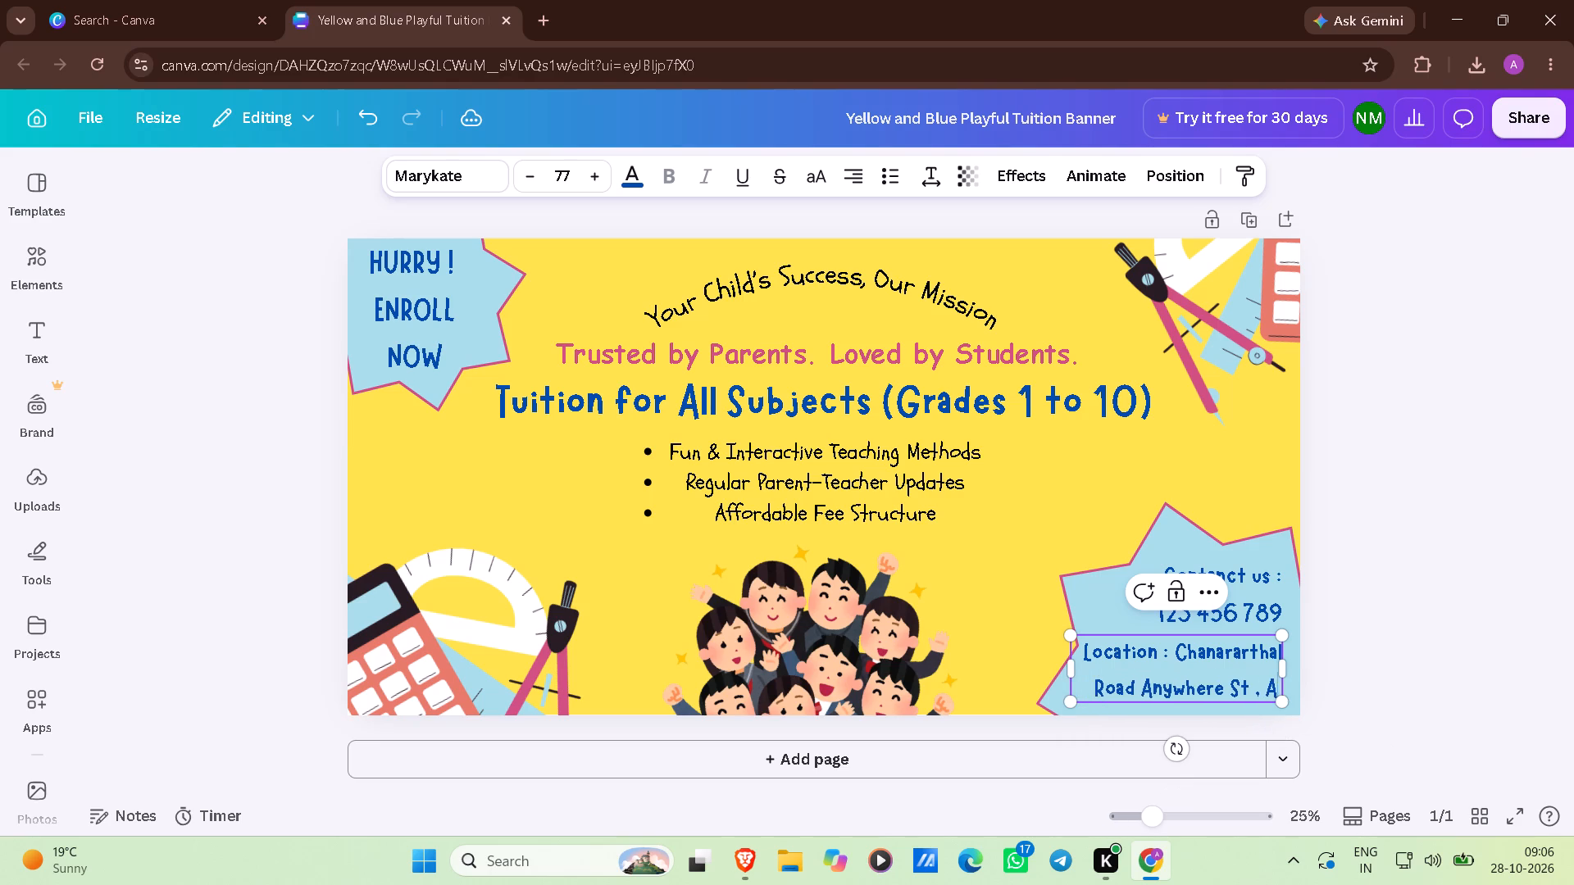
pyautogui.press('BackSpace')
pyautogui.press('BackSpace')
pyautogui.press('BackSpace')
pyautogui.press('BackSpace')
pyautogui.press('BackSpace')
pyautogui.press('BackSpace')
pyautogui.press('BackSpace')
pyautogui.press('BackSpace')
pyautogui.press('BackSpace')
pyautogui.press('BackSpace')
pyautogui.press('BackSpace')
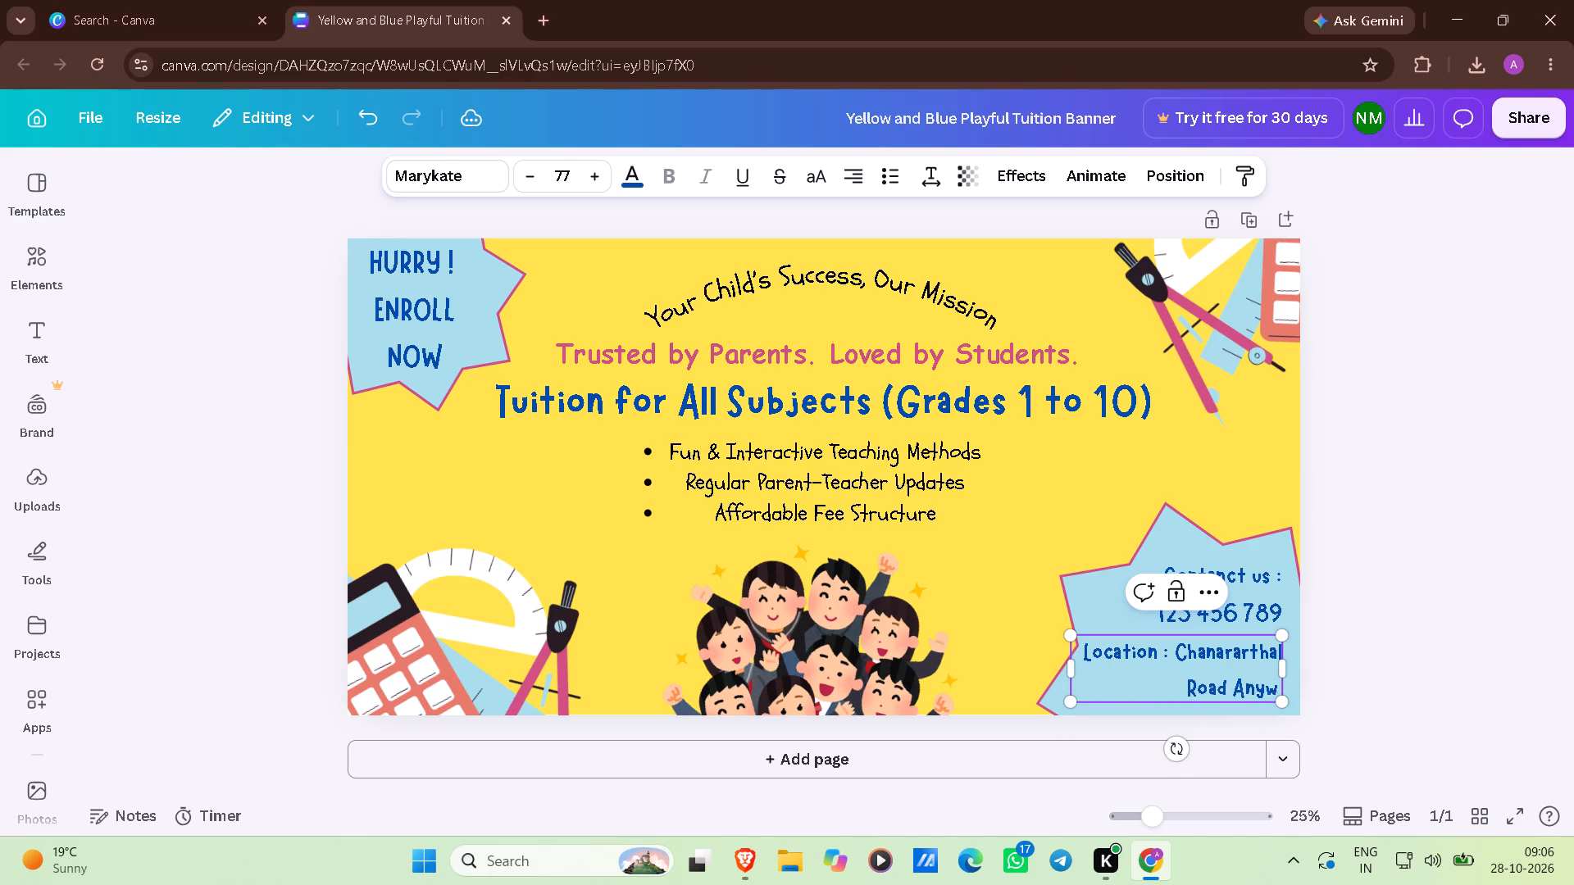
pyautogui.press('BackSpace')
pyautogui.press('BackSpace')
pyautogui.press('BackSpace')
pyautogui.press('BackSpace')
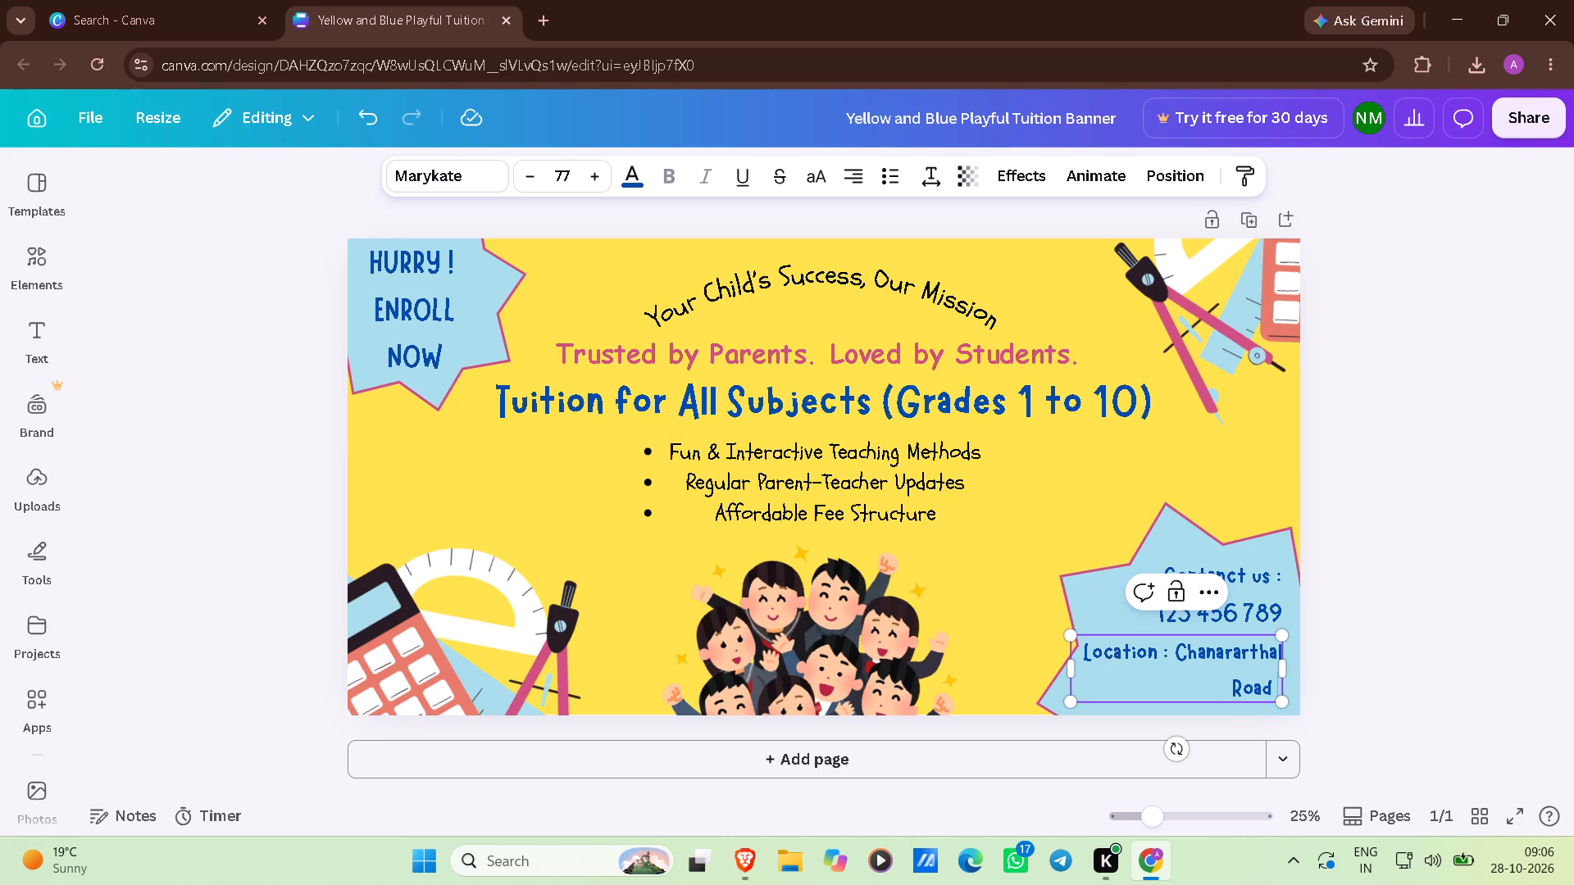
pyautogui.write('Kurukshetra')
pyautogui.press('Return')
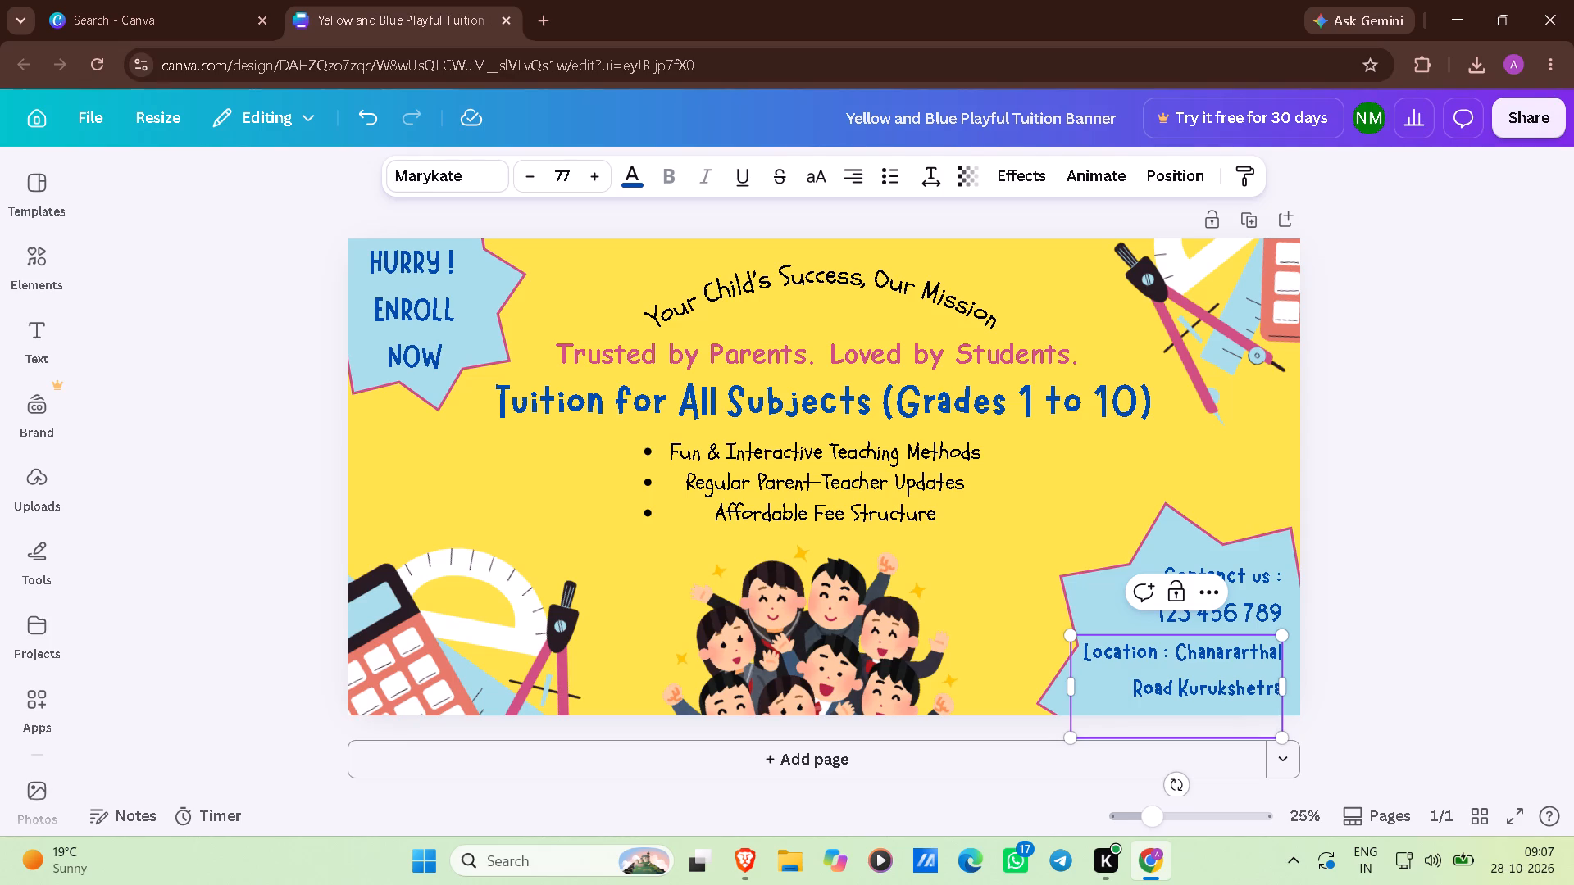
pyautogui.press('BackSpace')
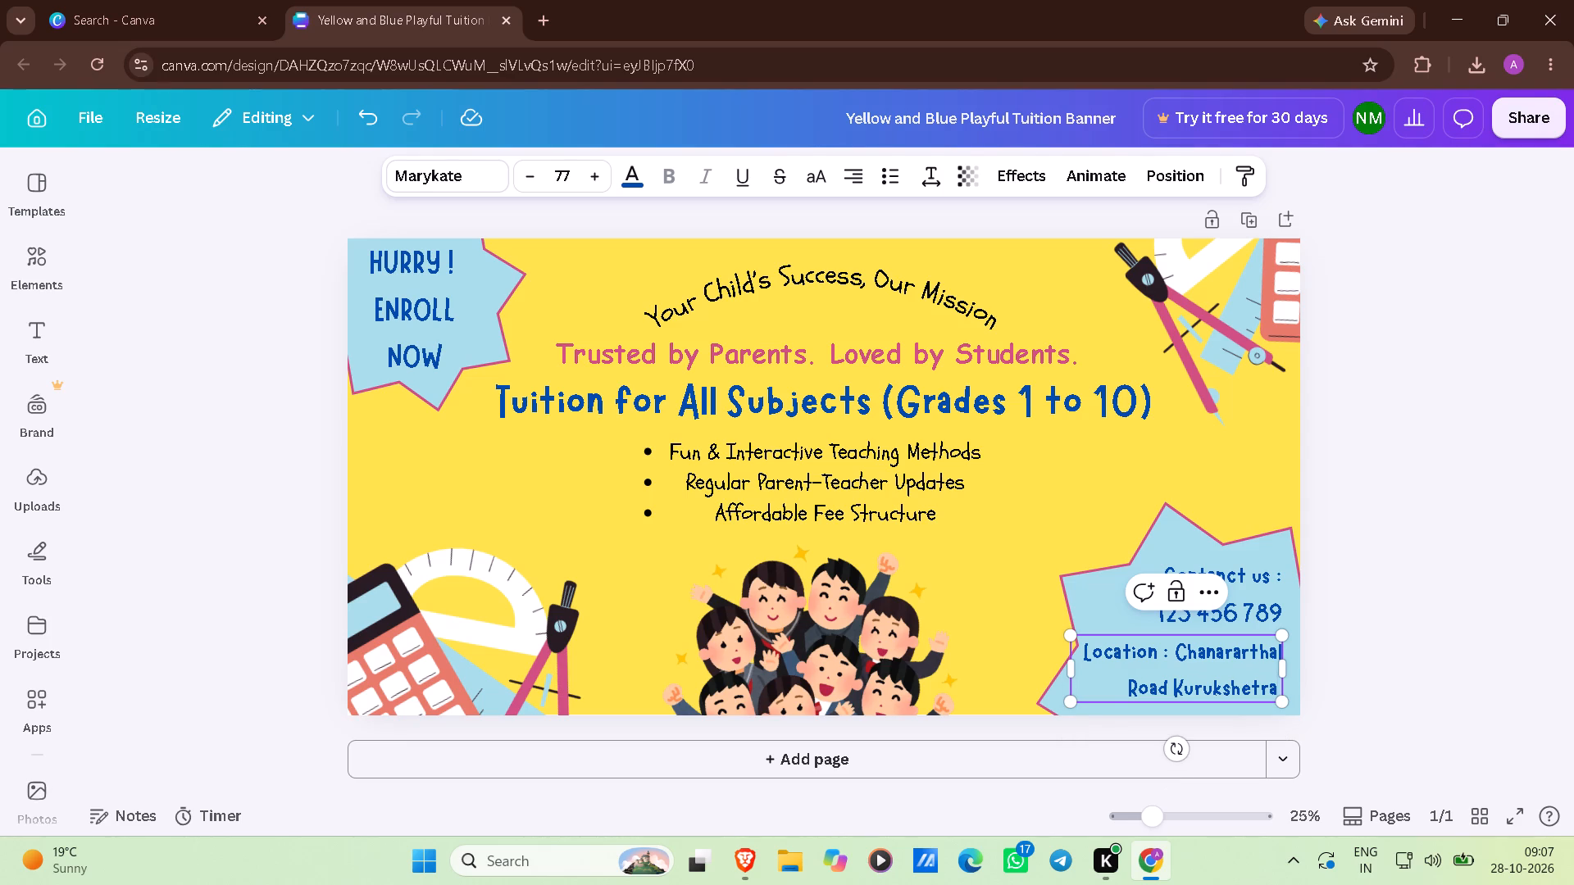
# Append a comma and the nearby school landmark, introduced by "Near", to the end of the Location text.
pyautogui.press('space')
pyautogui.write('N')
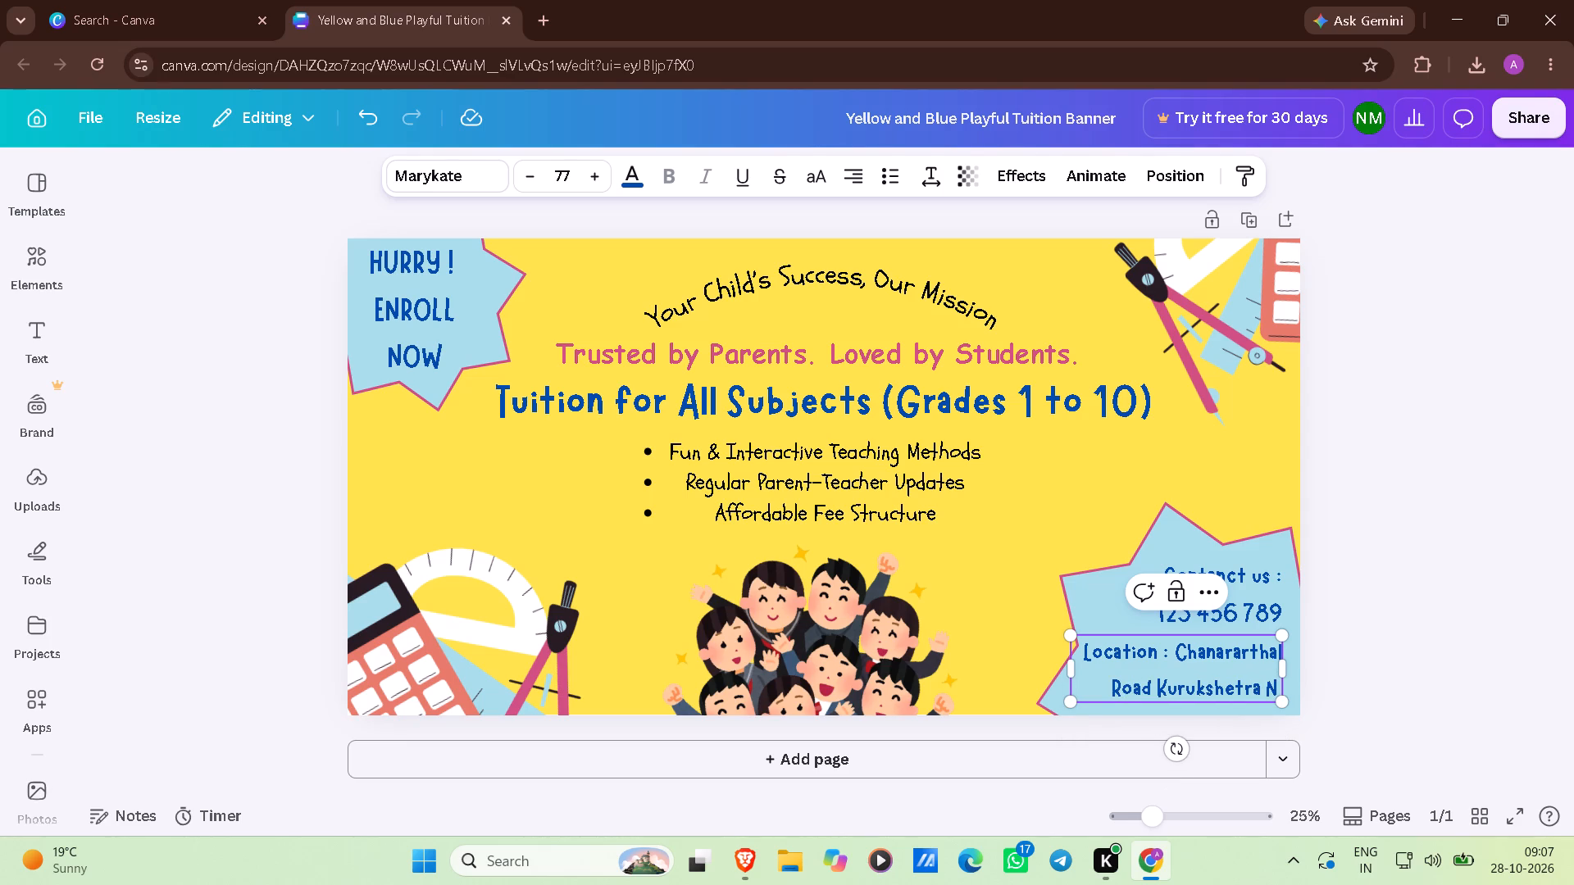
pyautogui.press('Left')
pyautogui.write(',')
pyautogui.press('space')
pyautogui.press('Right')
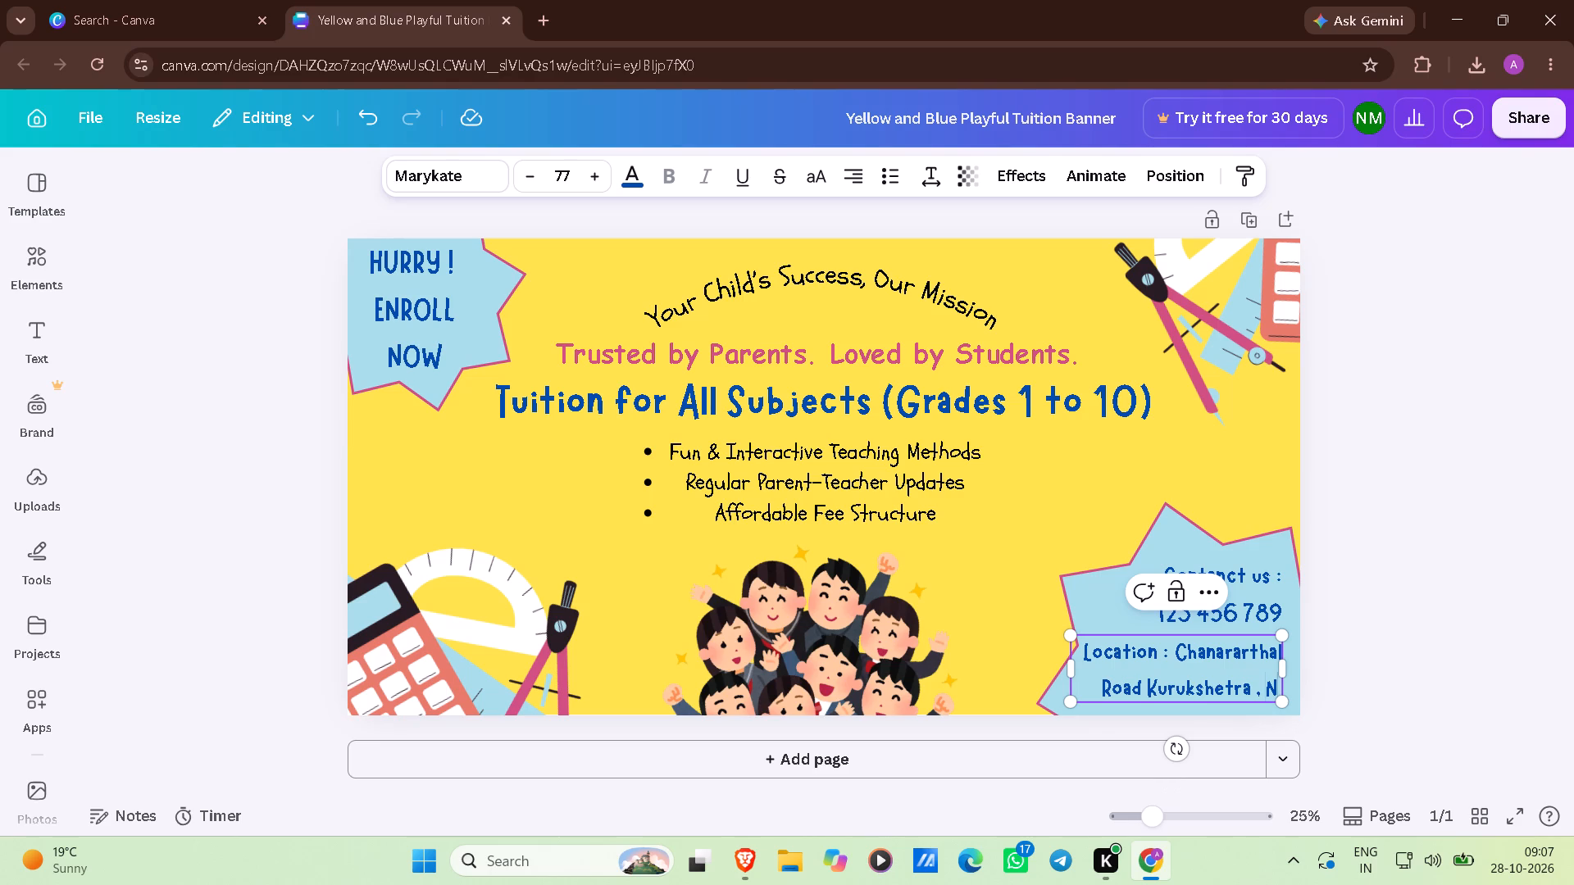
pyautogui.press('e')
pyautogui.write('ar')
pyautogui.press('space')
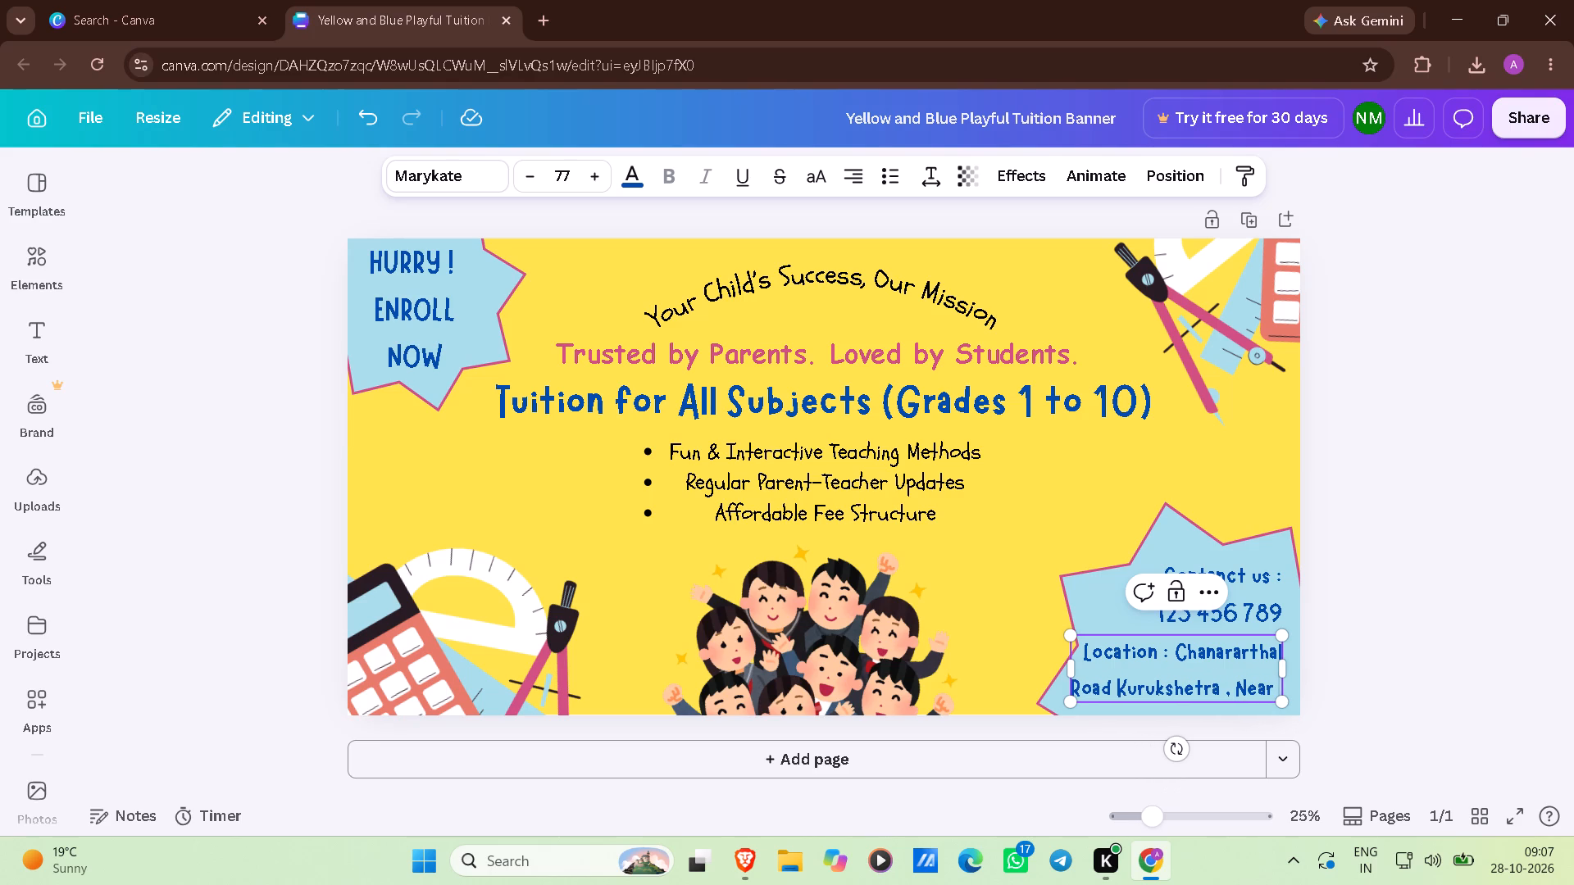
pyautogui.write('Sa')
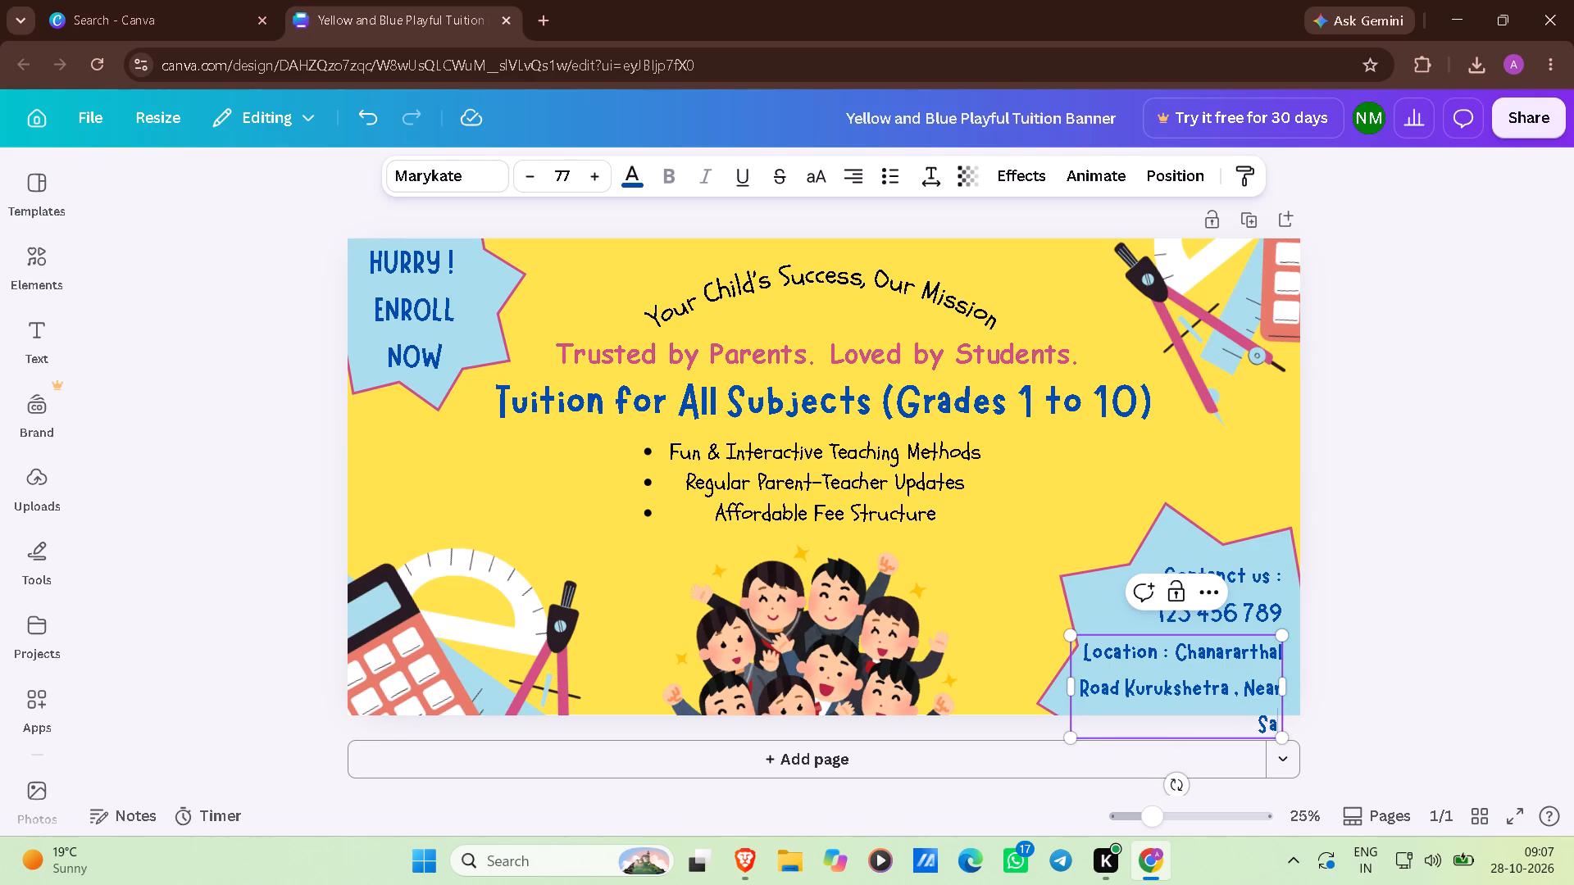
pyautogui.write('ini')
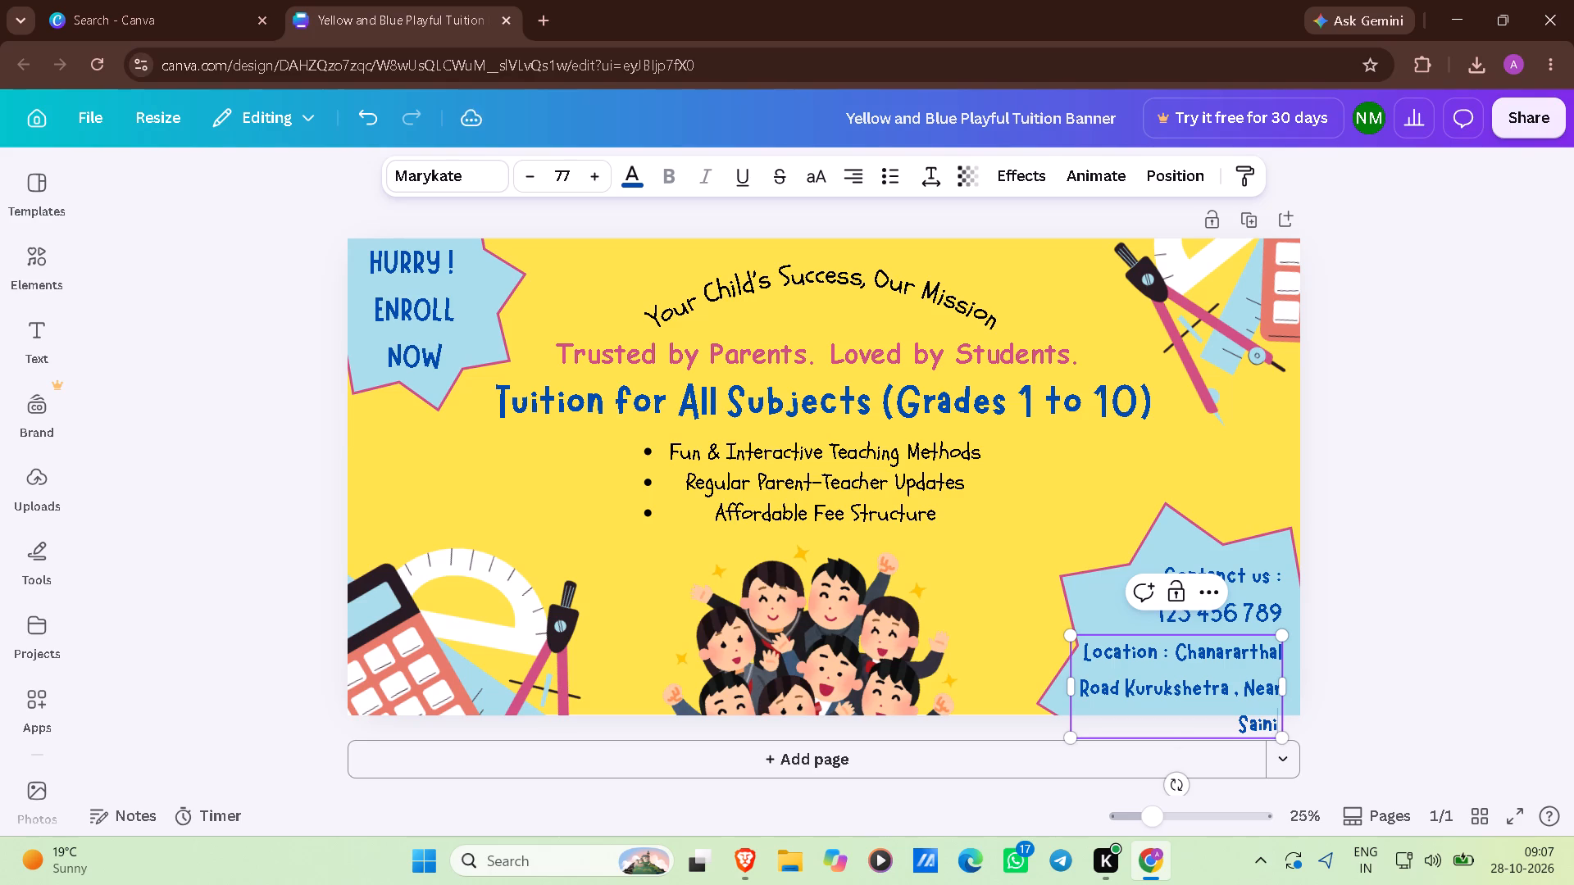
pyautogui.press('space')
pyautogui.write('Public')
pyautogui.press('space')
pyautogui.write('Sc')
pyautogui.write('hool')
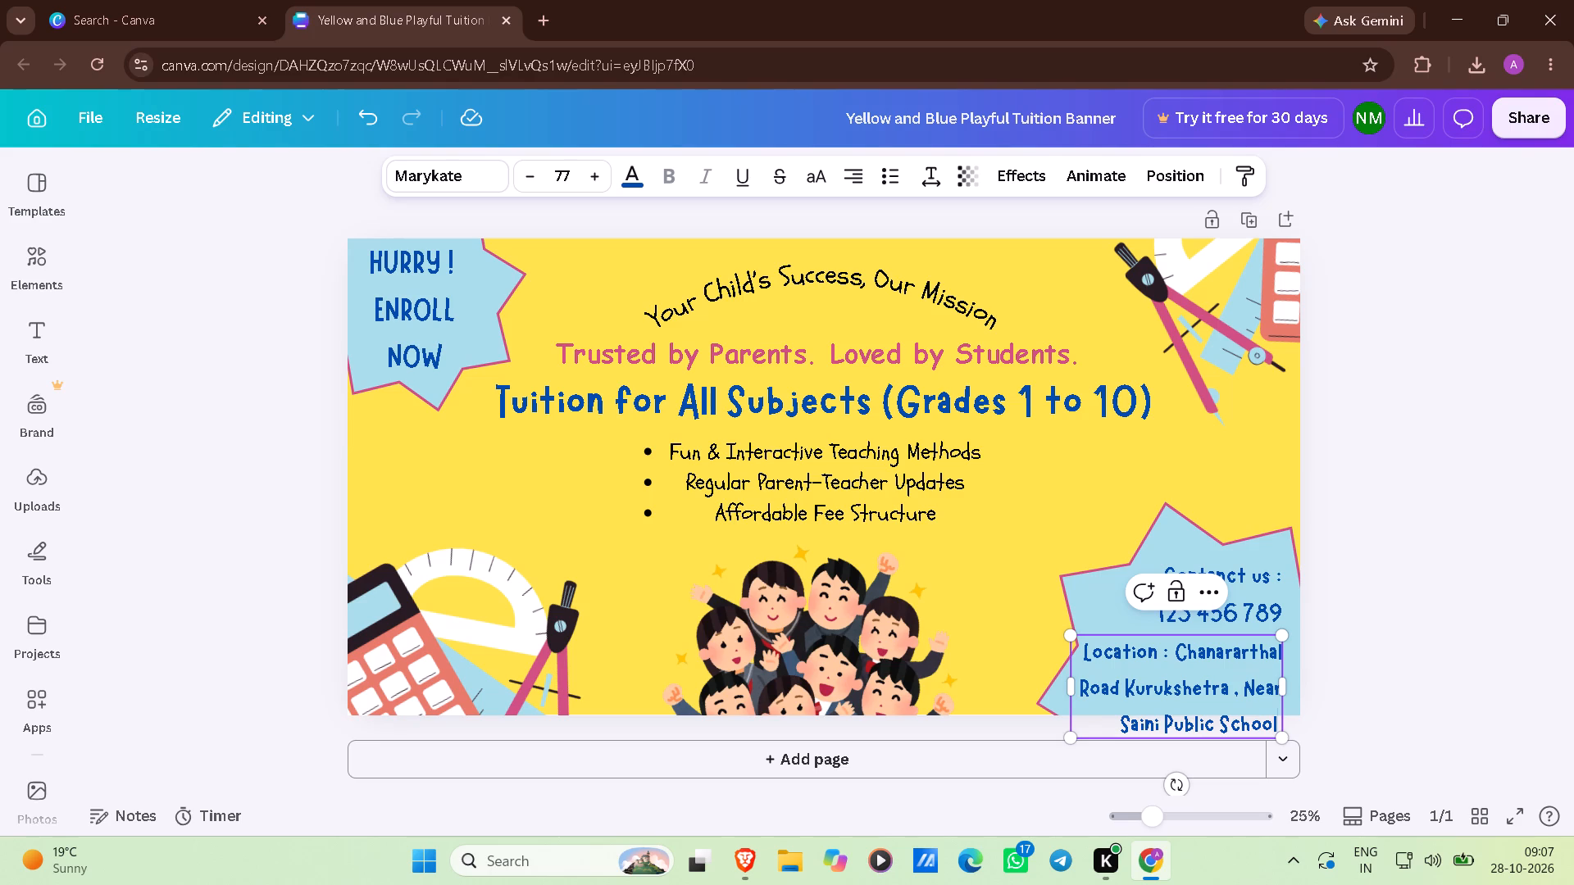
pyautogui.click(1027, 597)
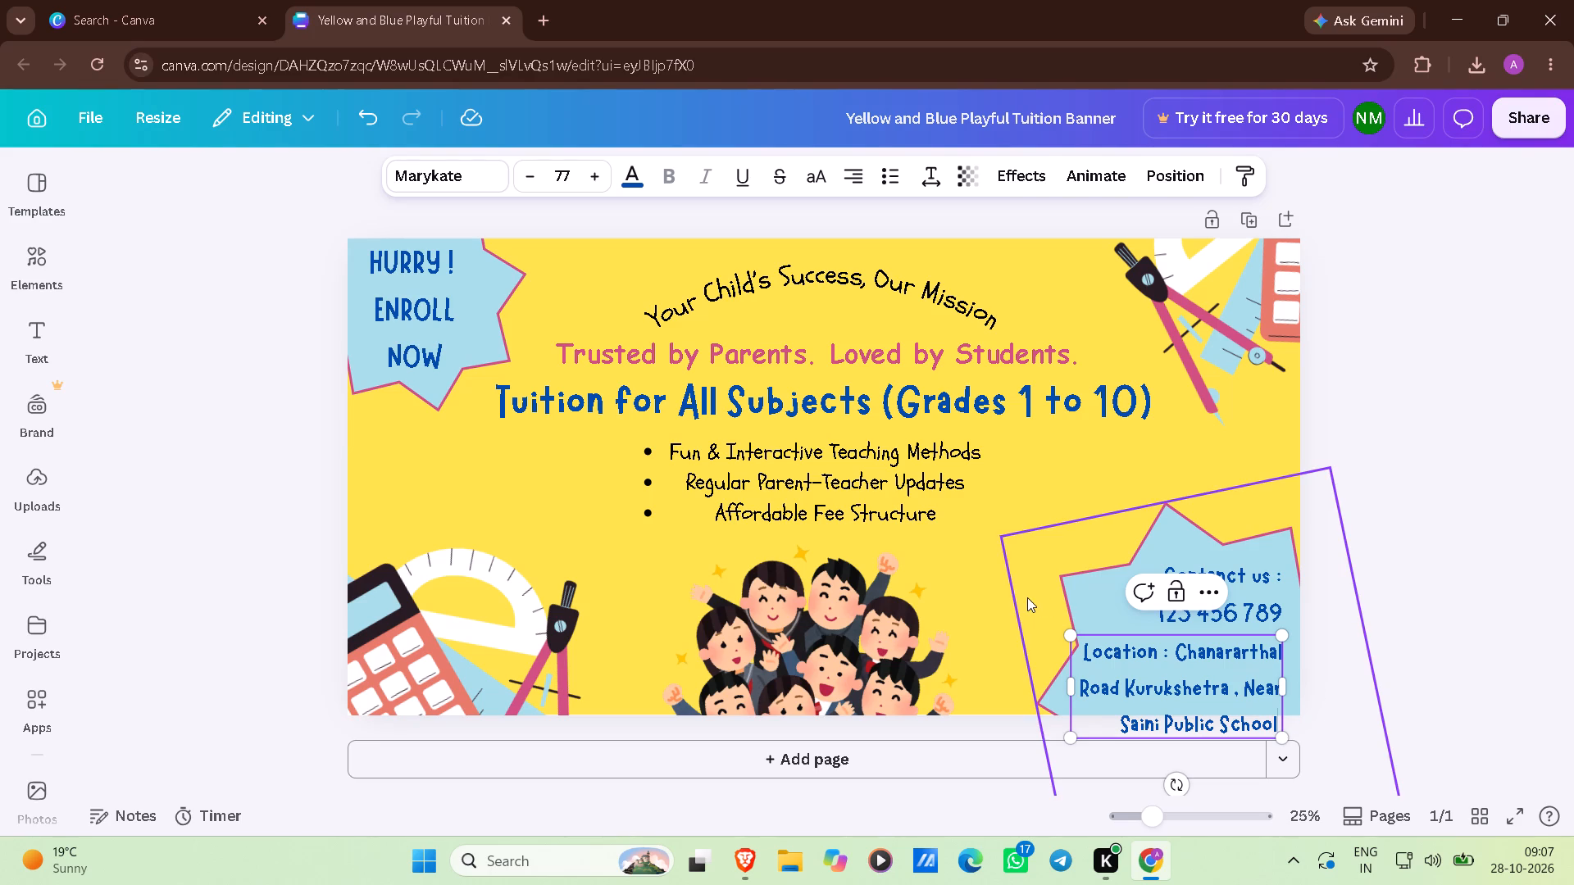
pyautogui.click(981, 620)
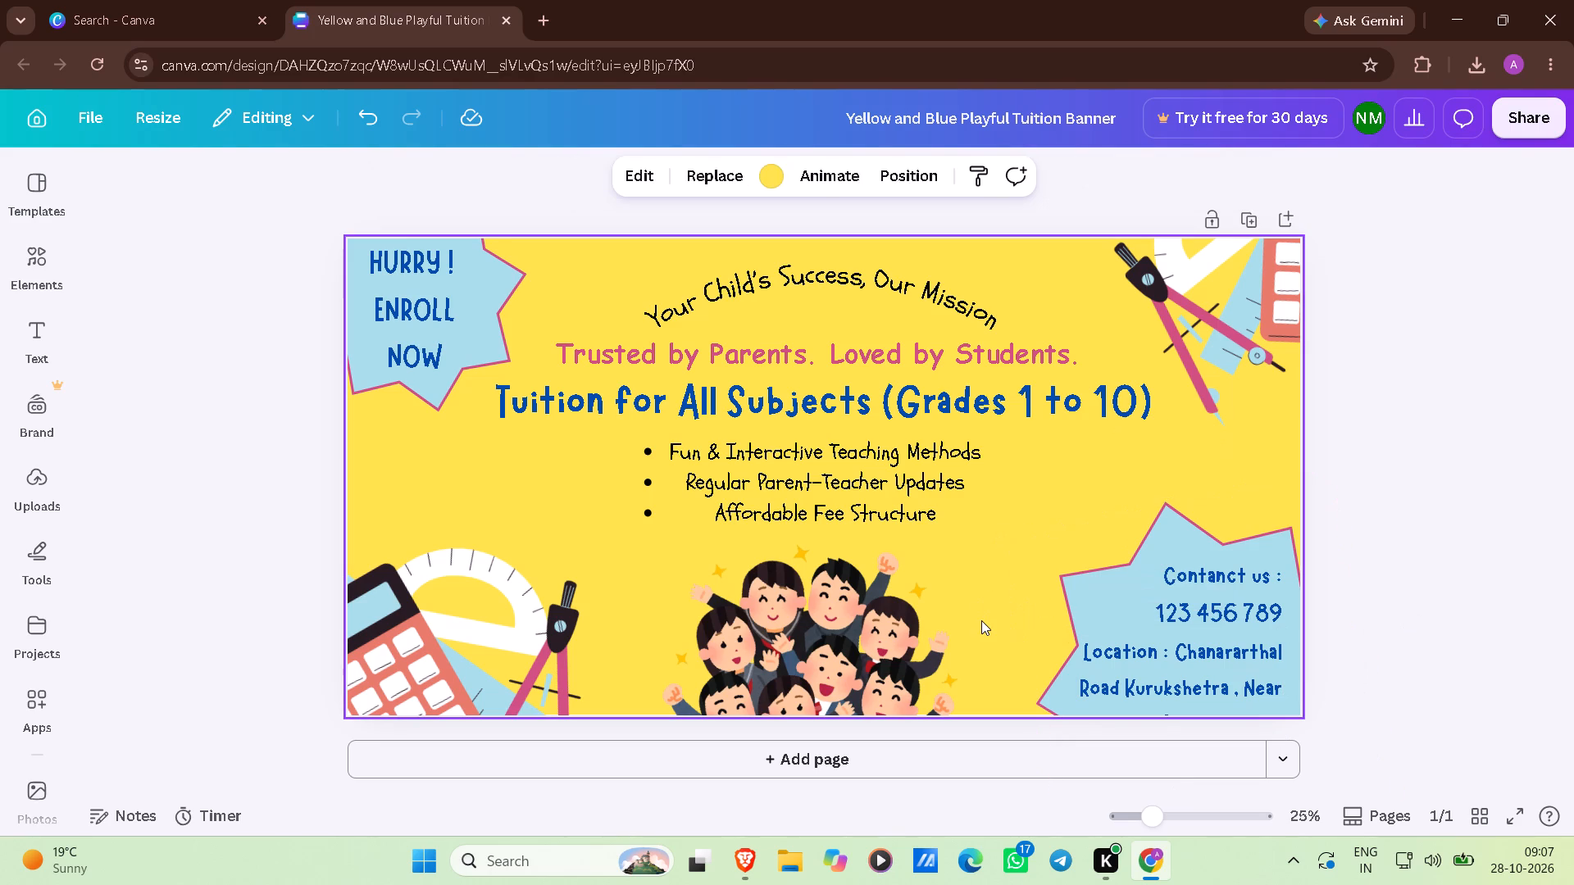
# Move the compass and calculator illustration at the banner's upper-right corner downward and slightly left, showing more of the calculator and protractor.
pyautogui.click(1209, 321)
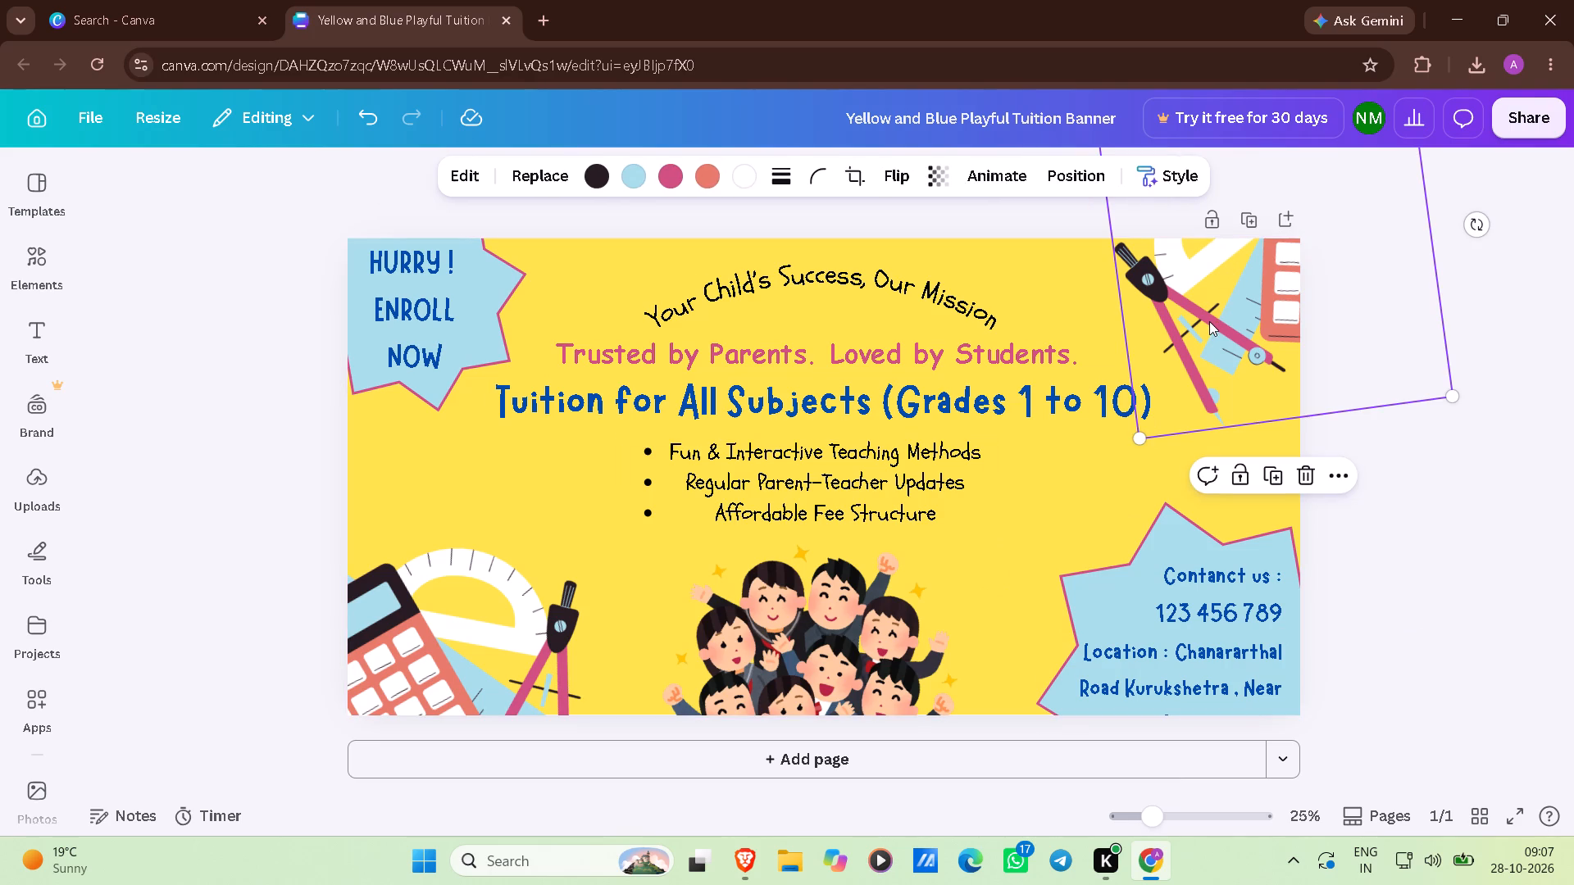
pyautogui.moveTo(1209, 321); pyautogui.dragTo(1201, 329)
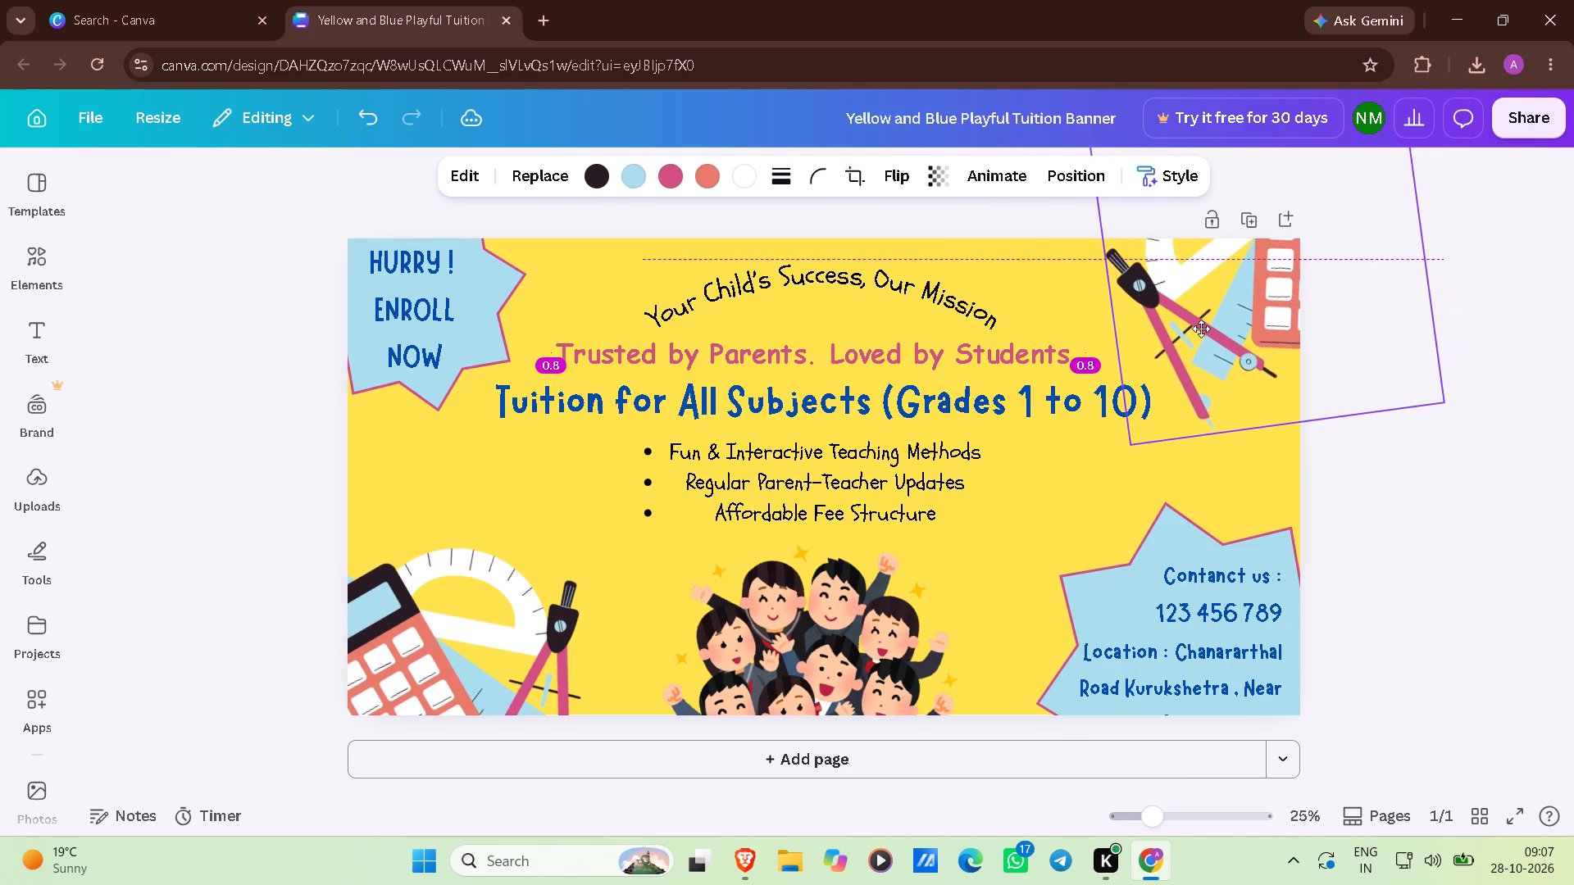
pyautogui.moveTo(1201, 329); pyautogui.dragTo(1039, 413)
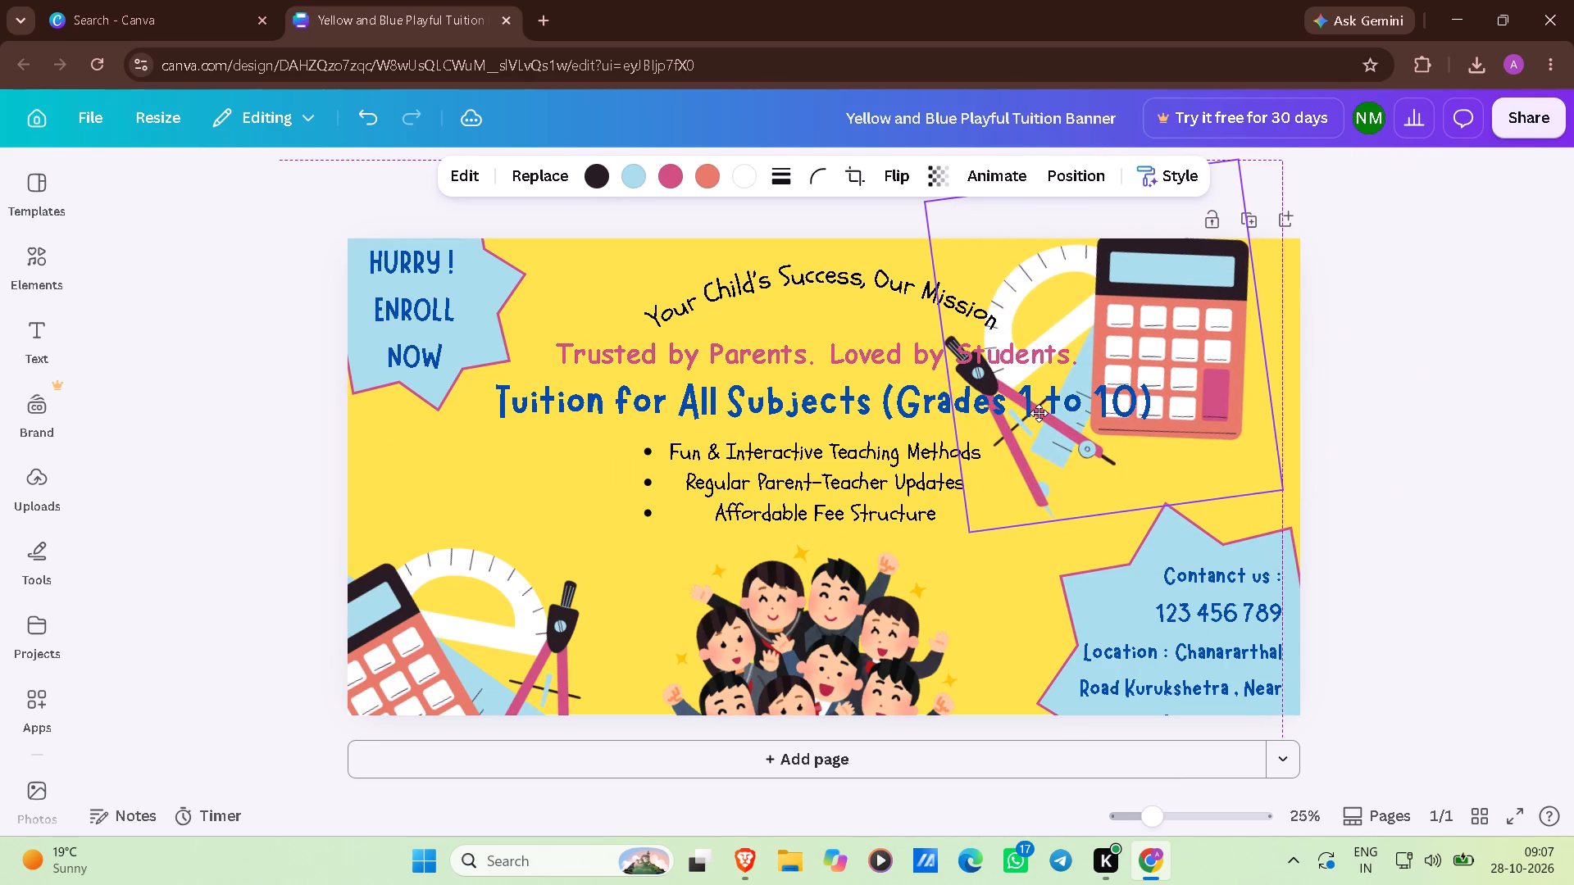
pyautogui.moveTo(1039, 413); pyautogui.dragTo(1202, 315)
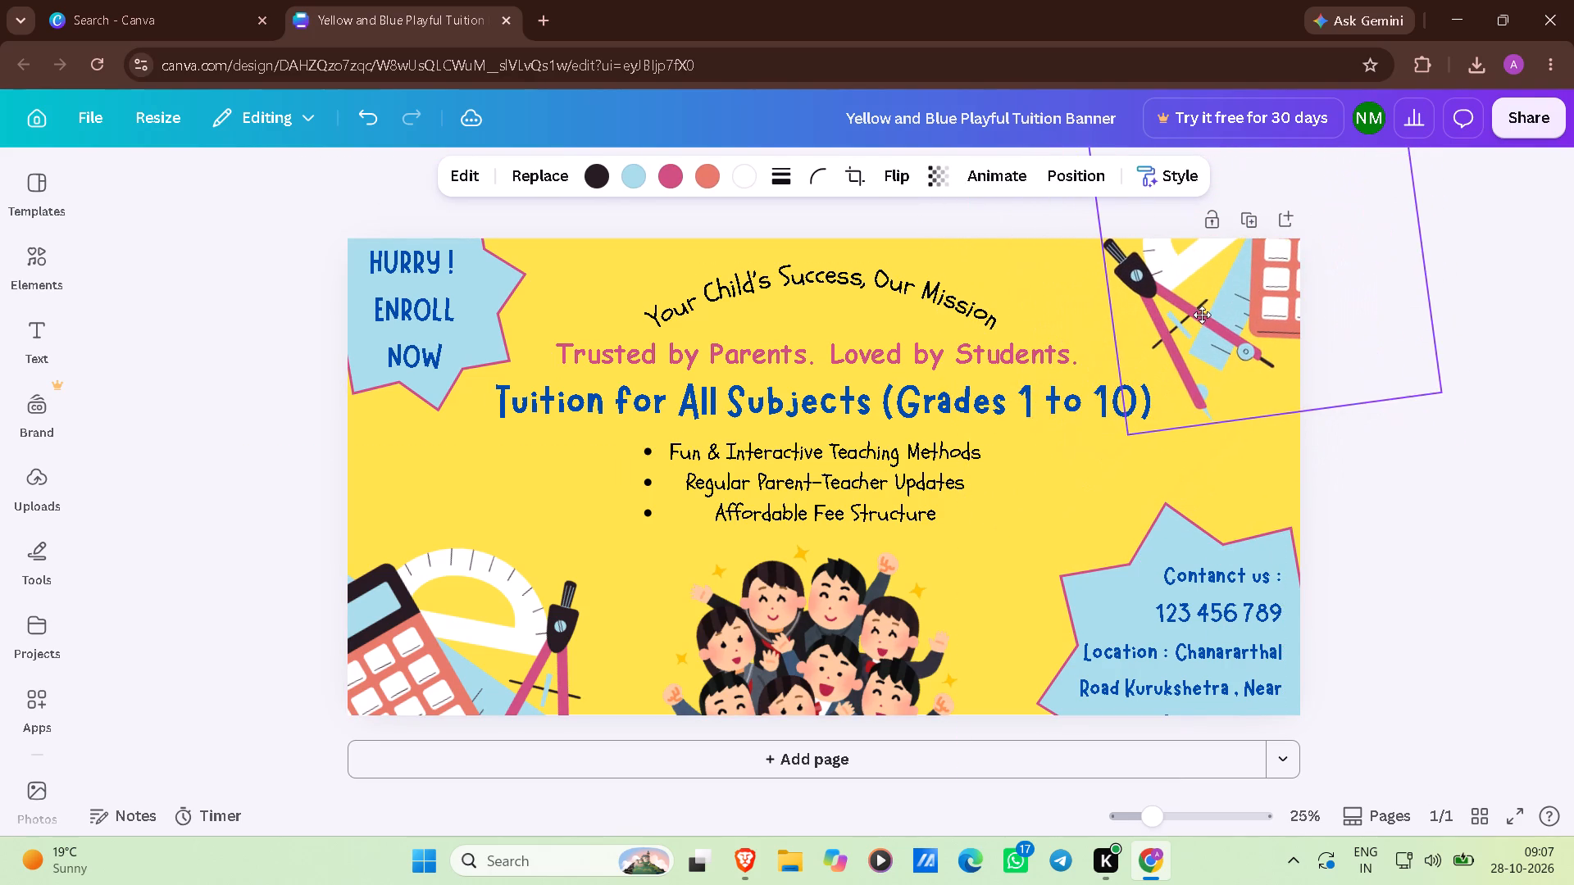
pyautogui.moveTo(1202, 315); pyautogui.dragTo(1190, 399)
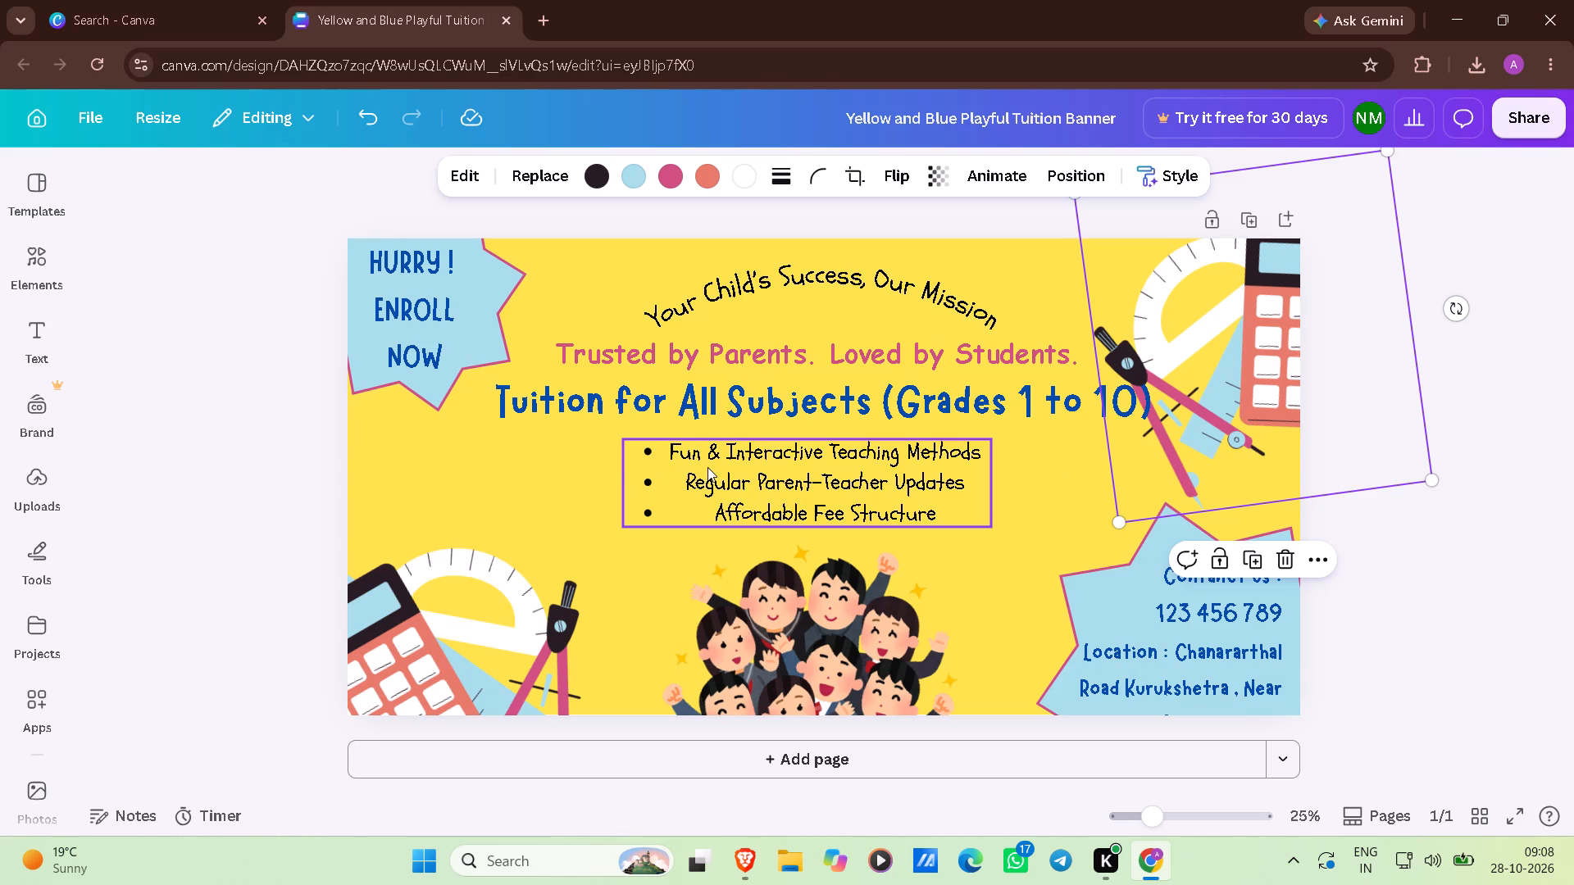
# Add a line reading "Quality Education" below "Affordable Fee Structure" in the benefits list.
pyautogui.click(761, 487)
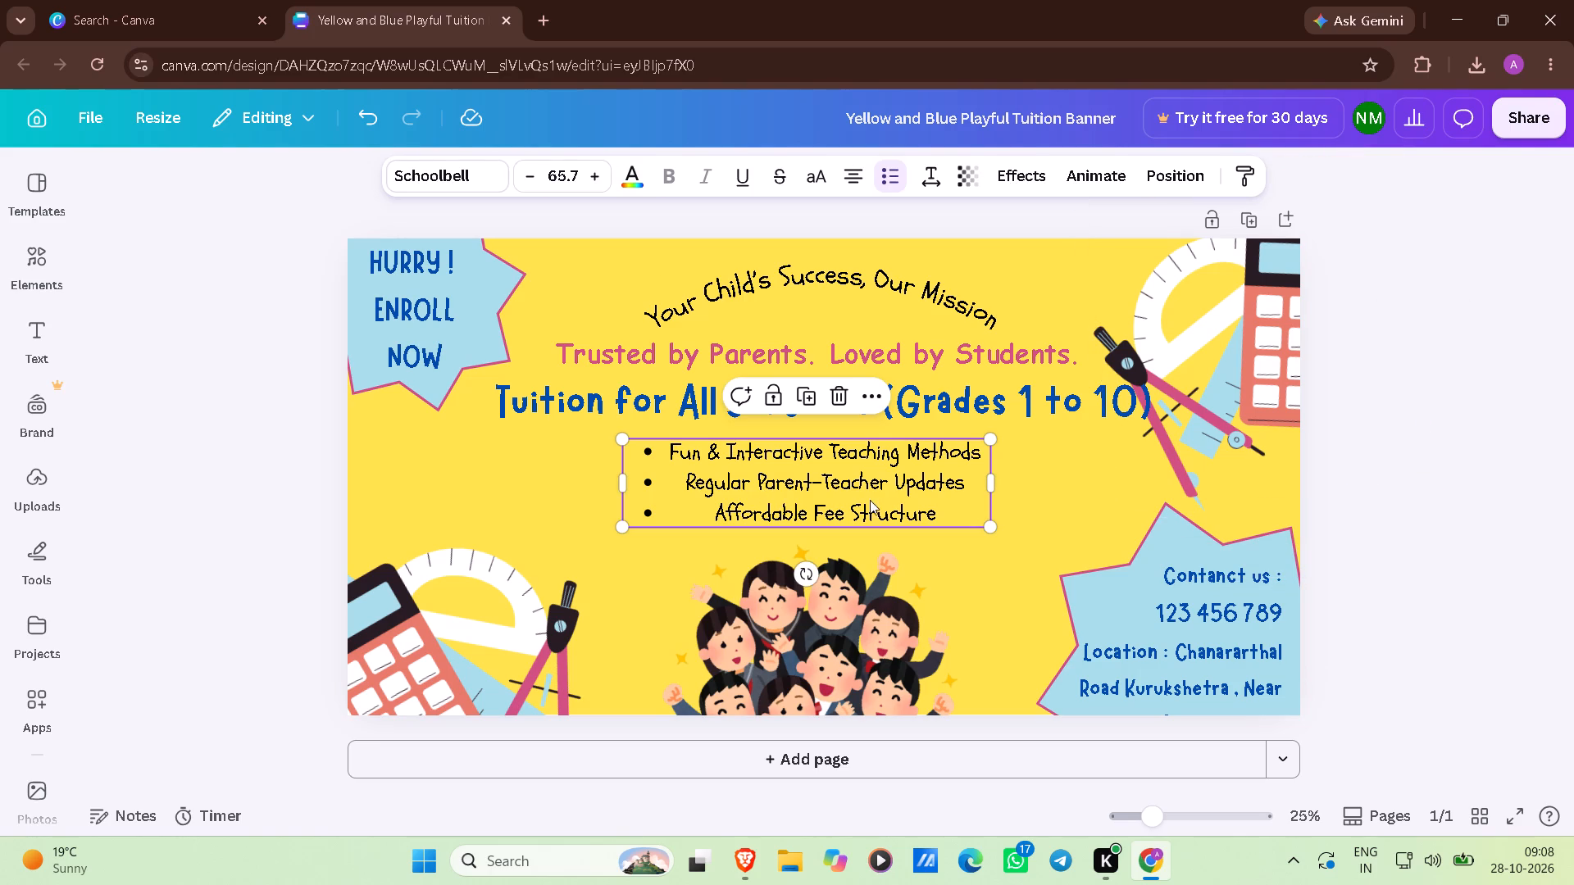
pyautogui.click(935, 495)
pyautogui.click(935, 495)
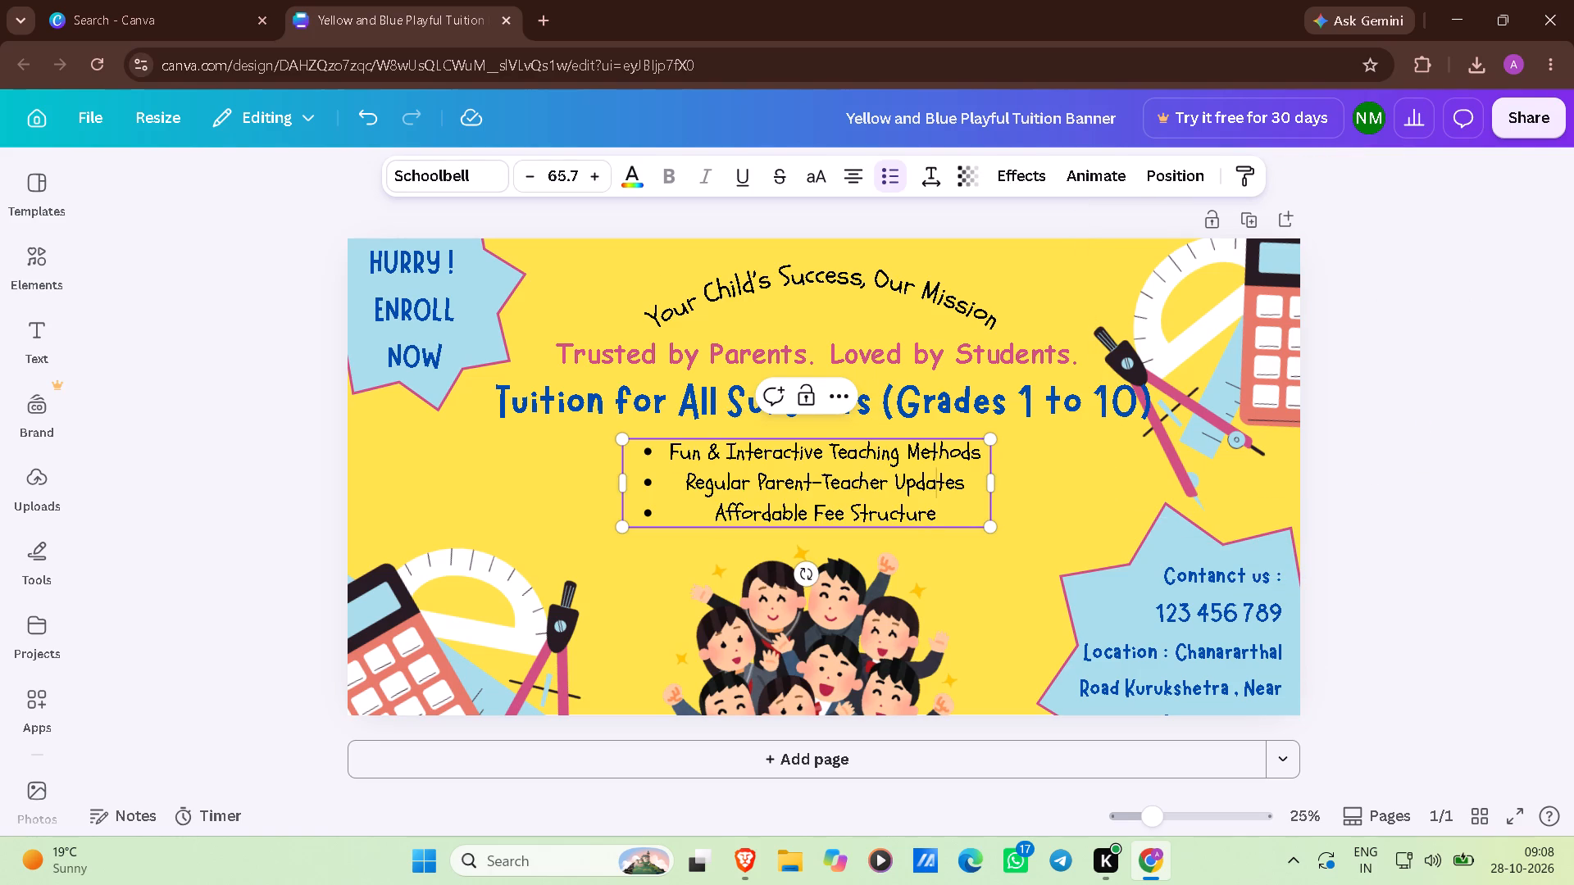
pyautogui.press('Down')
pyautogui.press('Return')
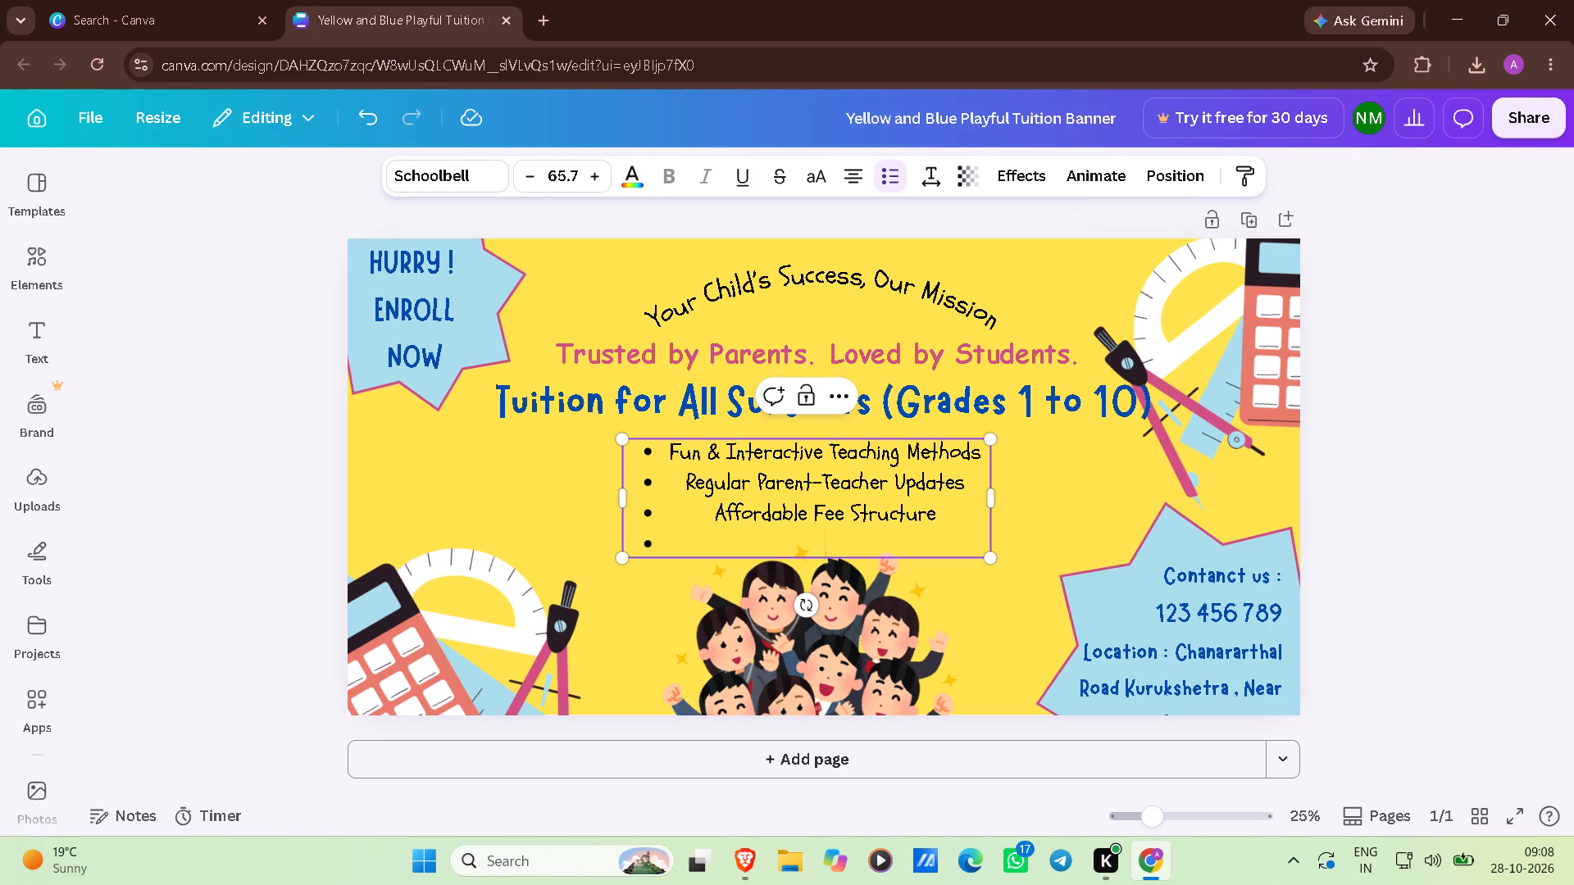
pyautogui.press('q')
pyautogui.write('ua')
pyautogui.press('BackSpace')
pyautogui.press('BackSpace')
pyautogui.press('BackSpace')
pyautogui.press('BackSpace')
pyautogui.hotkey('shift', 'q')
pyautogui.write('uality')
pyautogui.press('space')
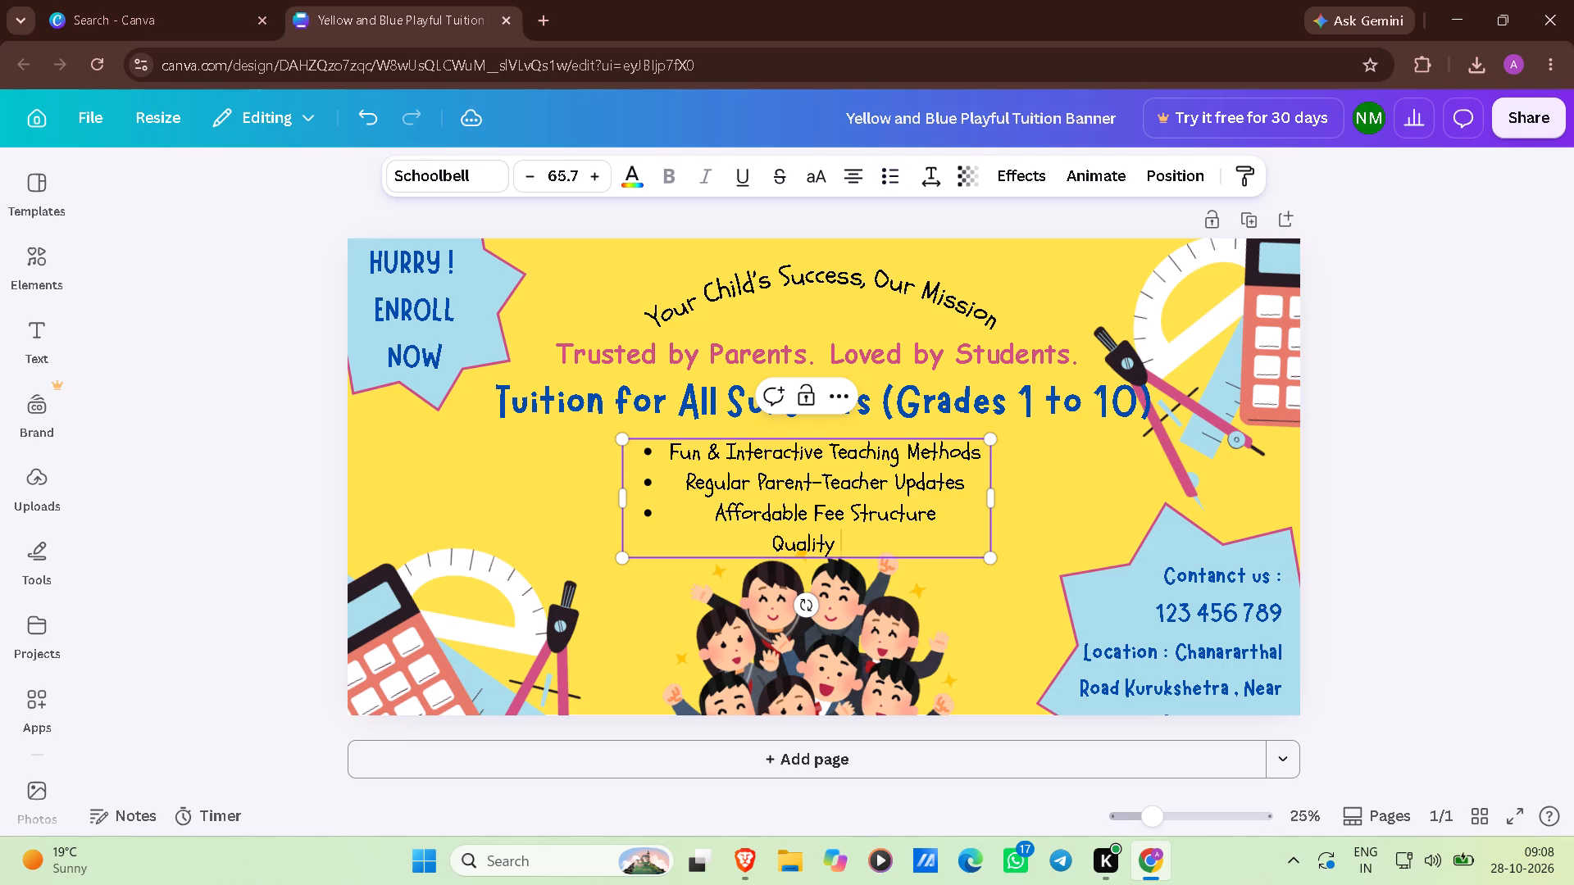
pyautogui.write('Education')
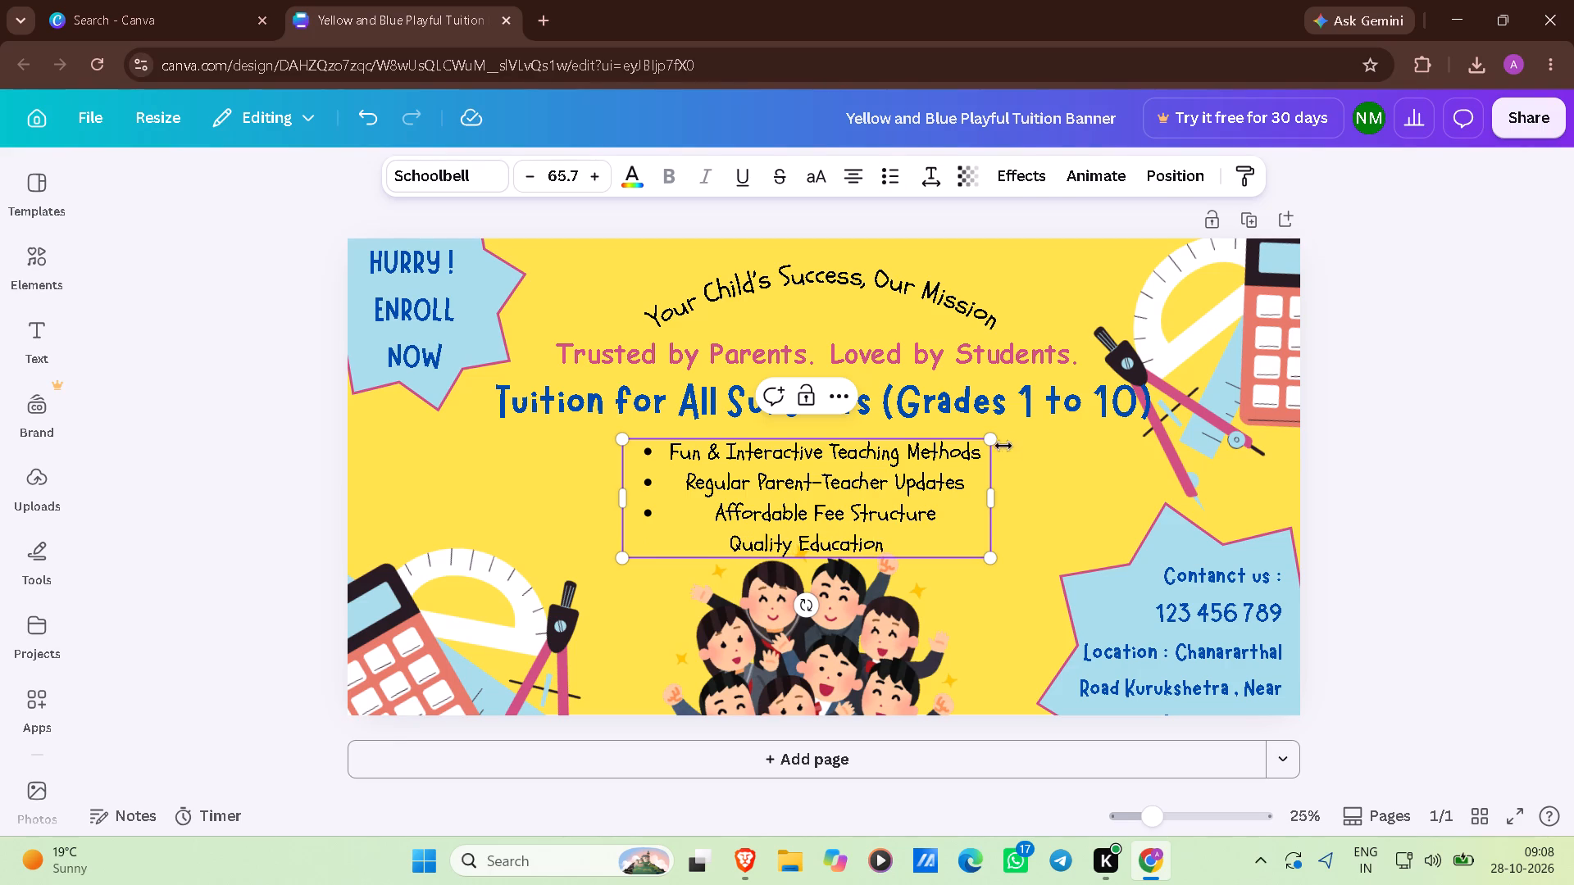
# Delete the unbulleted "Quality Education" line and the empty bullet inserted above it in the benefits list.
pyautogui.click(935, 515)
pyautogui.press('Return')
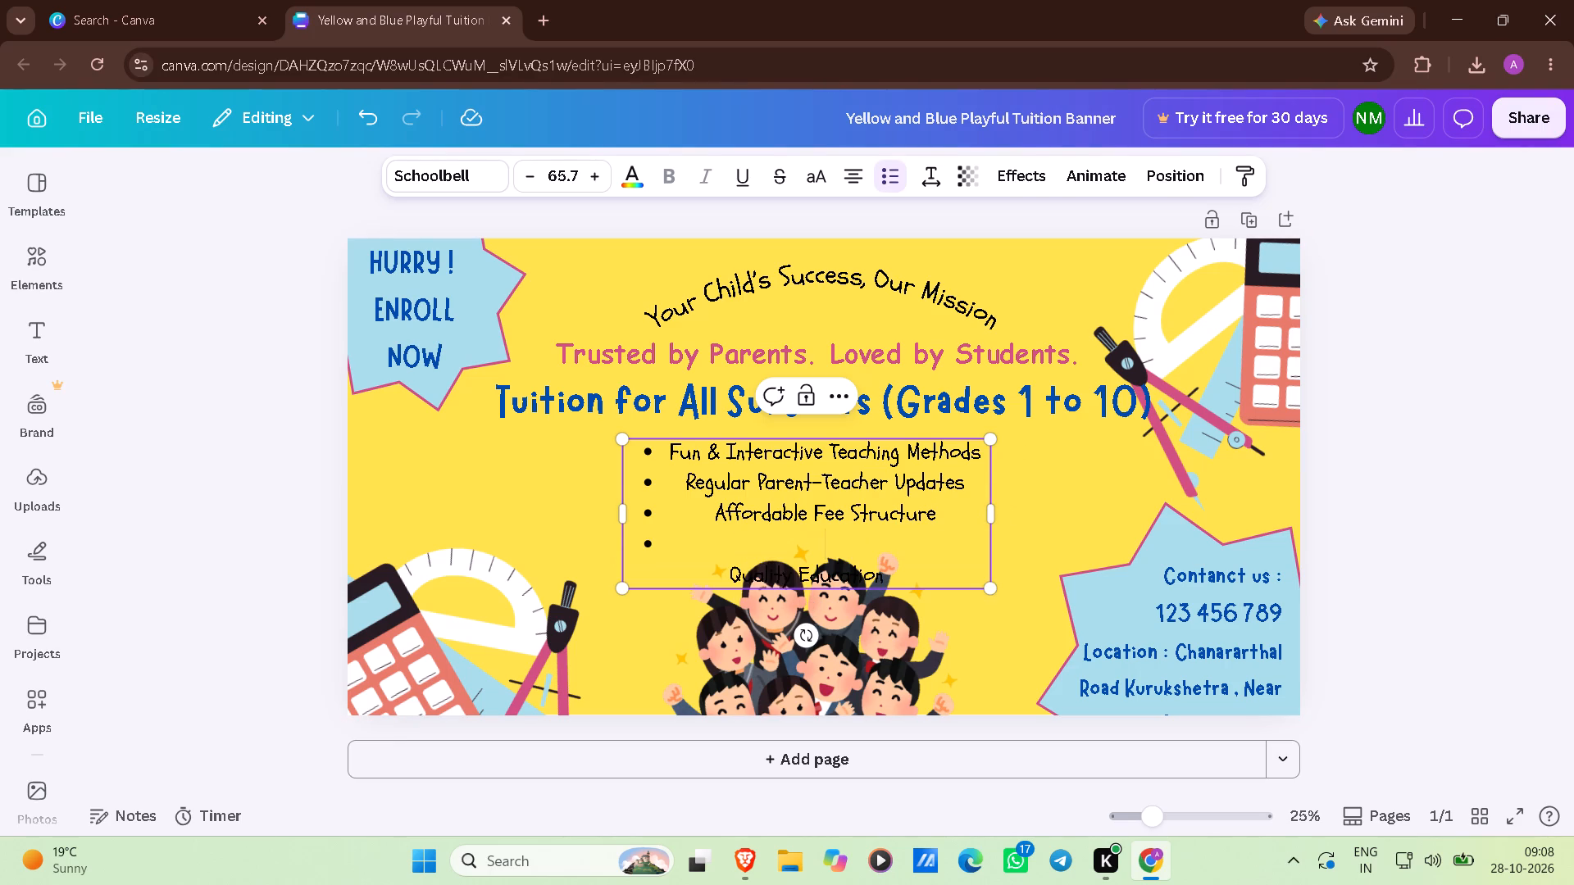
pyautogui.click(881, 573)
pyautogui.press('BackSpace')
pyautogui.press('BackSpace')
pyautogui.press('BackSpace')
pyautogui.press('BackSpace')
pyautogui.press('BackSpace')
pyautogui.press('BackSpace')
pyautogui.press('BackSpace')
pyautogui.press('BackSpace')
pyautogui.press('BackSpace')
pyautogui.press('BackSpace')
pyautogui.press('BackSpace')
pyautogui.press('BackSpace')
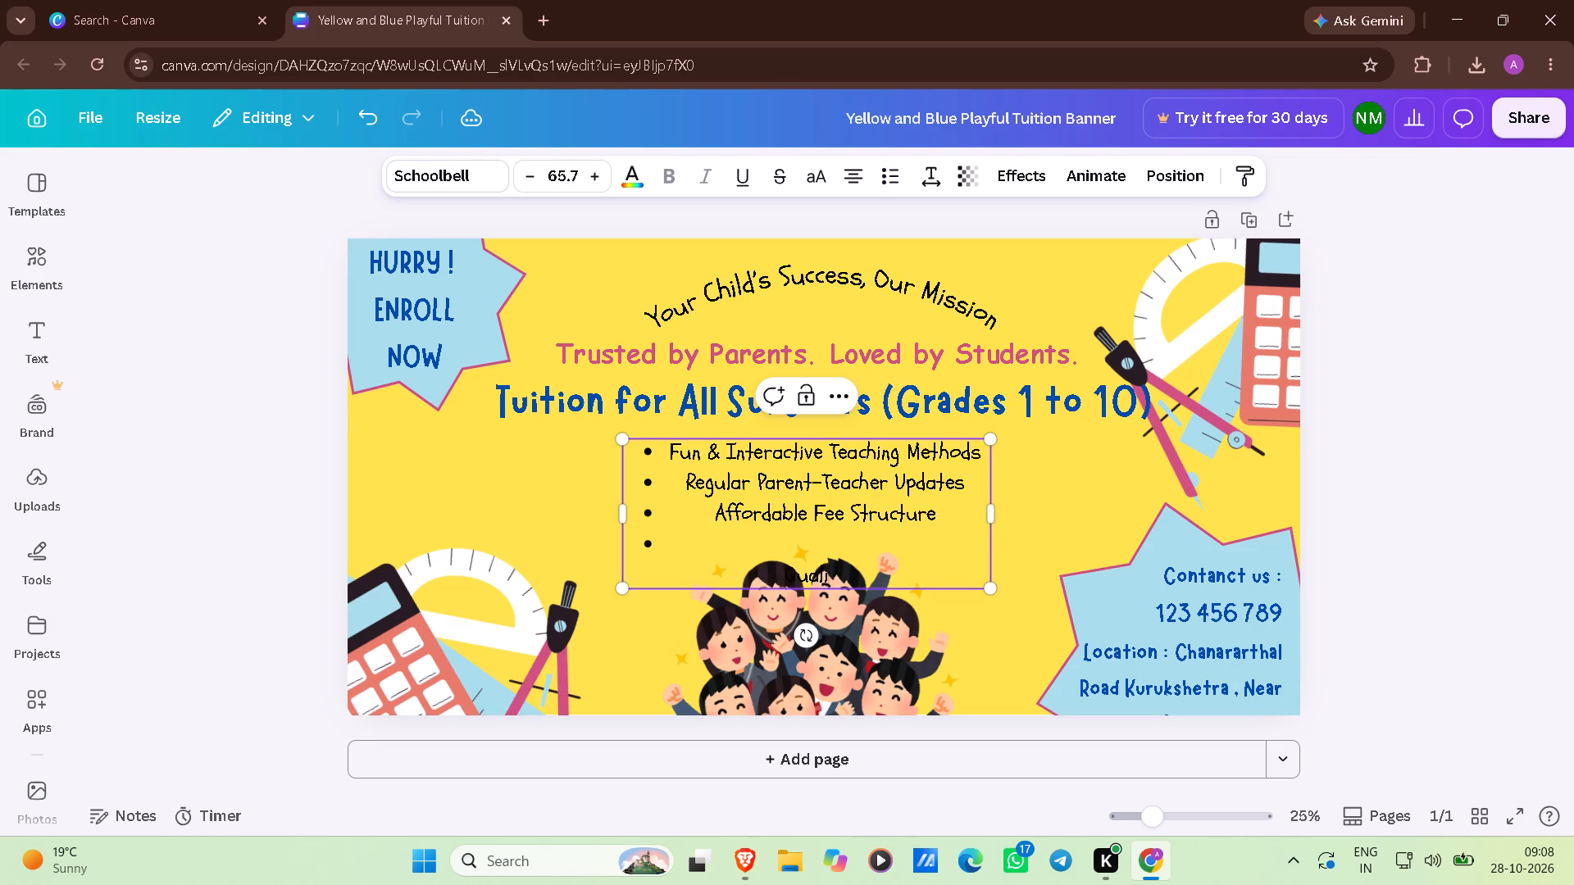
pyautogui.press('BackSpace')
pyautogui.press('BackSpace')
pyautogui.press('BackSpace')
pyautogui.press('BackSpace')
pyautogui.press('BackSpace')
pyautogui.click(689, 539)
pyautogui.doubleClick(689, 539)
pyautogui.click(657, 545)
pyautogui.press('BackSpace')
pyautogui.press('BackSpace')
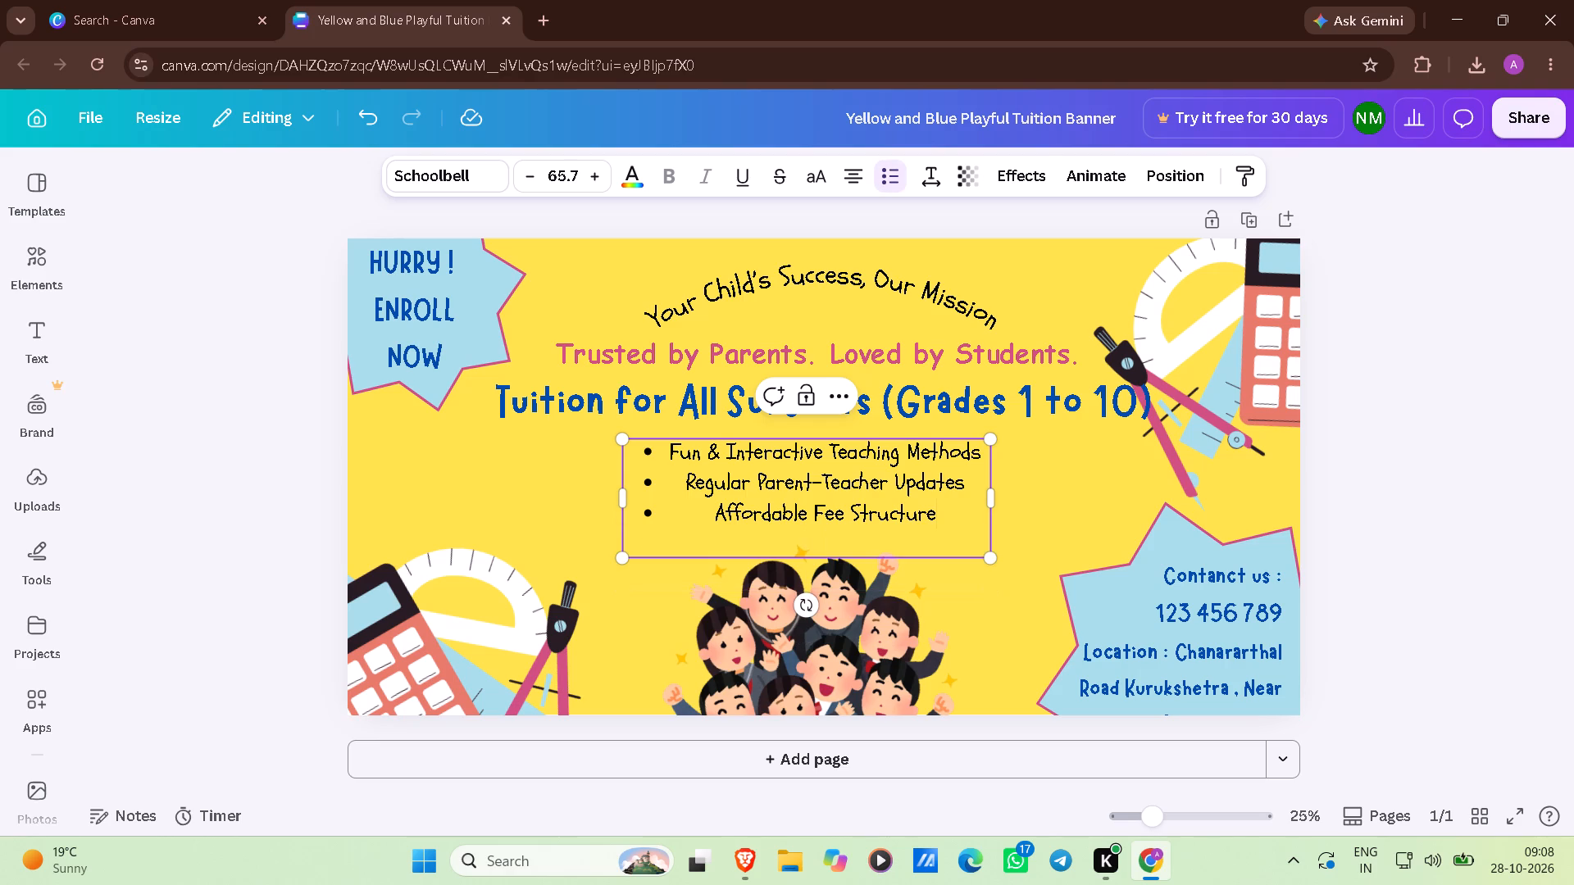
# Add a fourth bullet reading "Quality Education" to the benefits list.
pyautogui.press('Return')
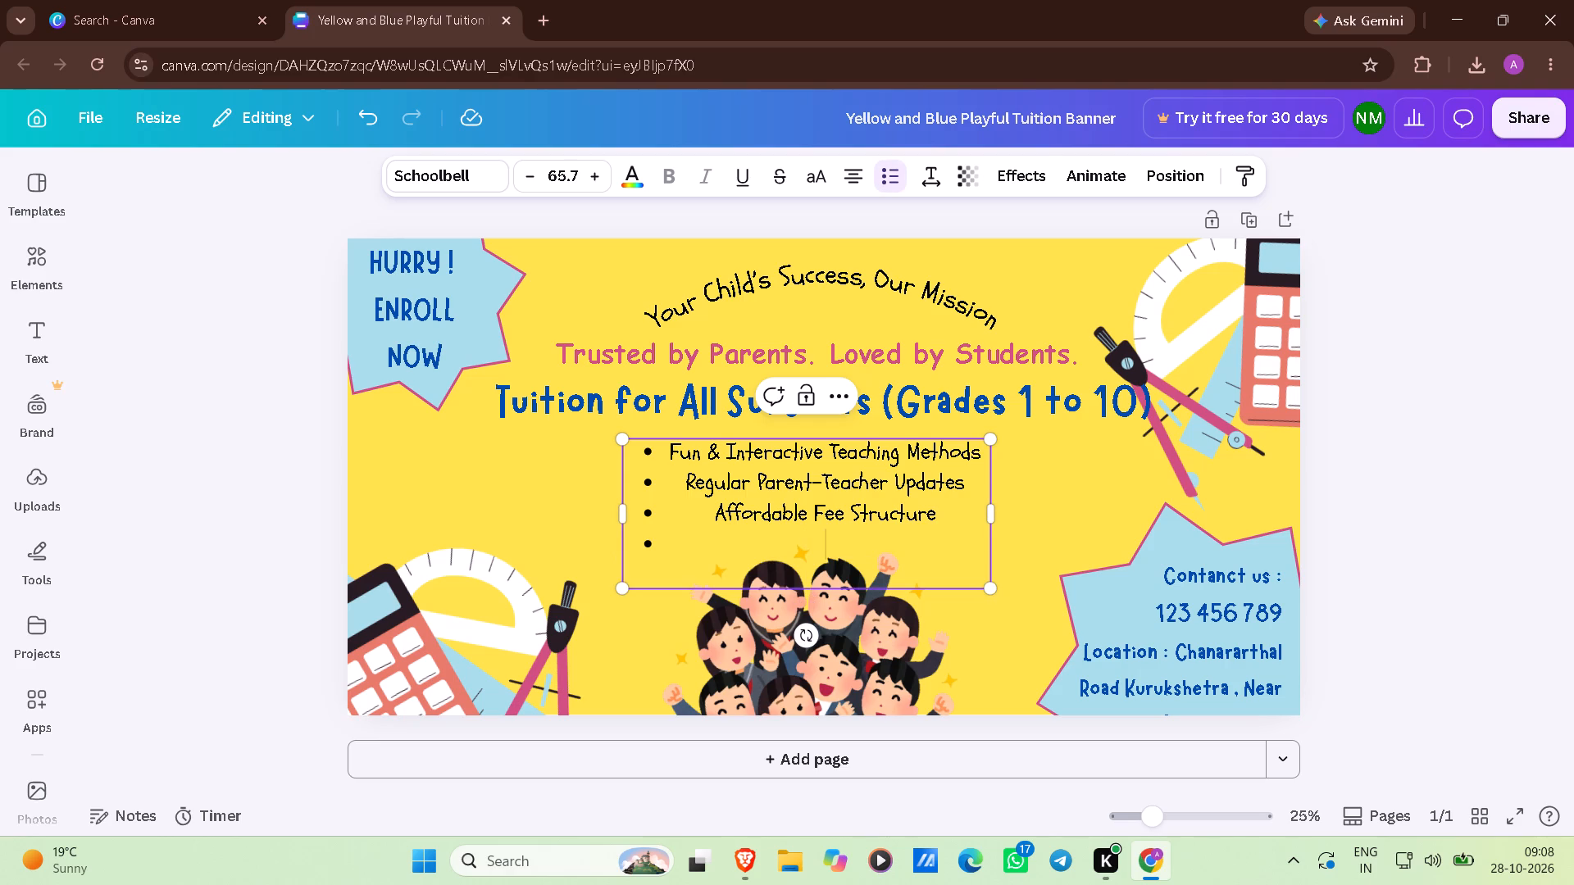
pyautogui.hotkey('shift', 'q')
pyautogui.write('uality')
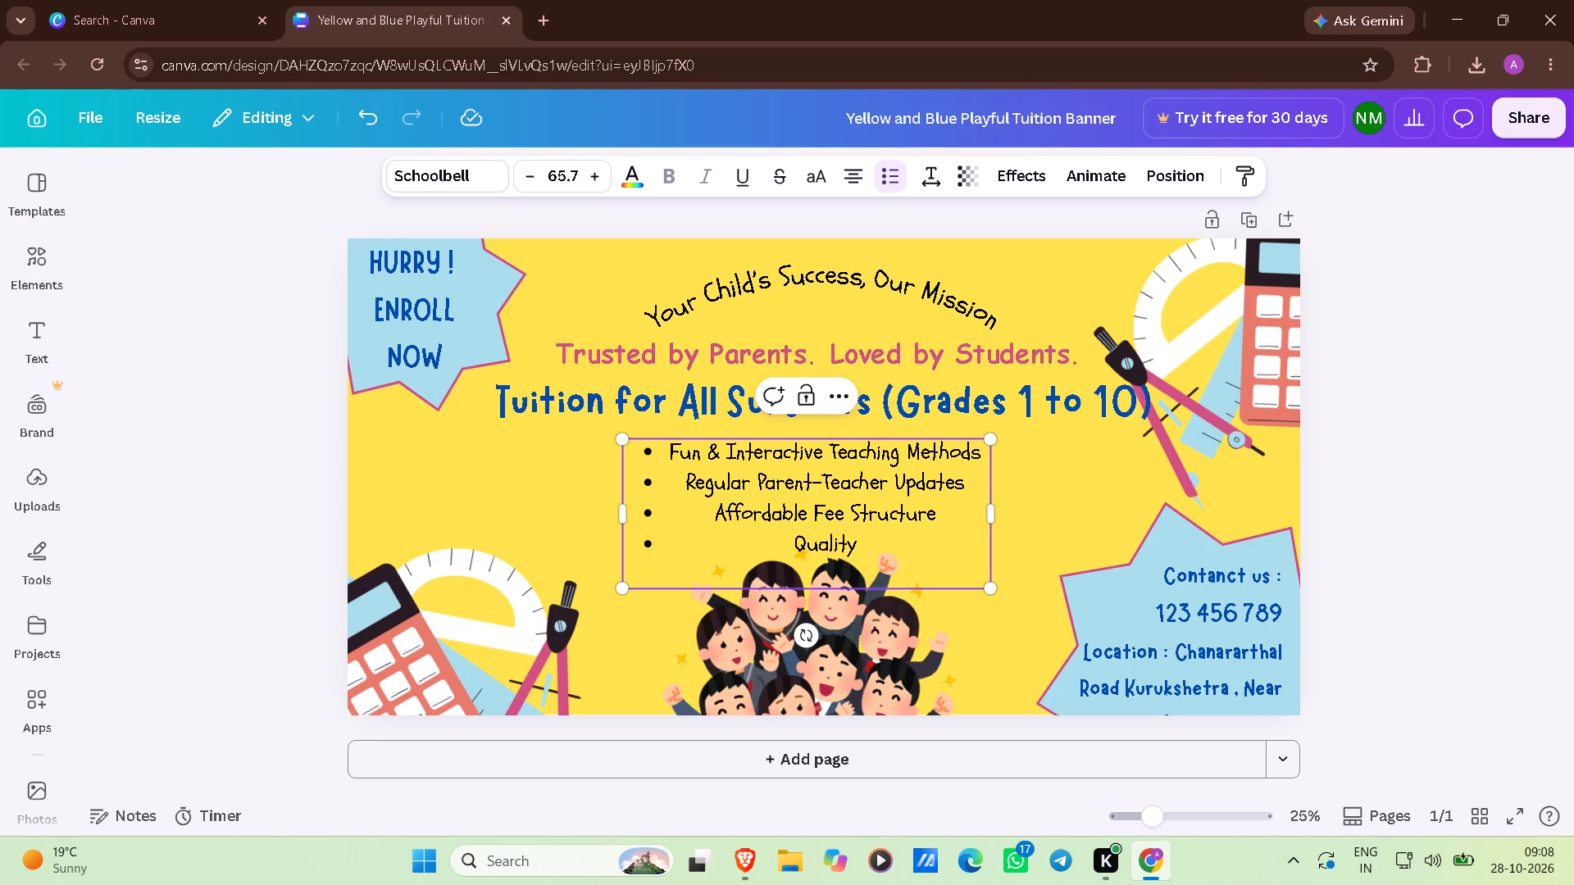
pyautogui.press('space')
pyautogui.write('Education')
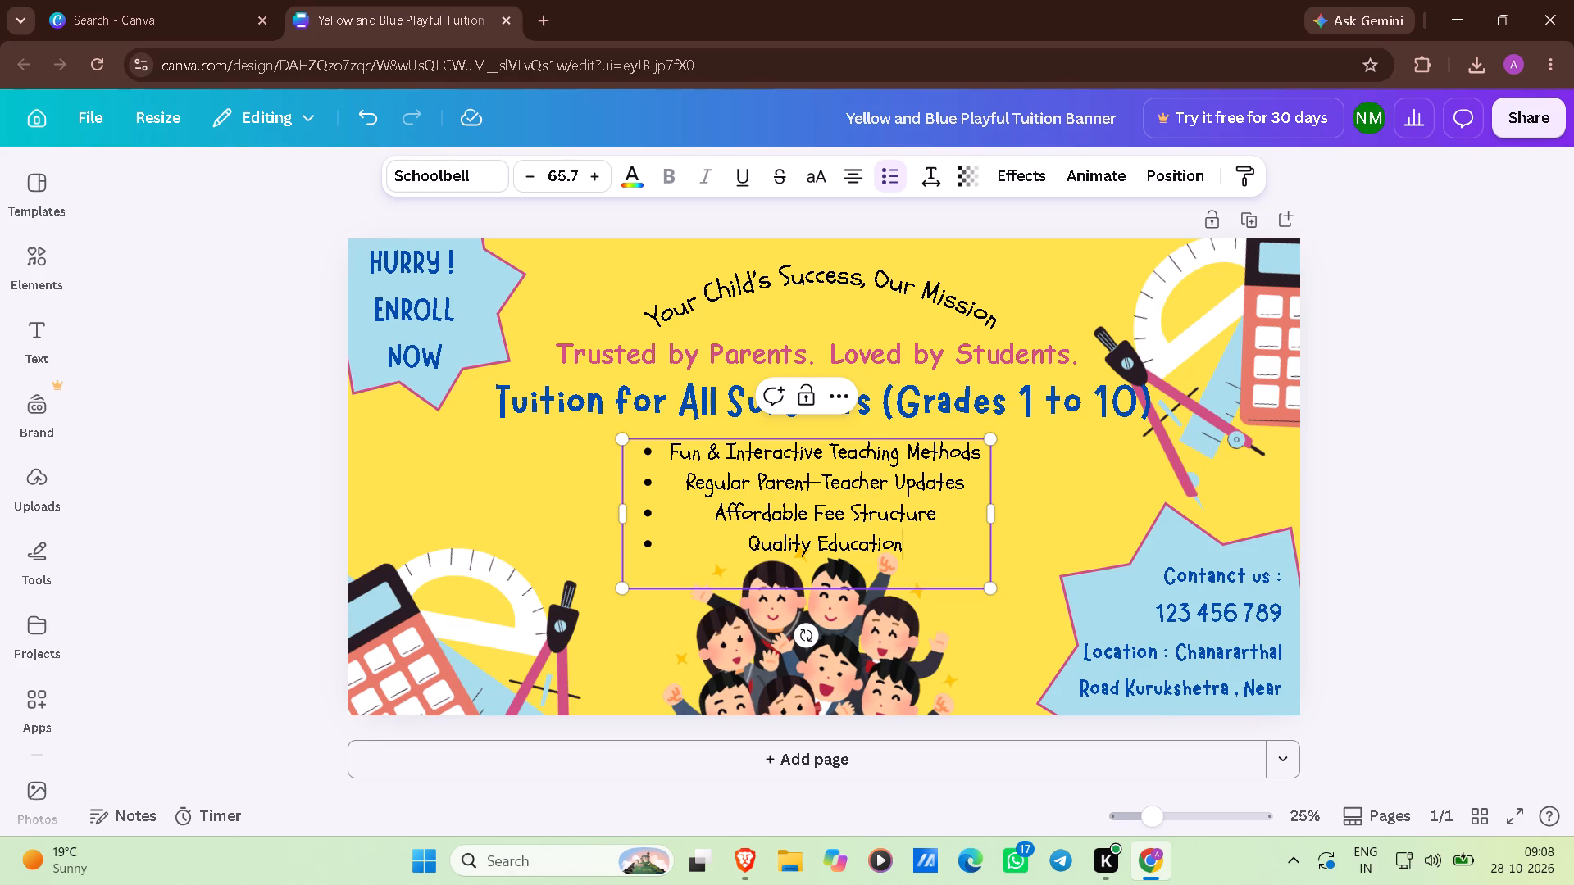
# Pad the end of the "Quality Education" line with spaces until its text sits directly beside its bullet.
pyautogui.press('space')
pyautogui.press('space')
pyautogui.press('space')
pyautogui.press('space')
pyautogui.press('space')
pyautogui.press('space')
pyautogui.press('space')
pyautogui.press('space')
pyautogui.press('space')
pyautogui.press('space')
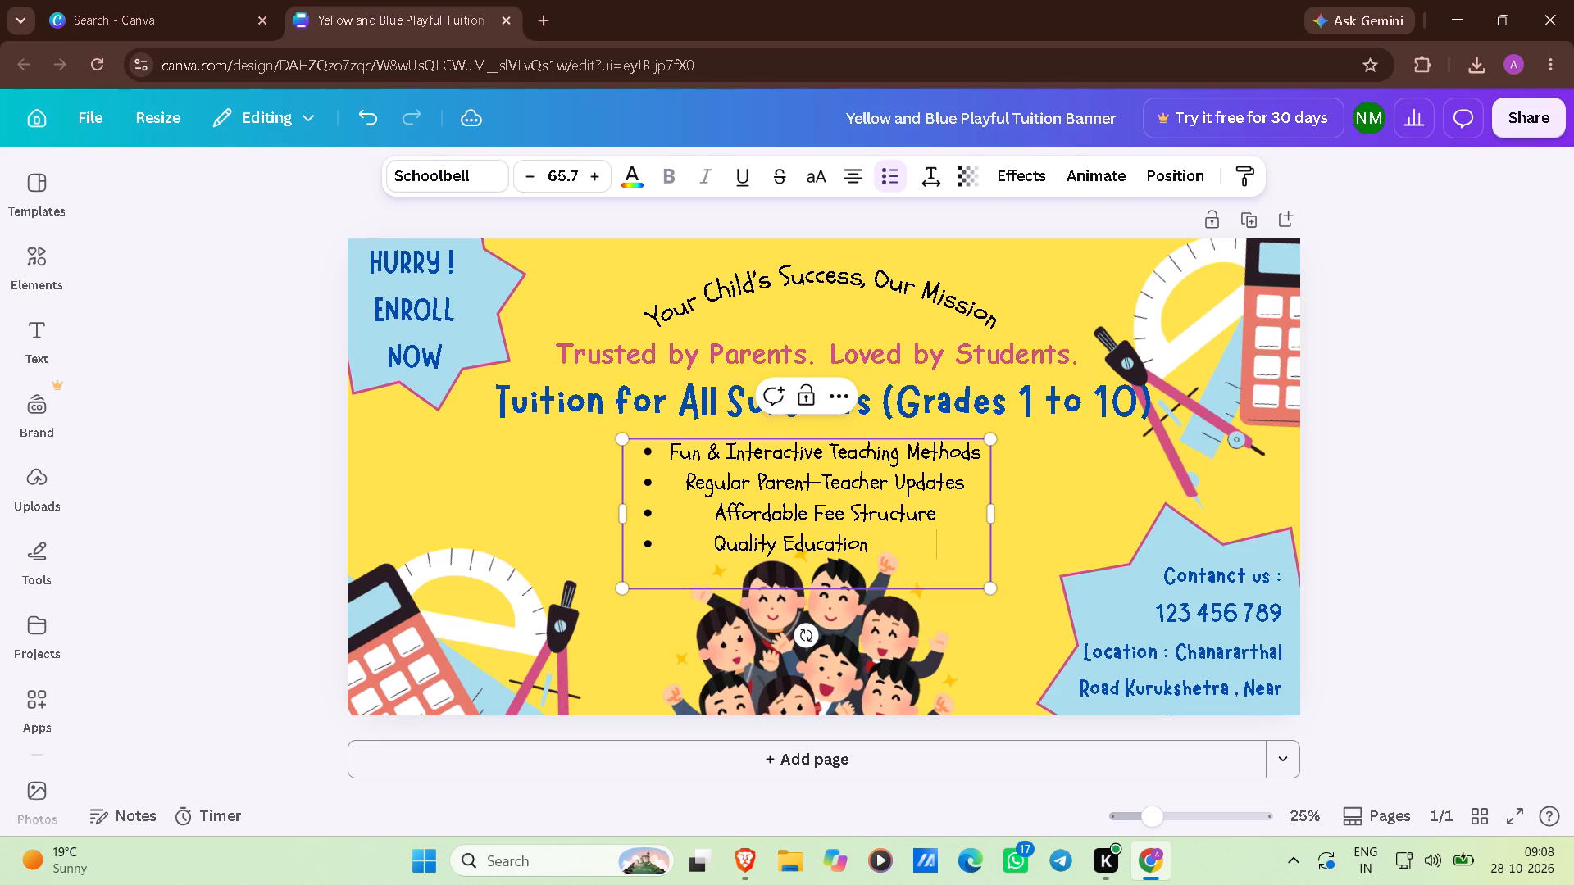
pyautogui.press('space')
pyautogui.press('space')
pyautogui.press('space')
pyautogui.press('space')
pyautogui.press('space')
pyautogui.press('space')
pyautogui.press('space')
pyautogui.press('space')
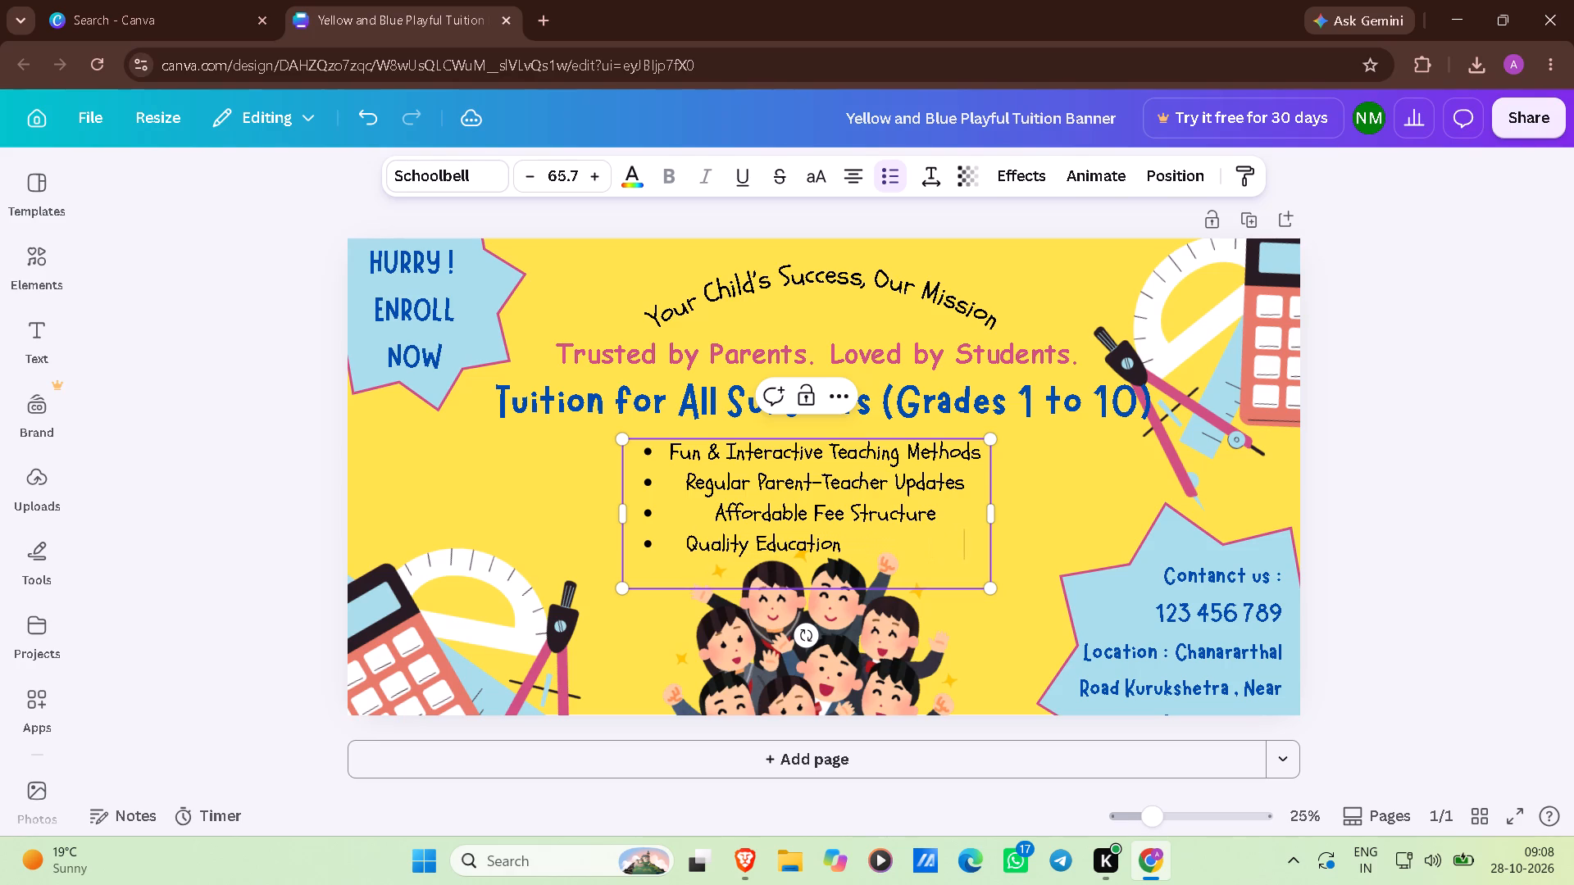
pyautogui.press('space')
pyautogui.press('space')
pyautogui.press('space')
pyautogui.press('space')
pyautogui.press('space')
pyautogui.press('space')
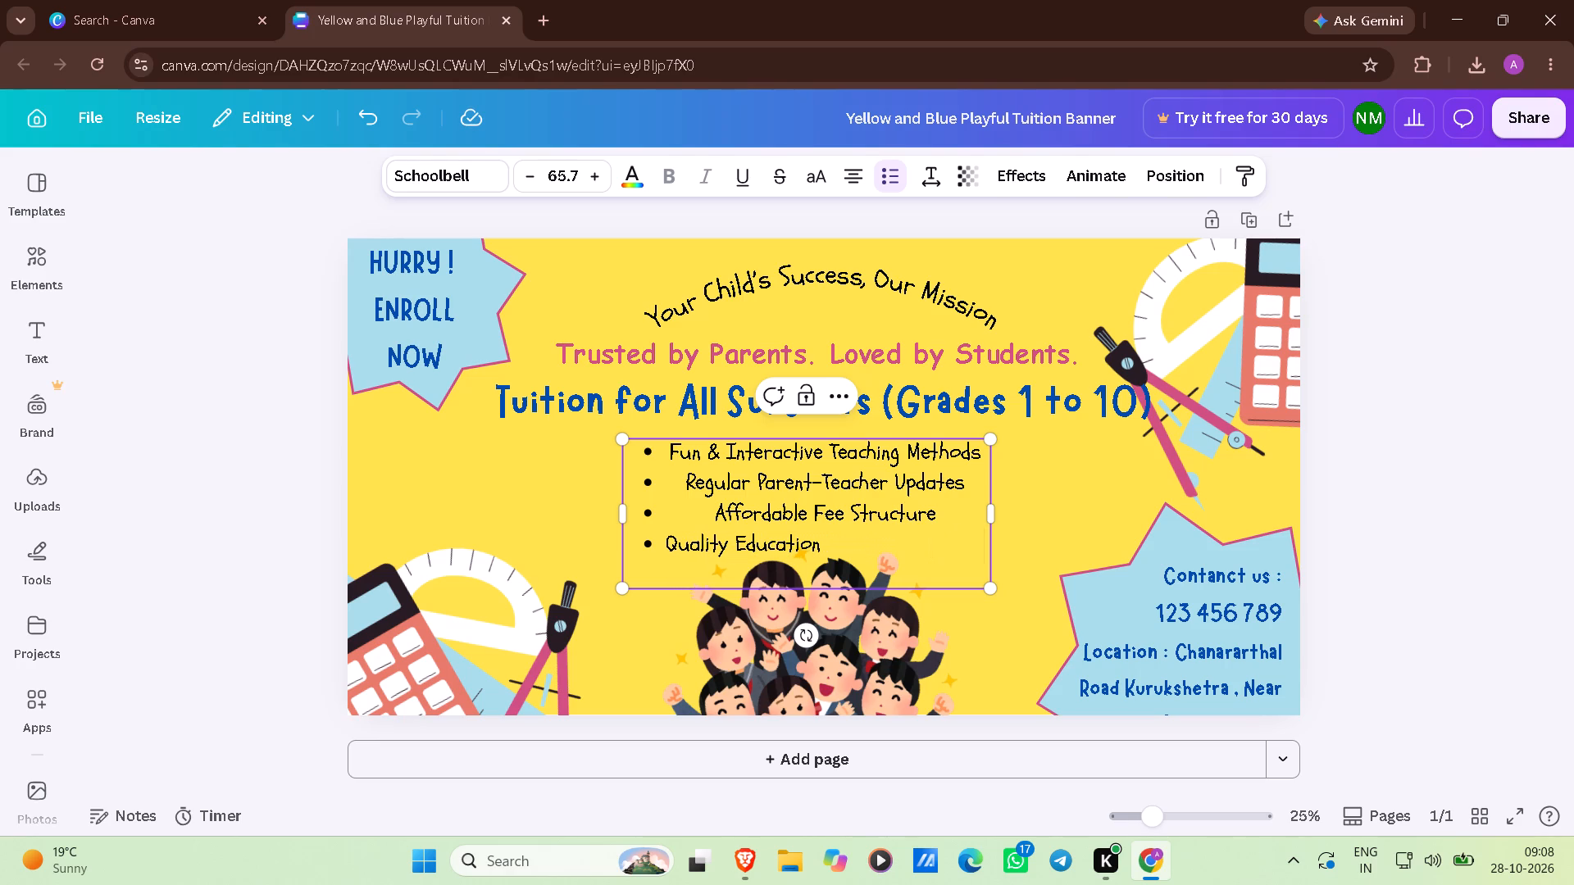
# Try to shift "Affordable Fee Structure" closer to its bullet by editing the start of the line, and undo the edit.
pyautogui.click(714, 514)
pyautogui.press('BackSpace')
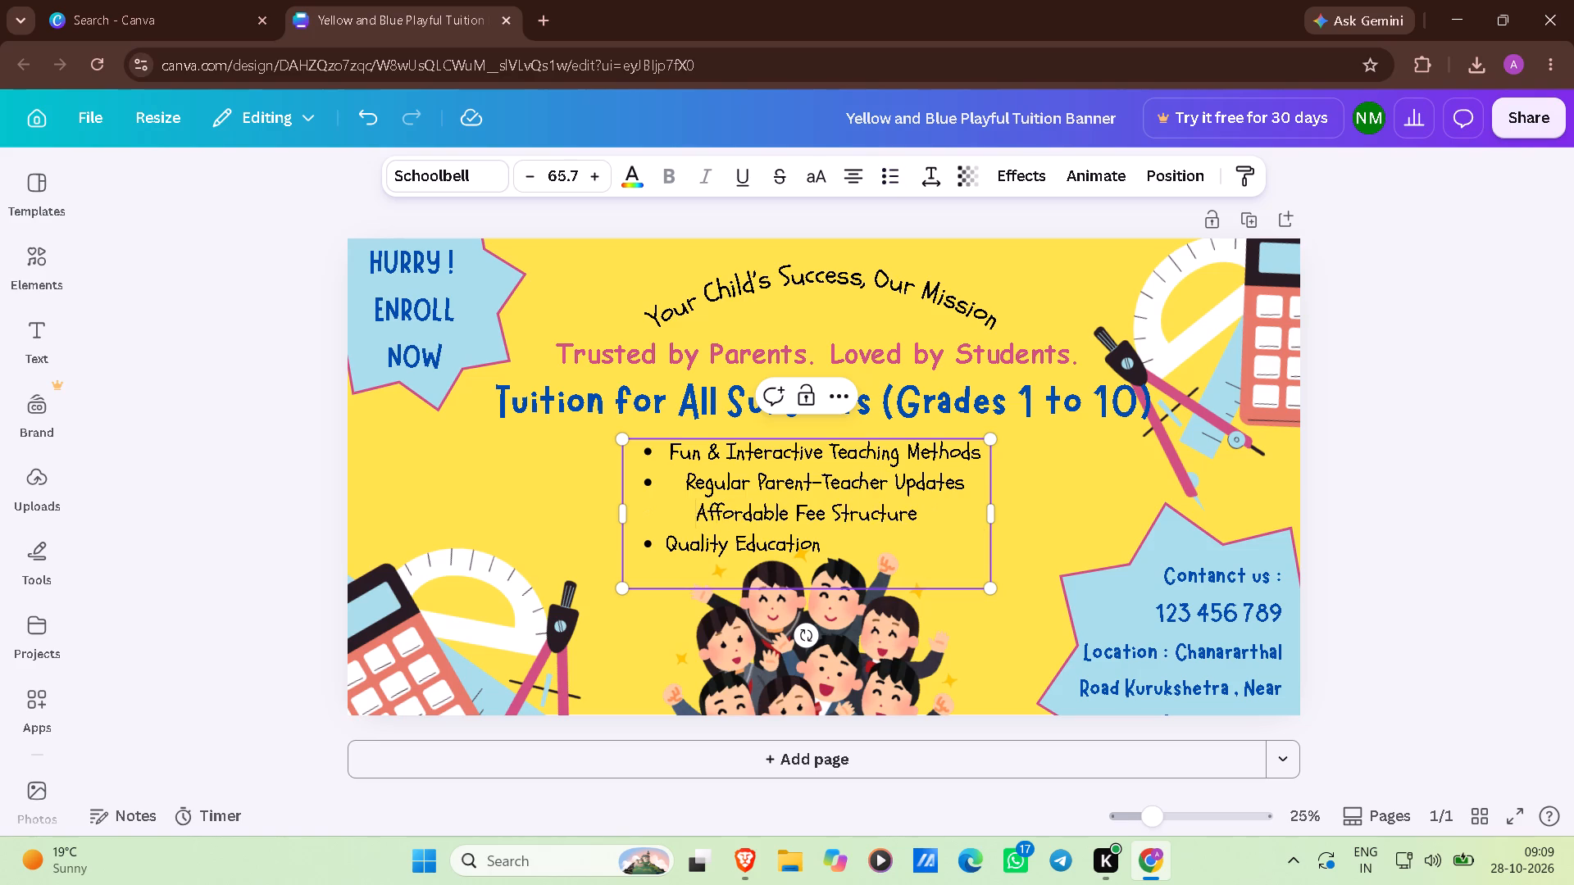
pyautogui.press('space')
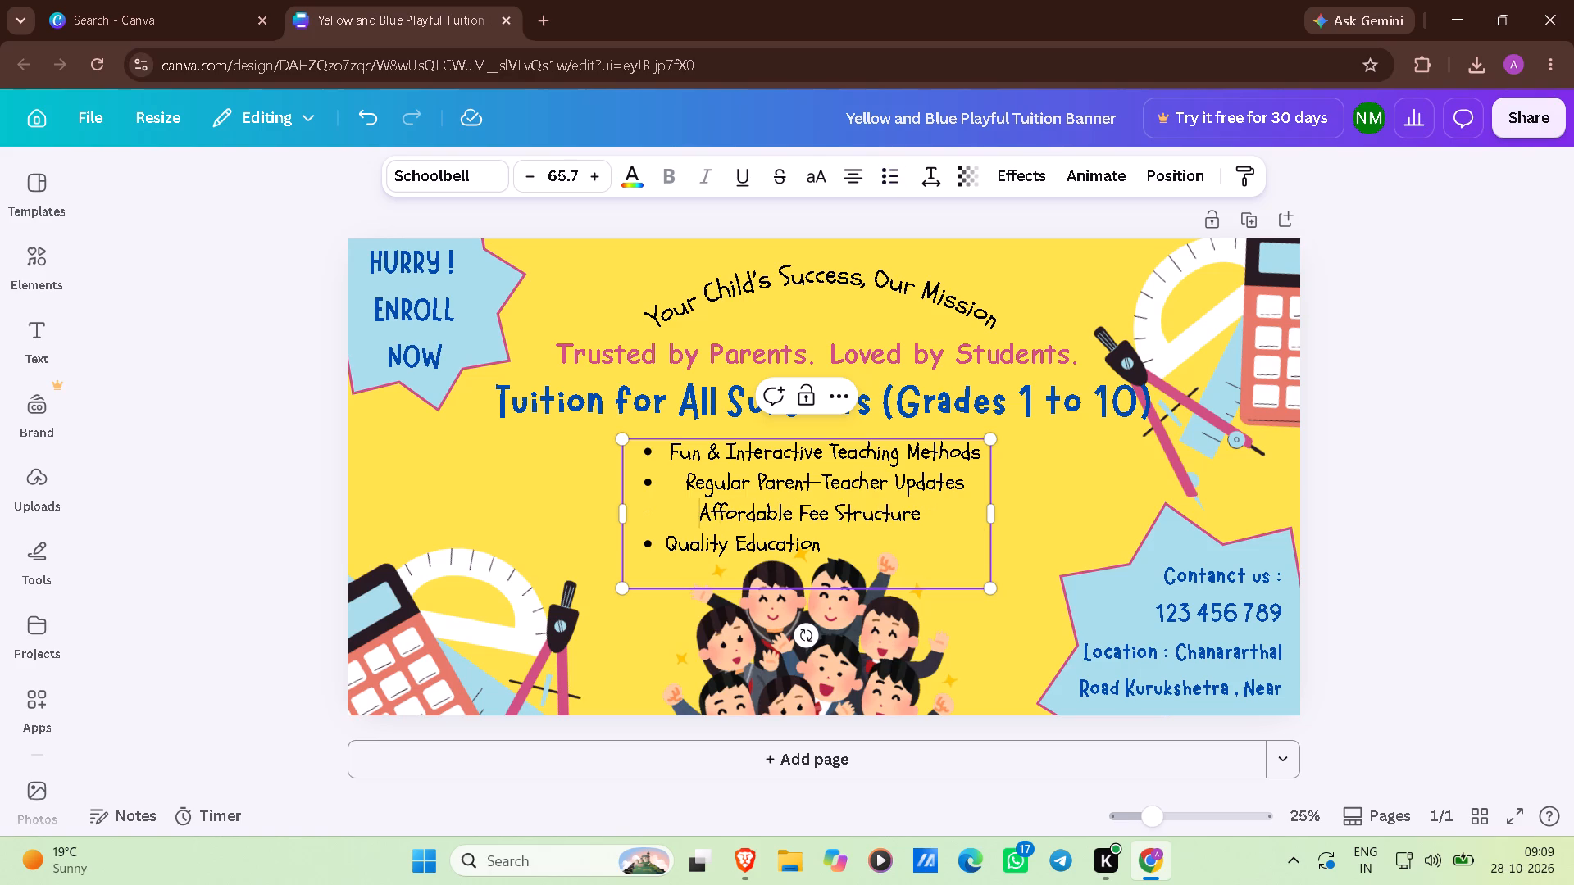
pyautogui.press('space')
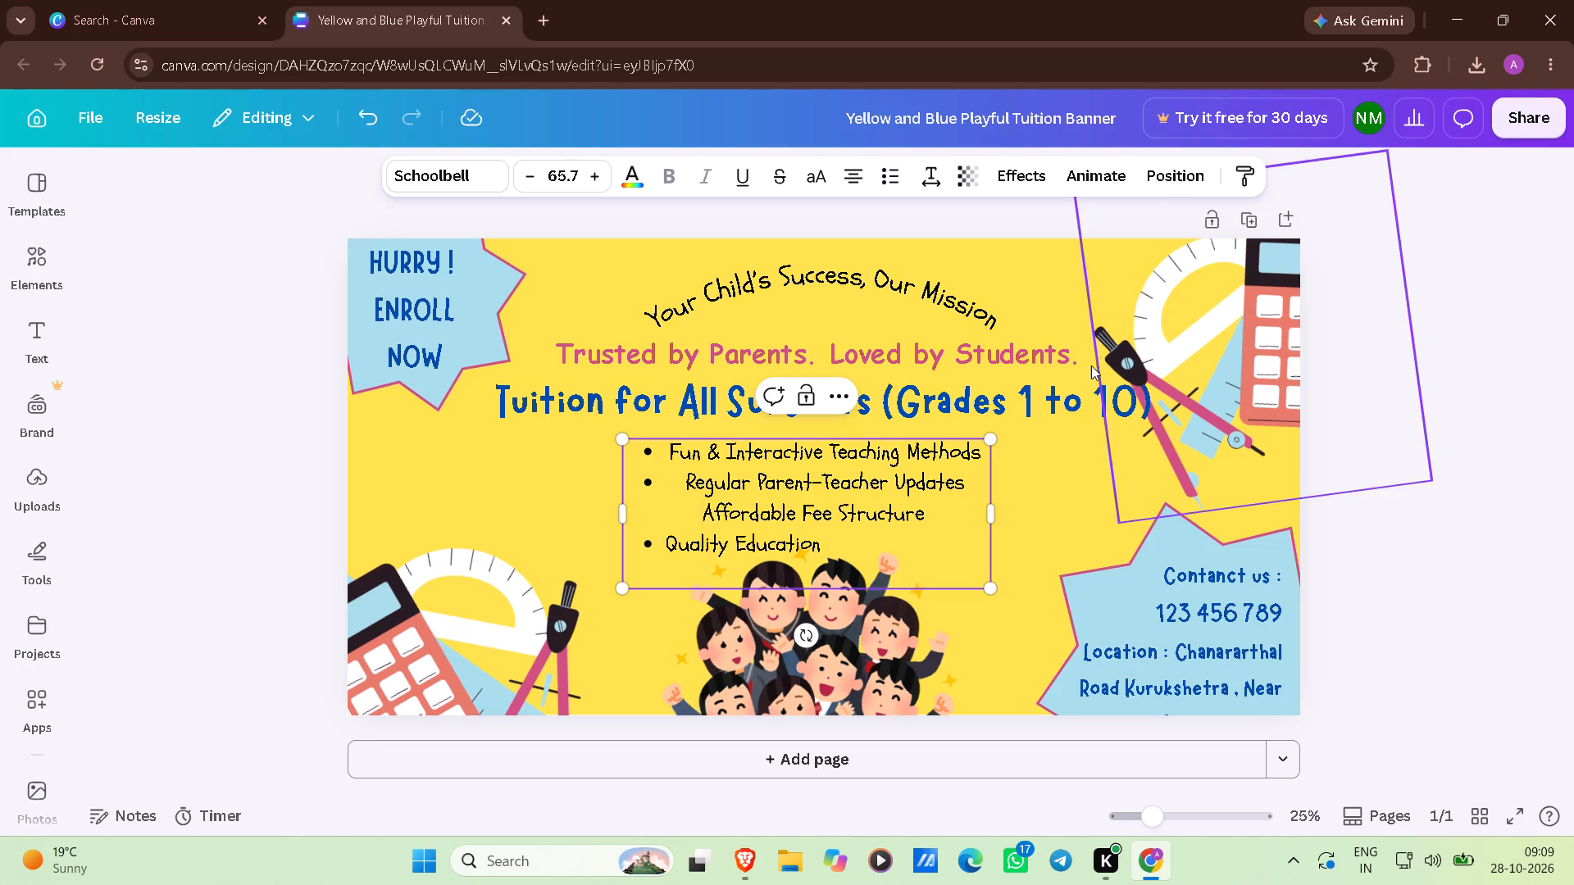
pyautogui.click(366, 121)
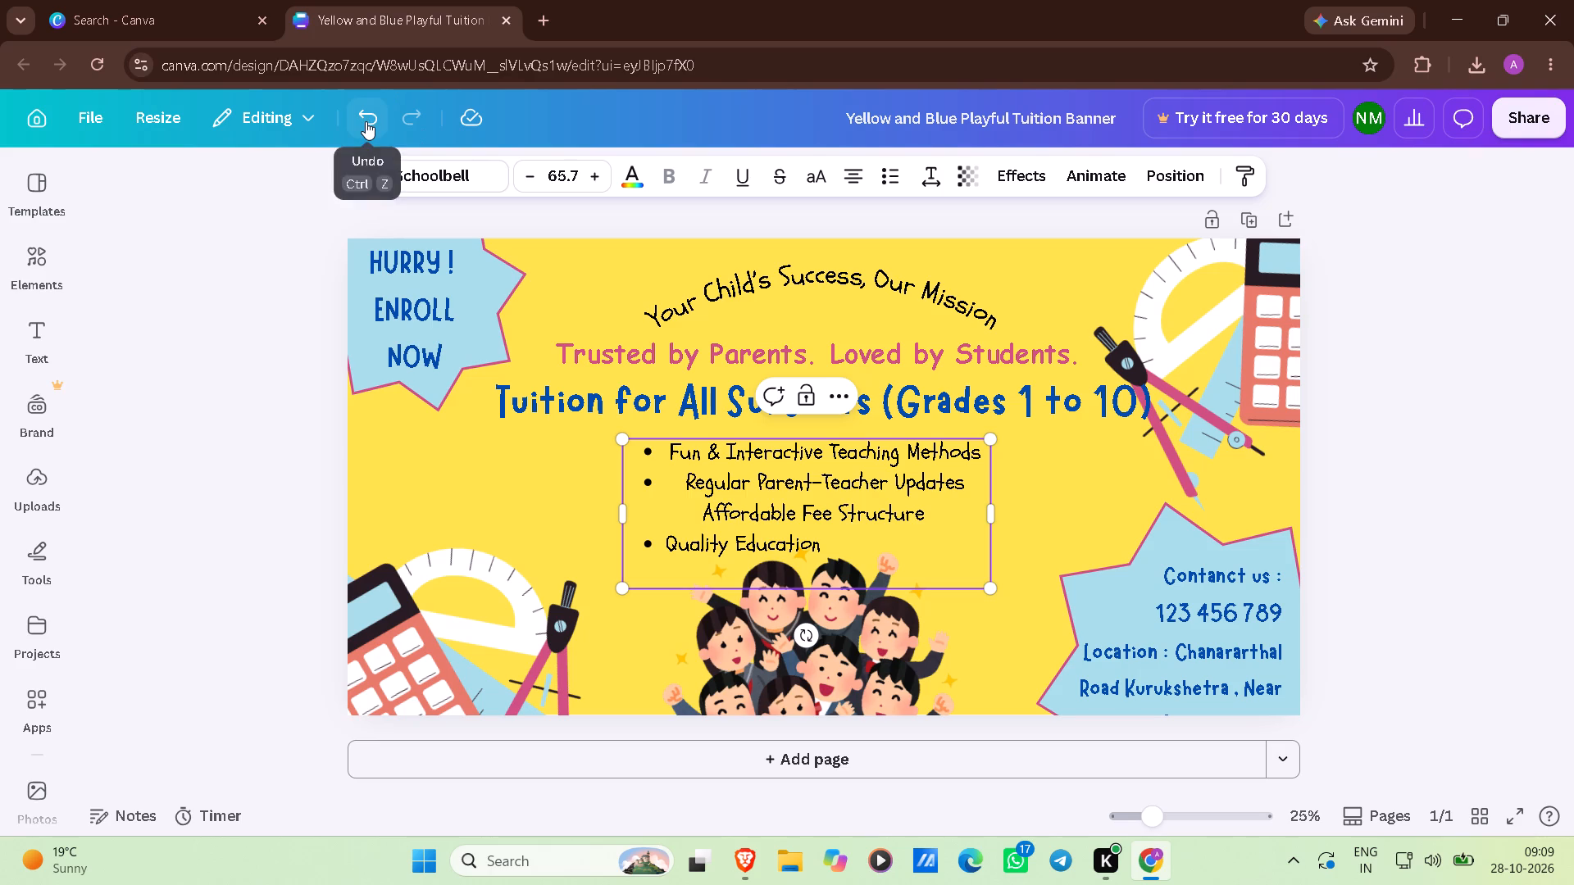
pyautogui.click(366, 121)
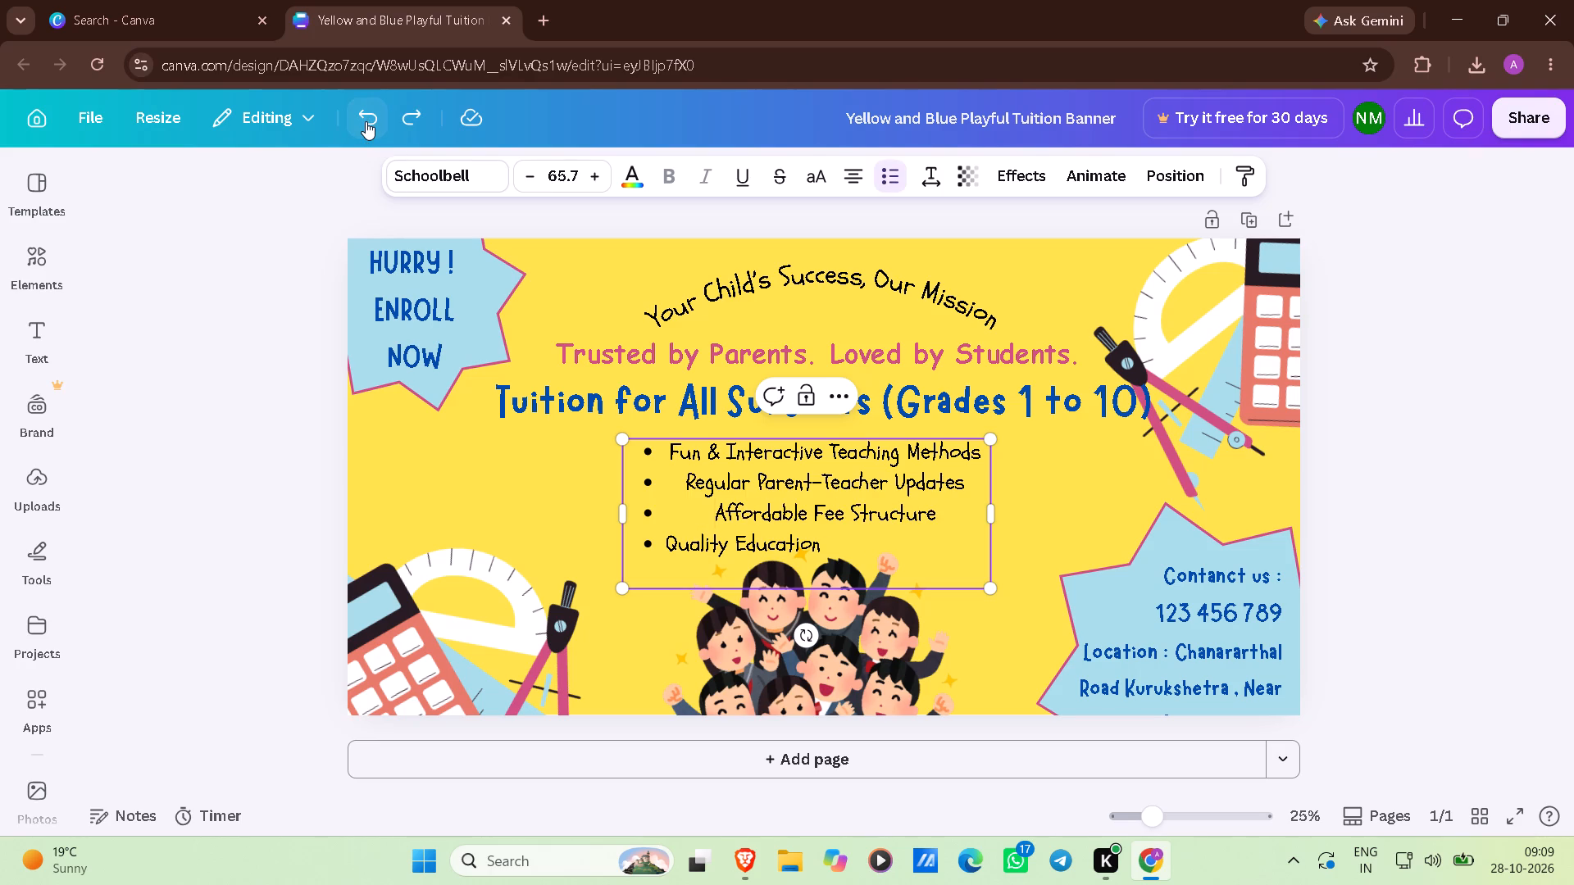
# Pad the end of the "Affordable Fee Structure" line with spaces until its text sits directly beside its bullet.
pyautogui.click(938, 516)
pyautogui.press('BackSpace')
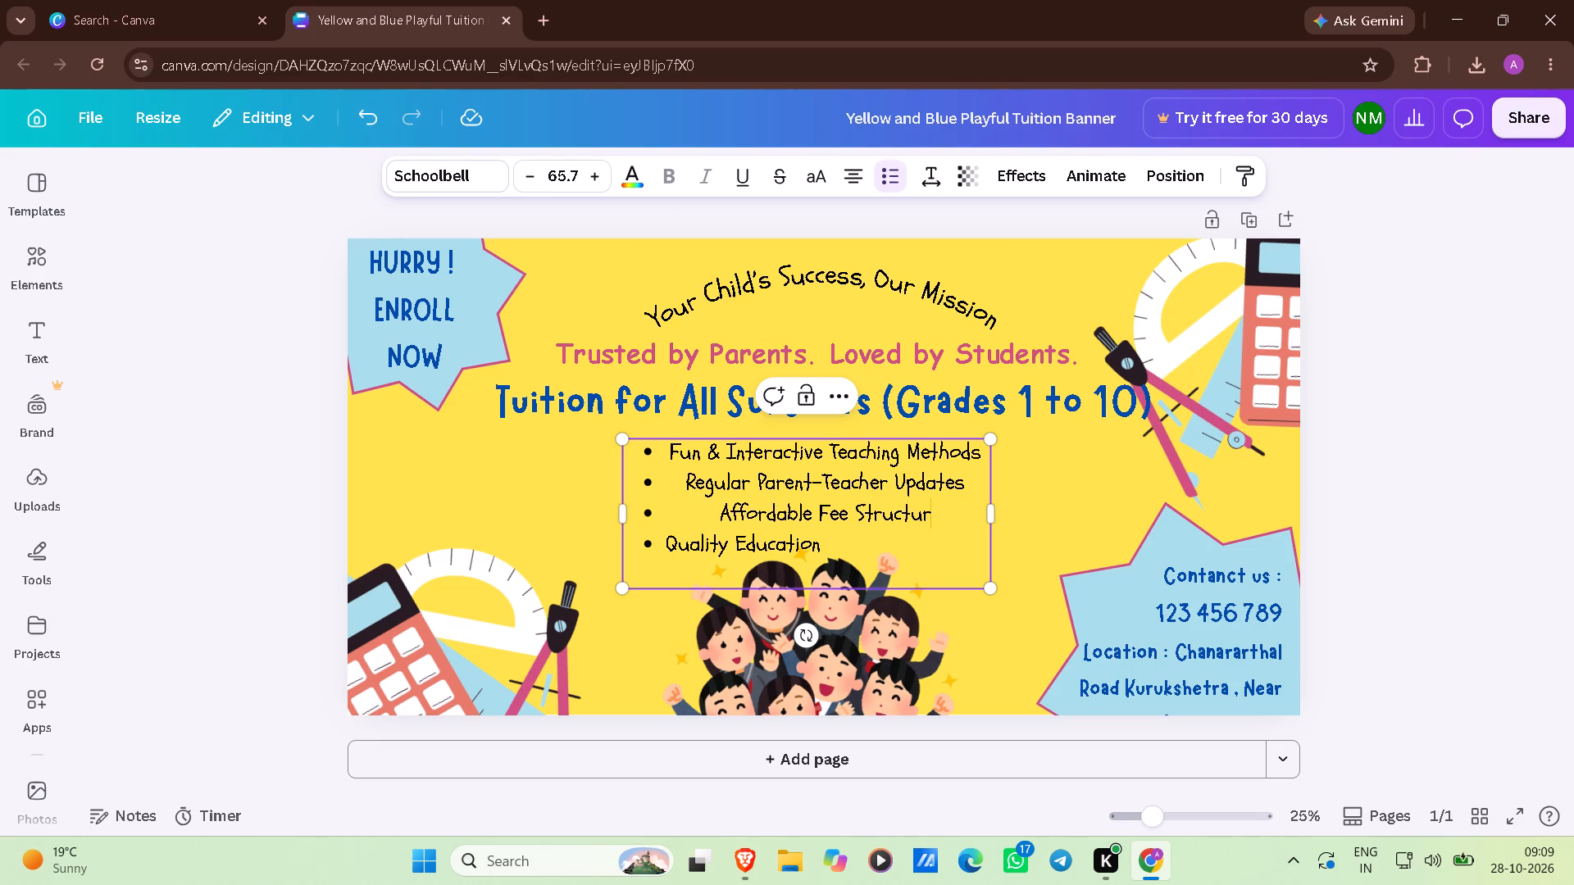
pyautogui.press('e')
pyautogui.press('space')
pyautogui.press('space')
pyautogui.press('space')
pyautogui.press('space')
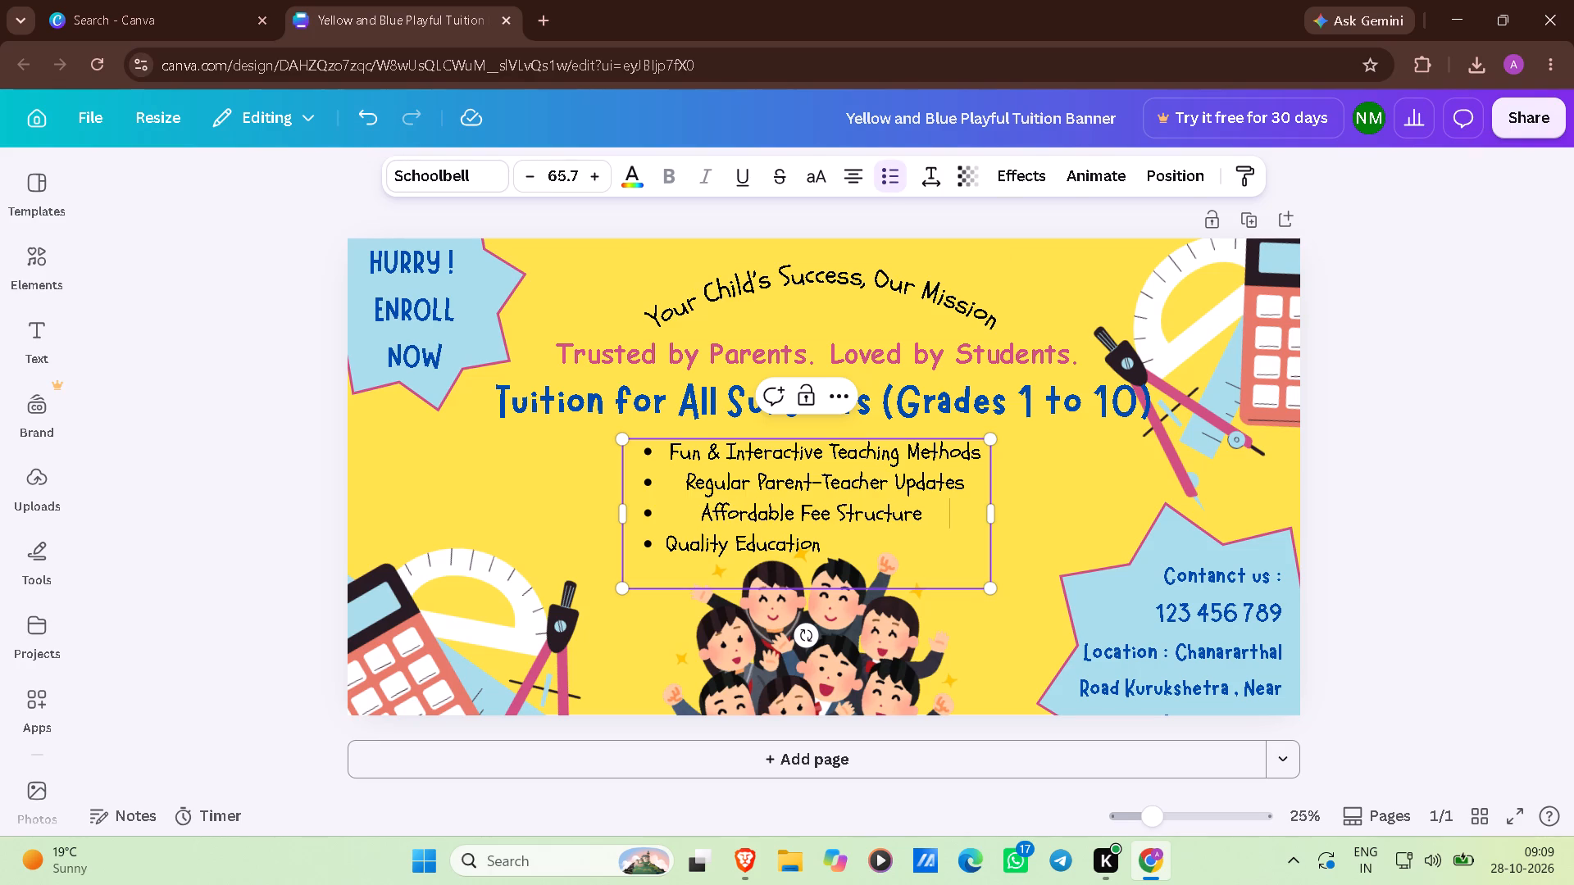
pyautogui.press('space')
pyautogui.press('space')
pyautogui.press('space')
pyautogui.press('space')
pyautogui.press('space')
pyautogui.press('space')
pyautogui.press('space')
pyautogui.press('space')
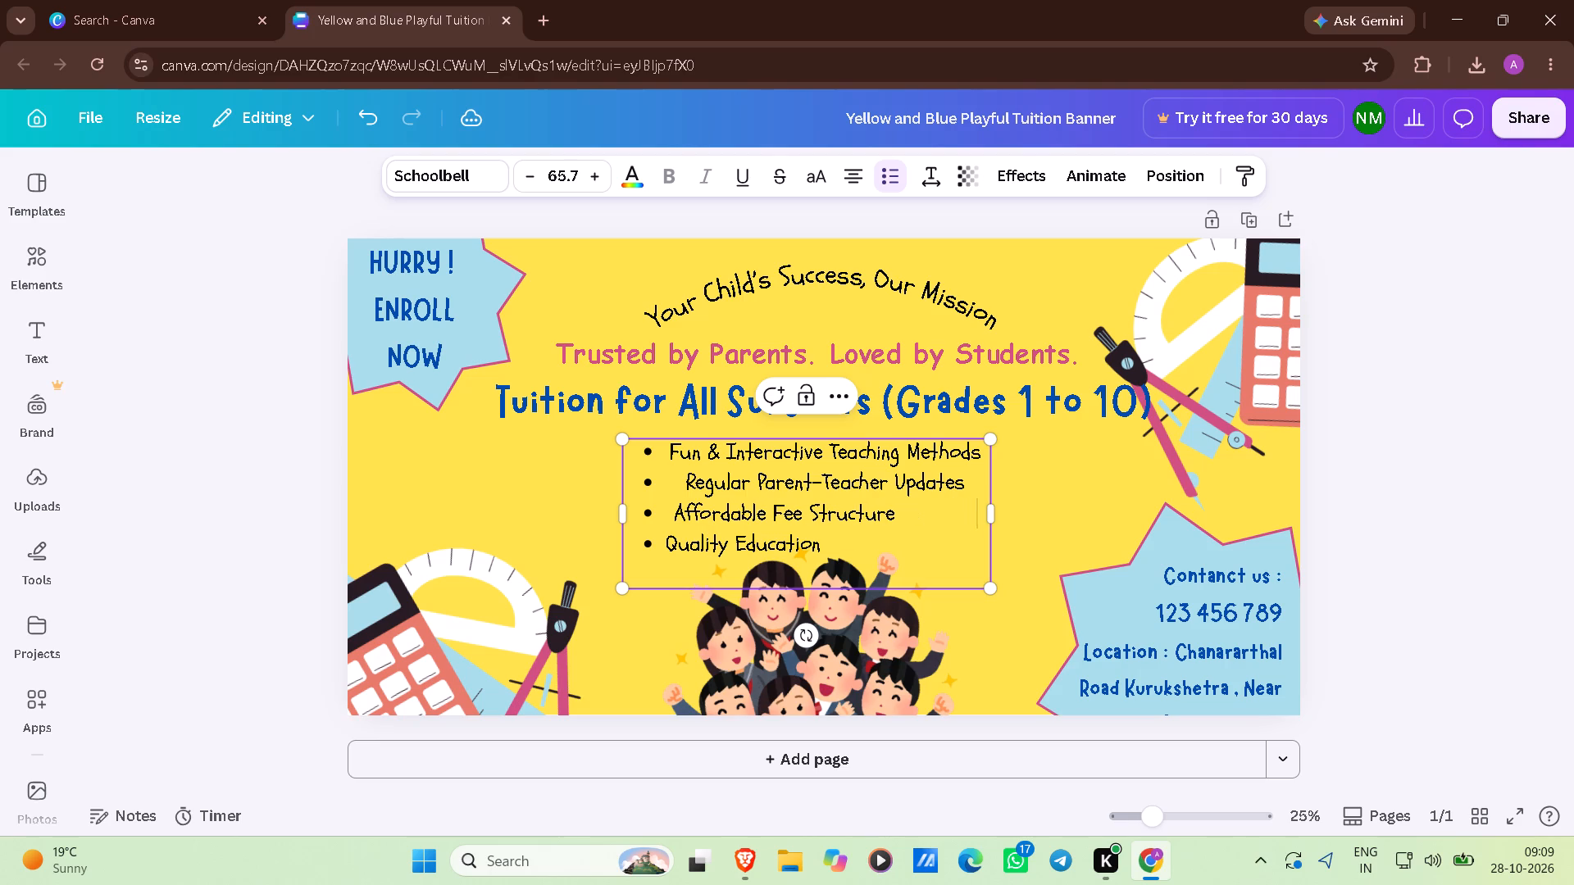
pyautogui.press('space')
pyautogui.press('space')
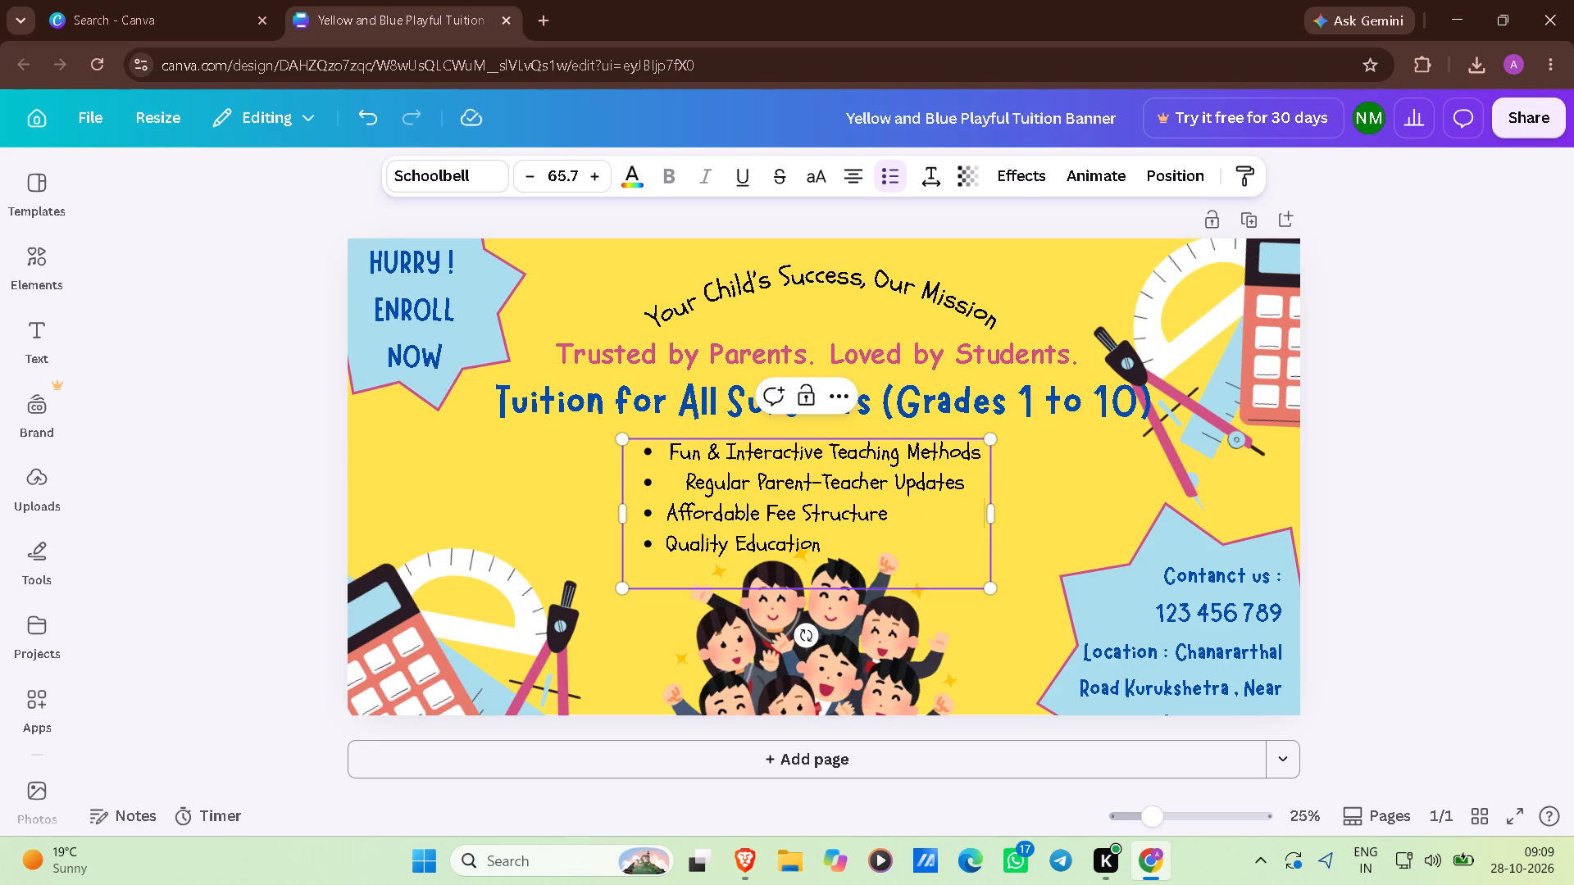
# Pad the end of the "Regular Parent-Teacher Updates" line with spaces until its text lines up beside its bullet.
pyautogui.click(969, 483)
pyautogui.press('space')
pyautogui.press('space')
pyautogui.press('space')
pyautogui.press('space')
pyautogui.press('space')
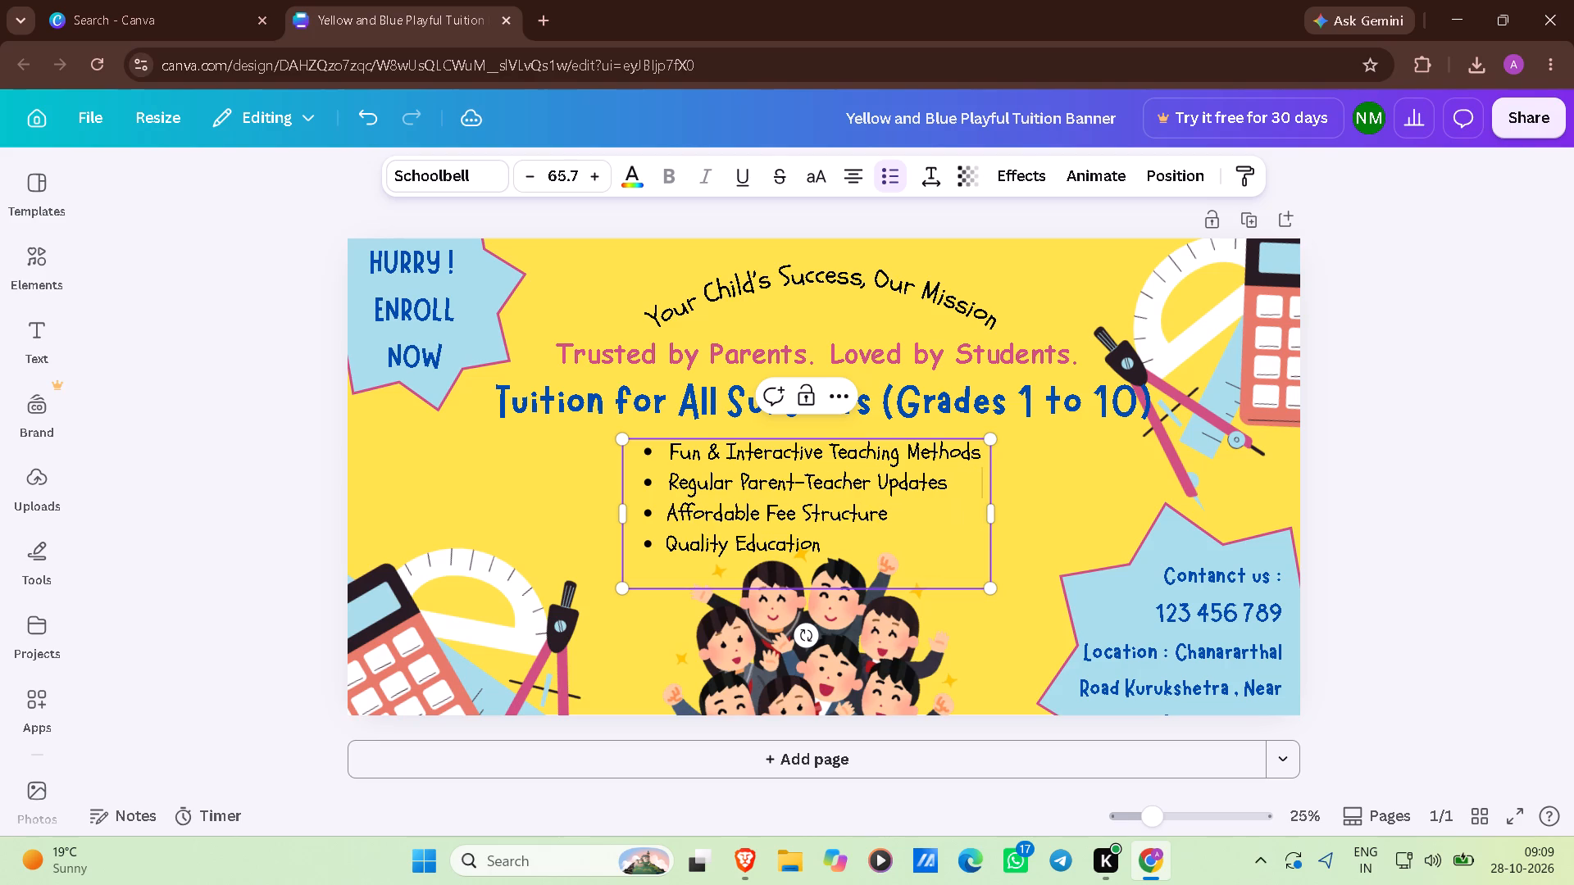
pyautogui.press('space')
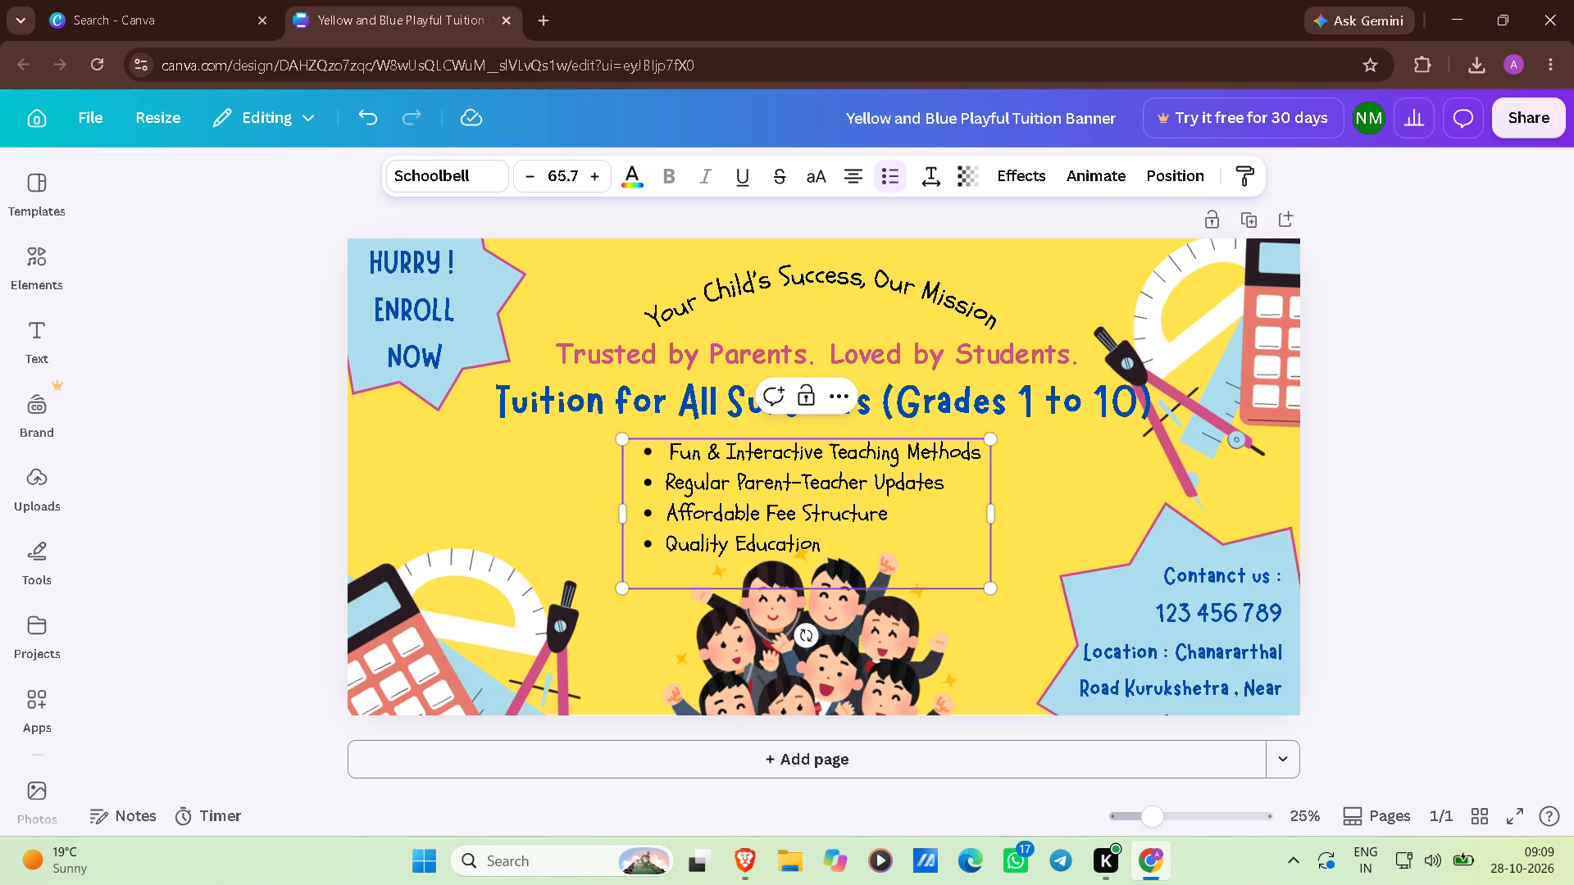
pyautogui.click(1033, 498)
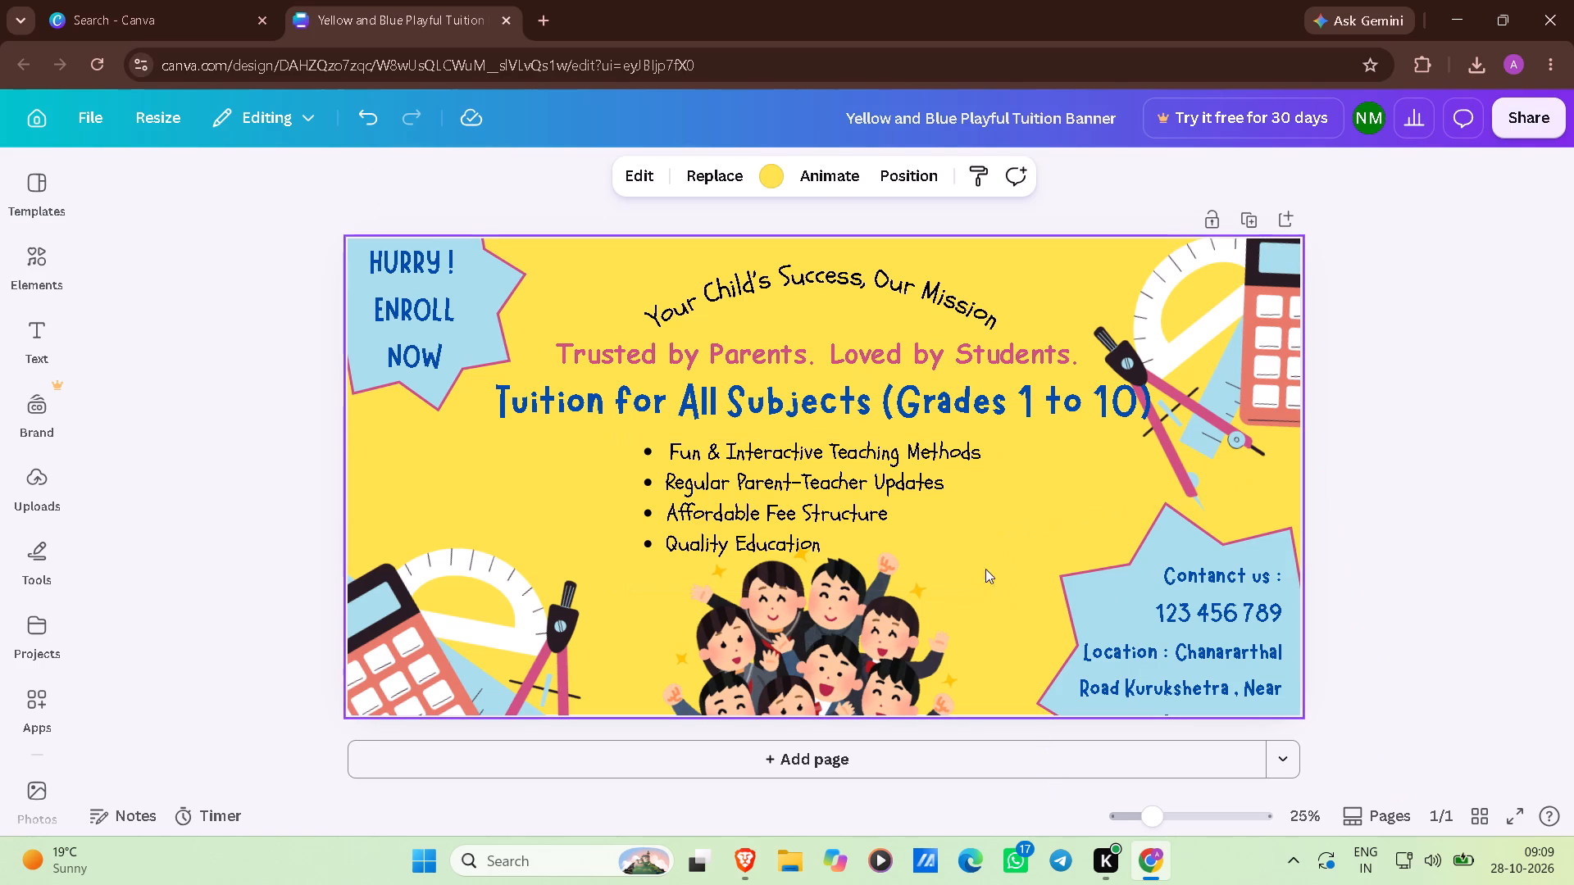
# Move the group-of-students illustration slightly to the right along the banner's bottom edge.
pyautogui.moveTo(882, 630); pyautogui.dragTo(939, 630)
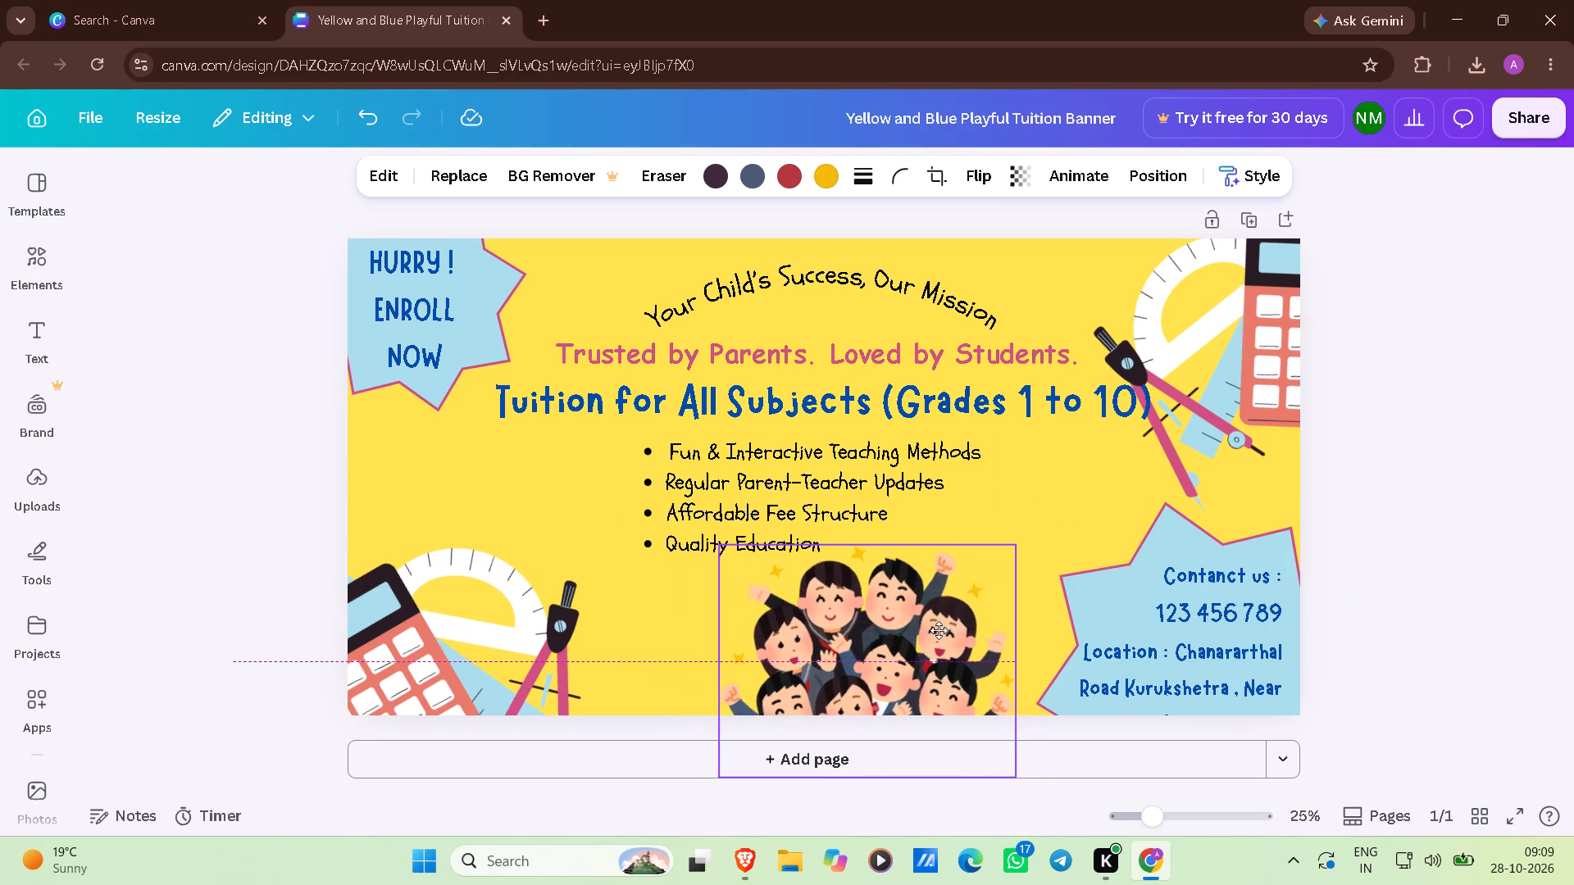
# Move the group-of-students illustration slightly down and to the right so it clears the "Quality Education" line.
pyautogui.moveTo(939, 630); pyautogui.dragTo(950, 648)
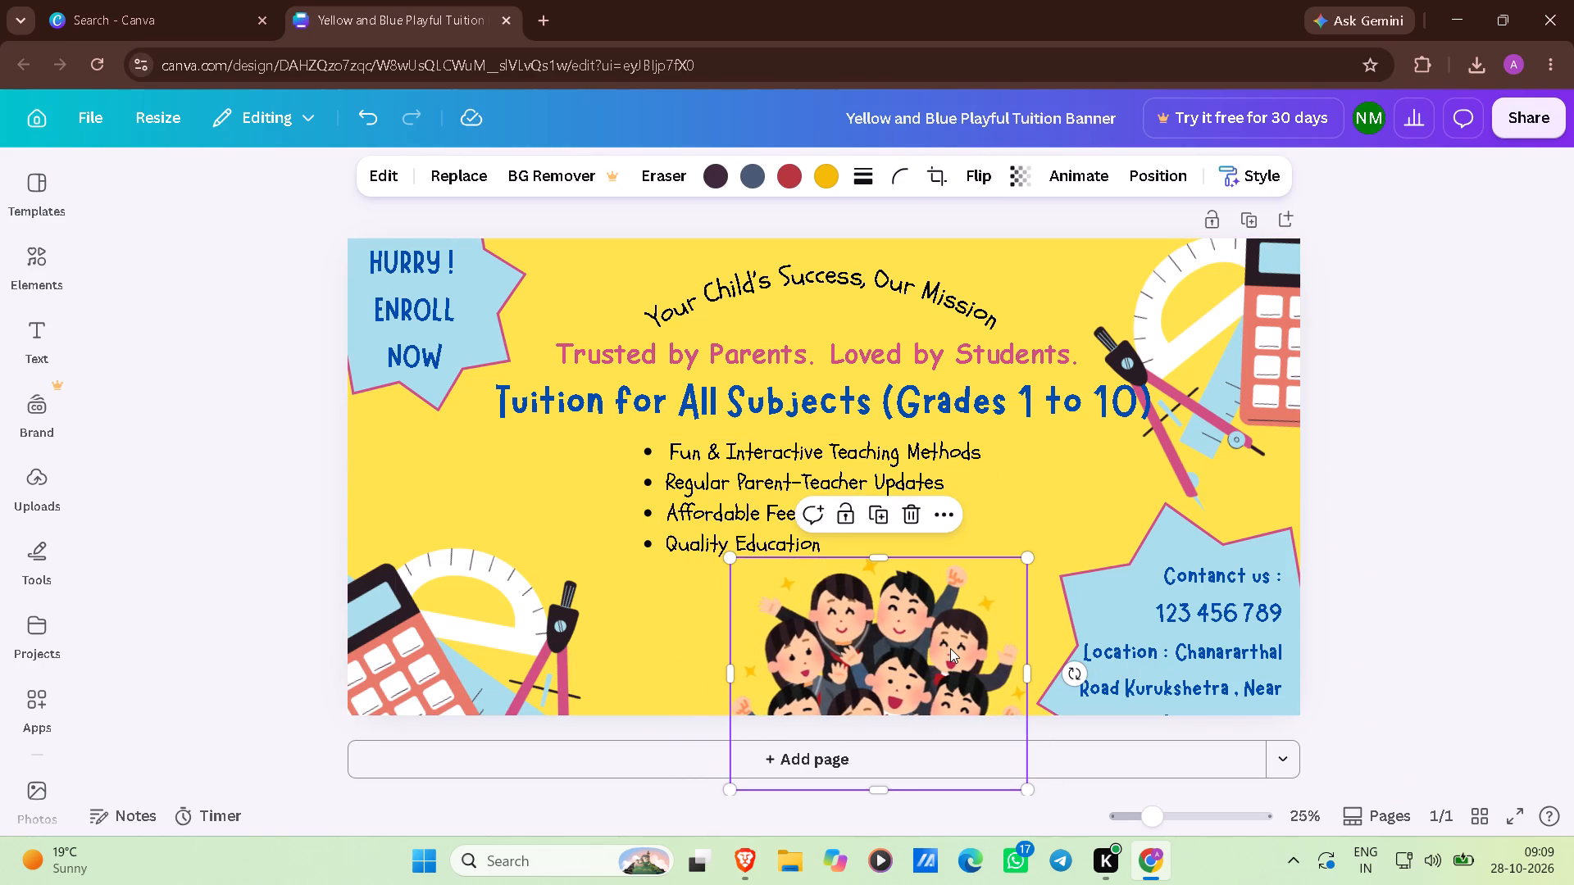
# Move the calculator and compass illustration in the banner's lower-left corner up and to the right, showing more of the calculator.
pyautogui.moveTo(509, 644); pyautogui.dragTo(563, 631)
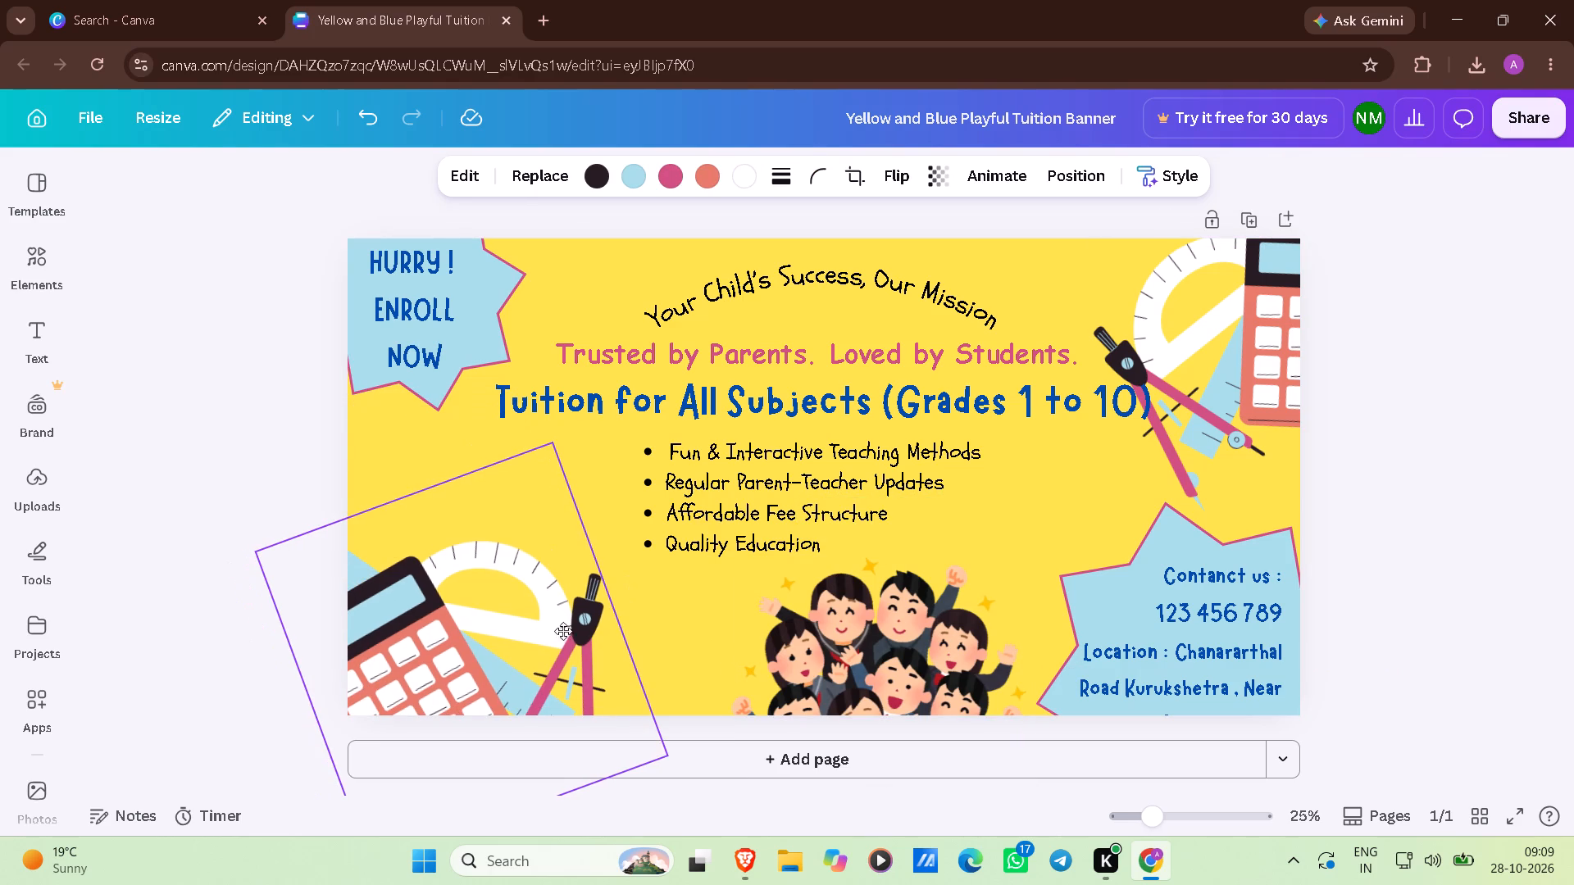
pyautogui.moveTo(563, 631); pyautogui.dragTo(565, 589)
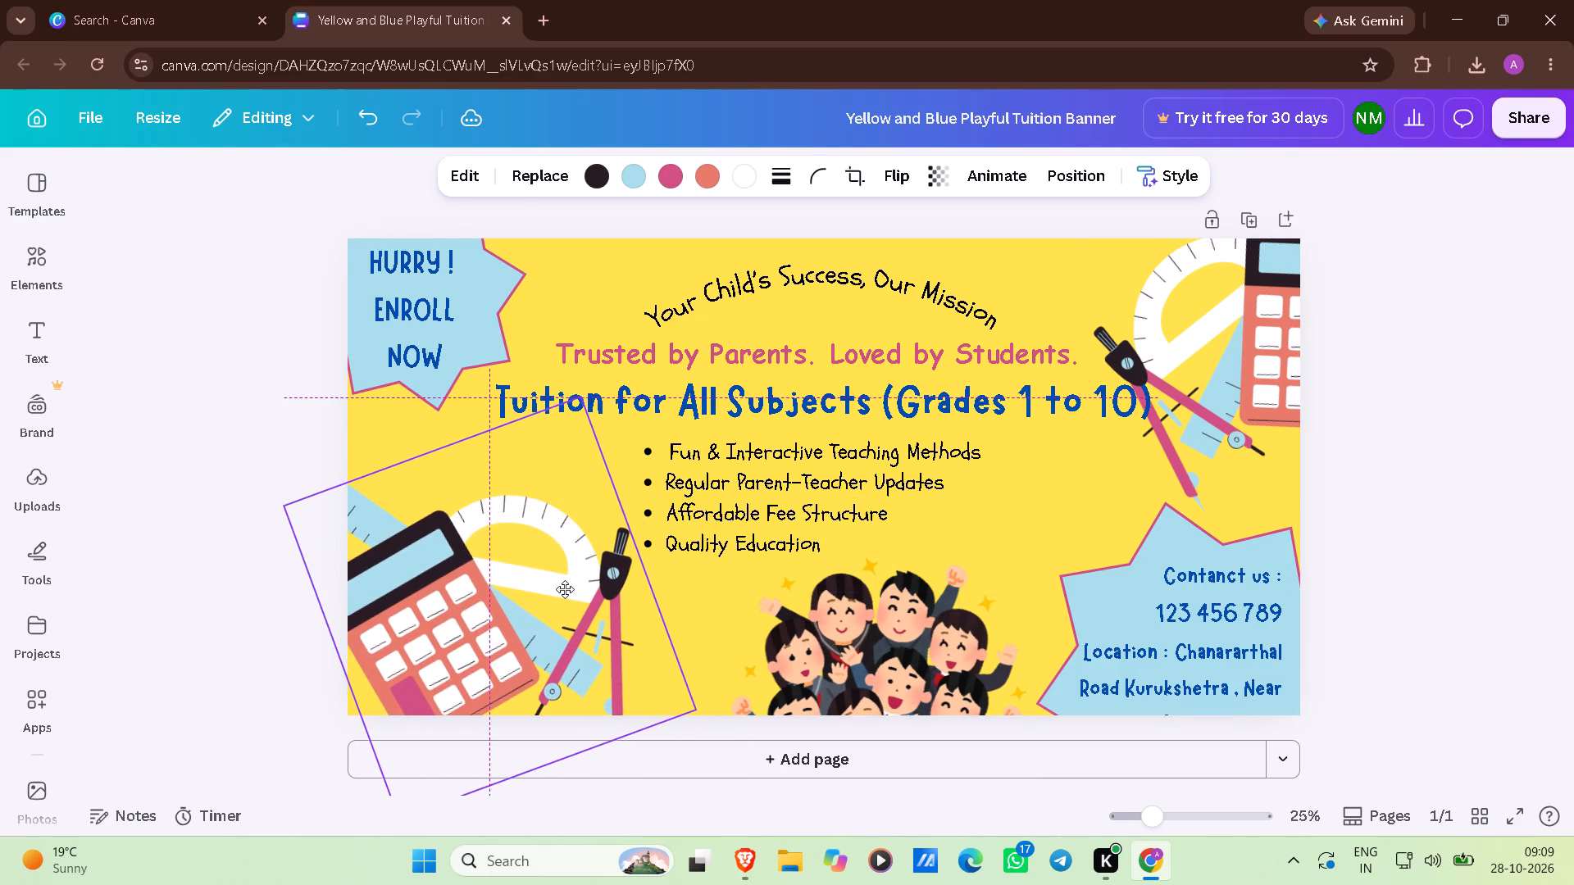
pyautogui.moveTo(565, 589); pyautogui.dragTo(560, 602)
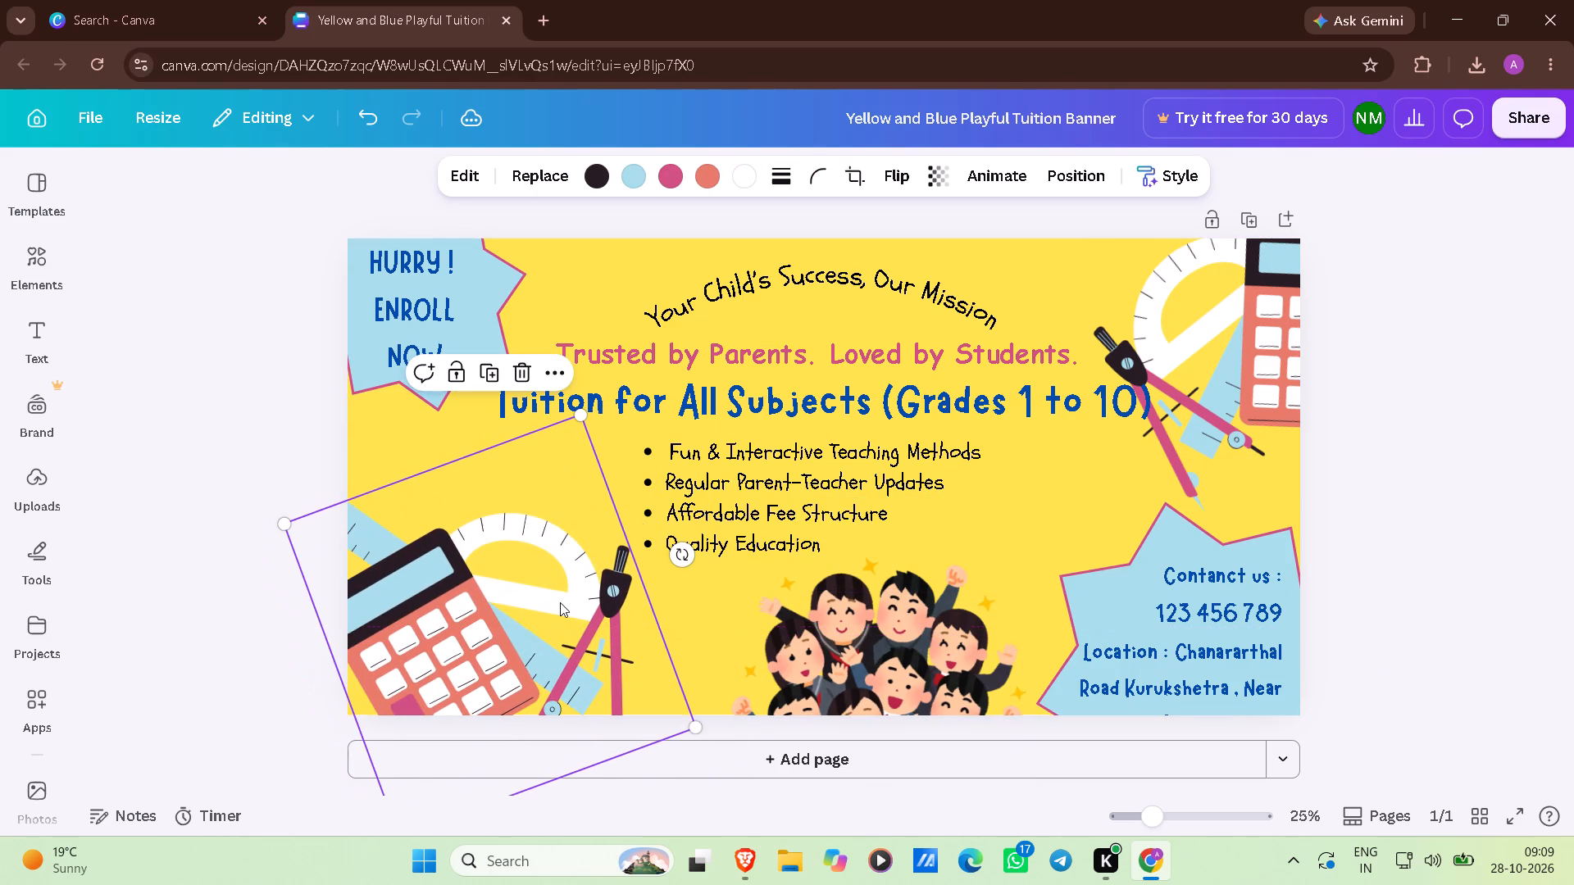
pyautogui.click(680, 620)
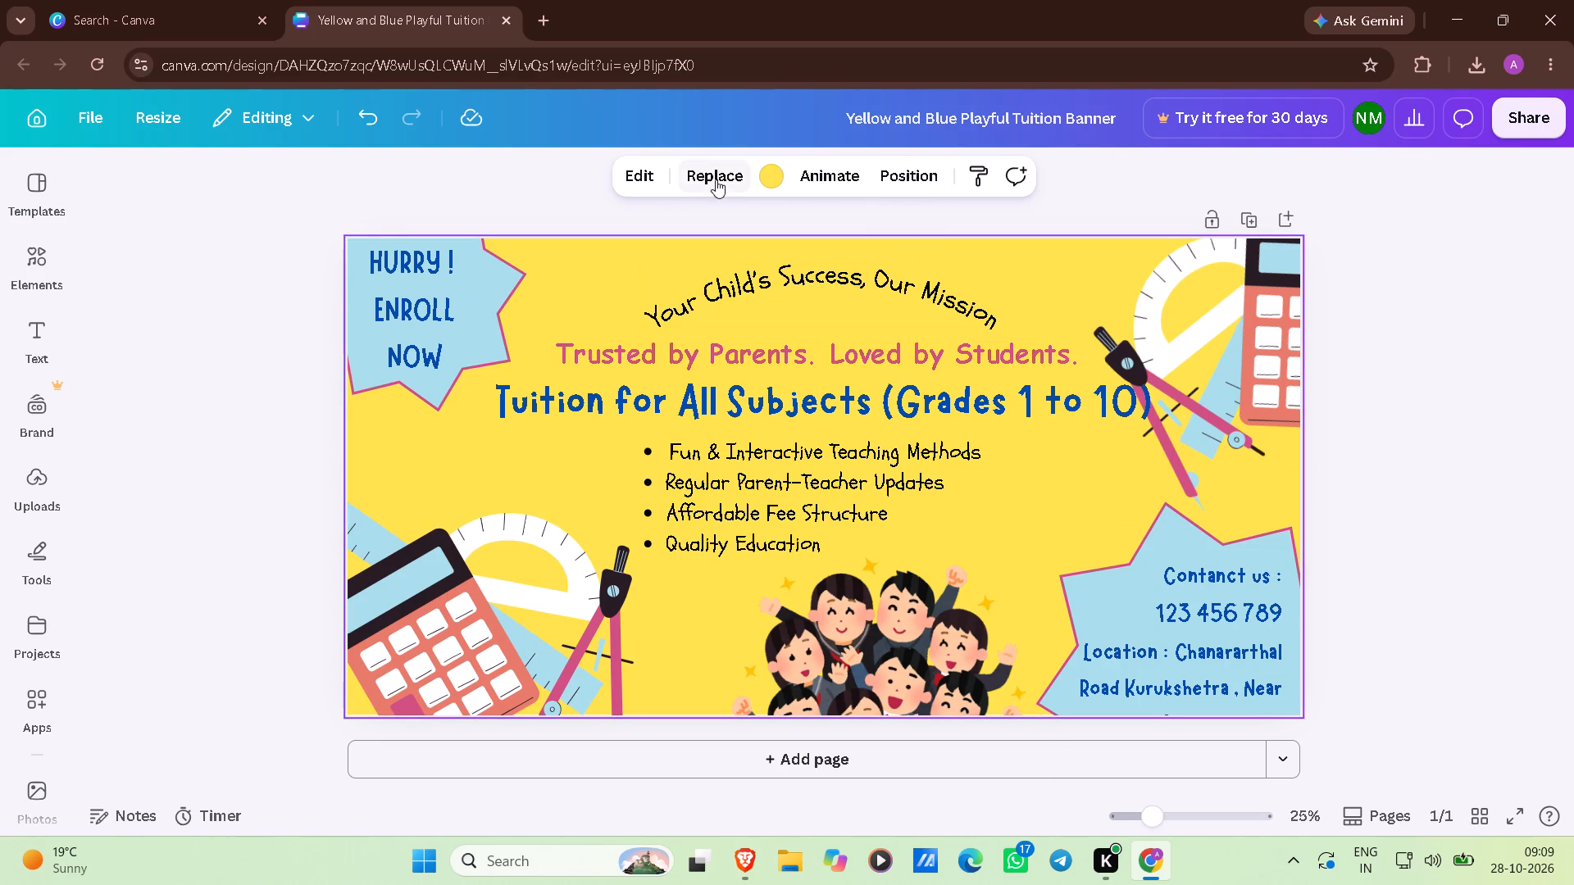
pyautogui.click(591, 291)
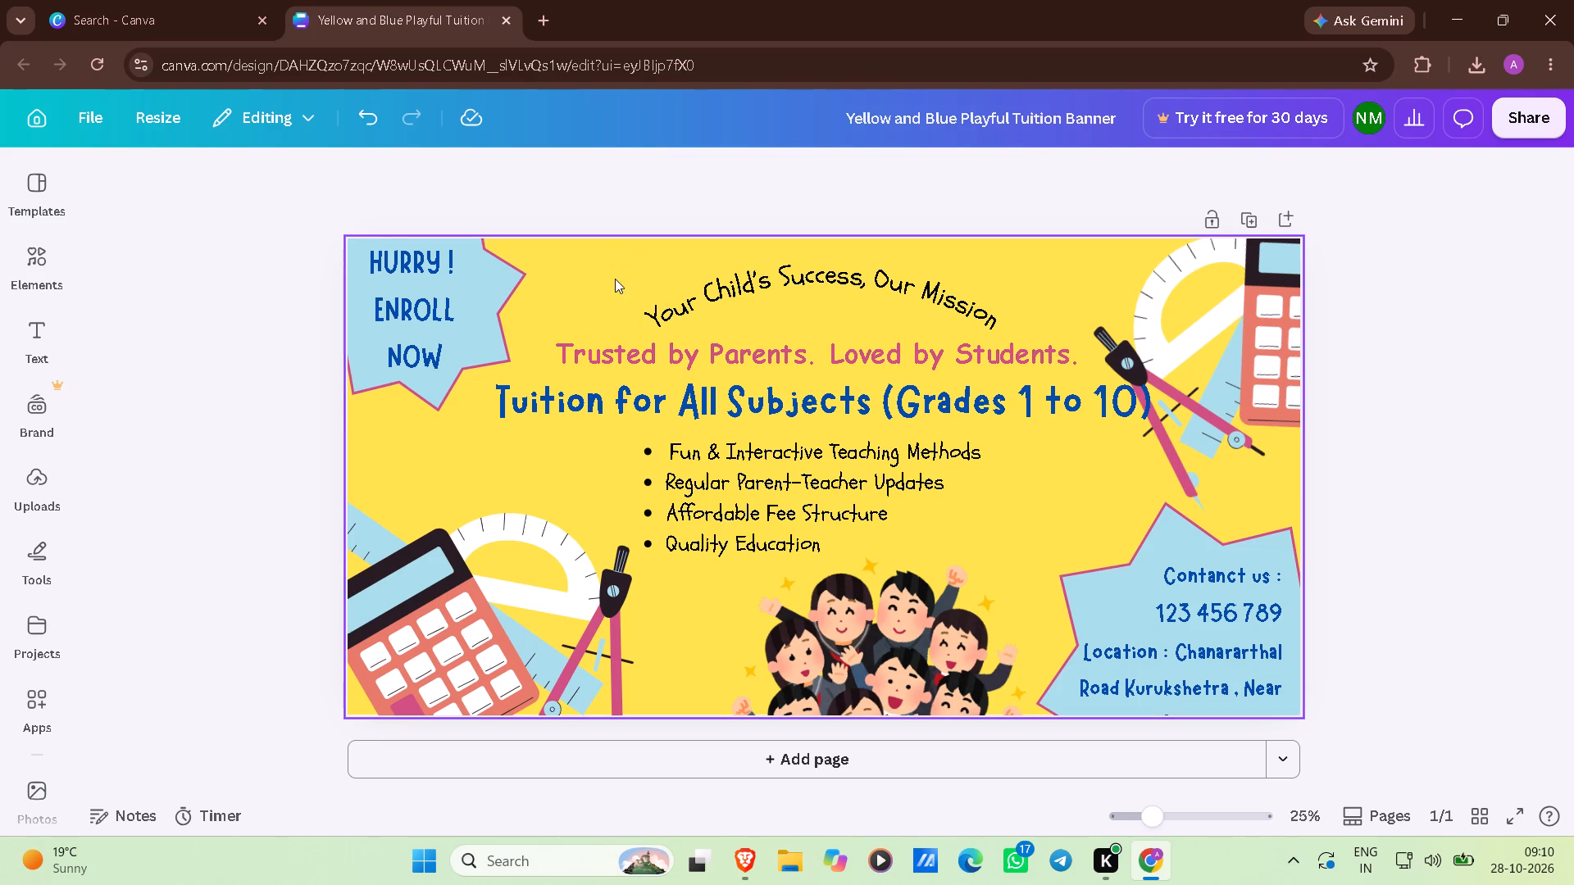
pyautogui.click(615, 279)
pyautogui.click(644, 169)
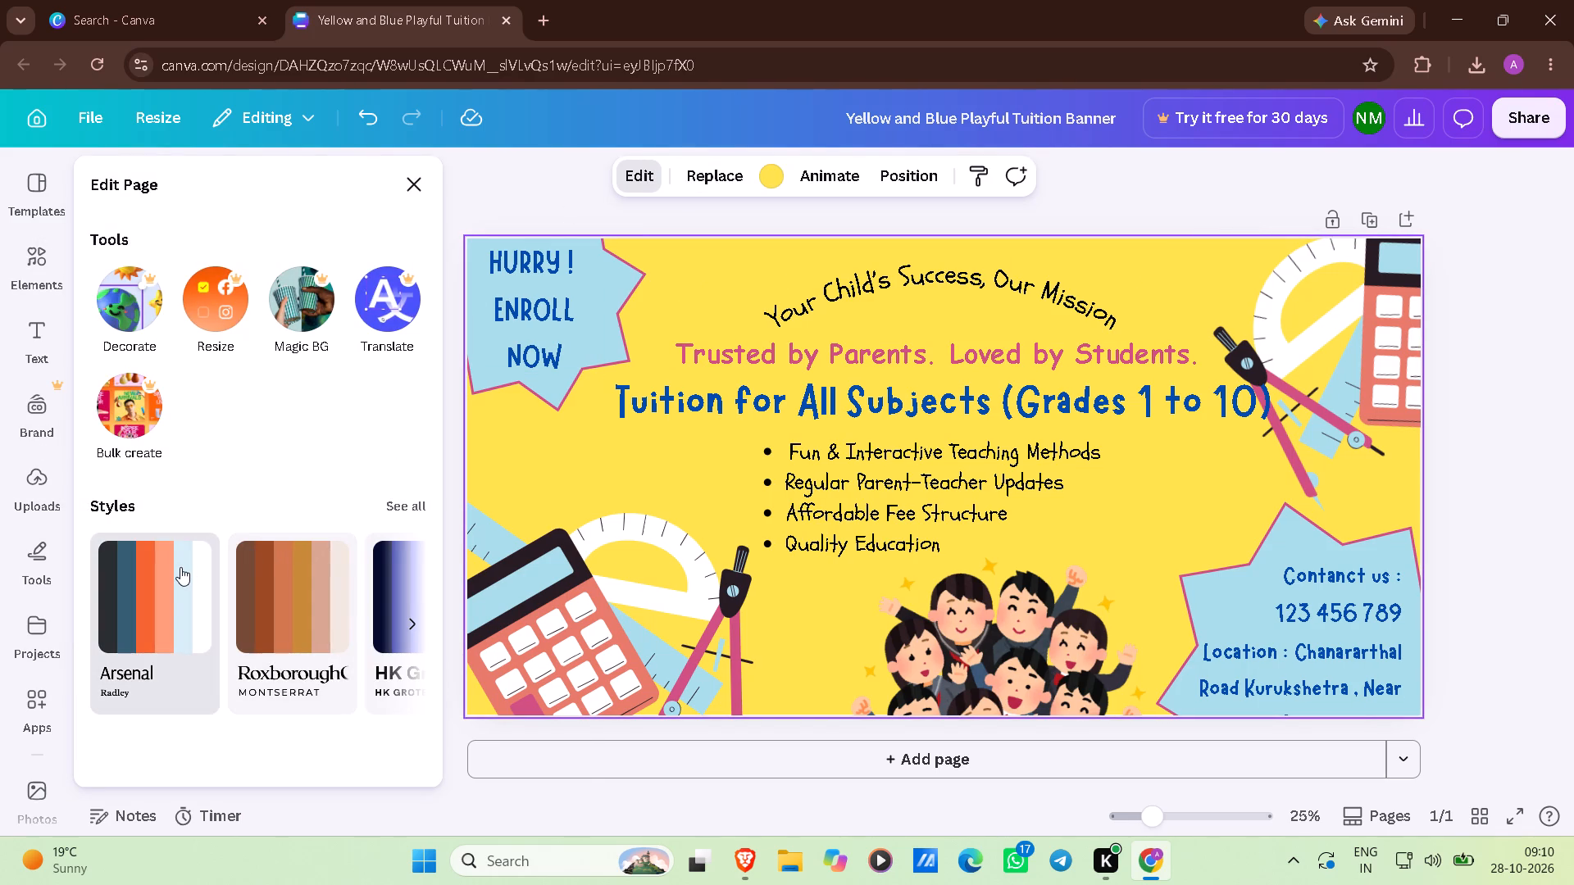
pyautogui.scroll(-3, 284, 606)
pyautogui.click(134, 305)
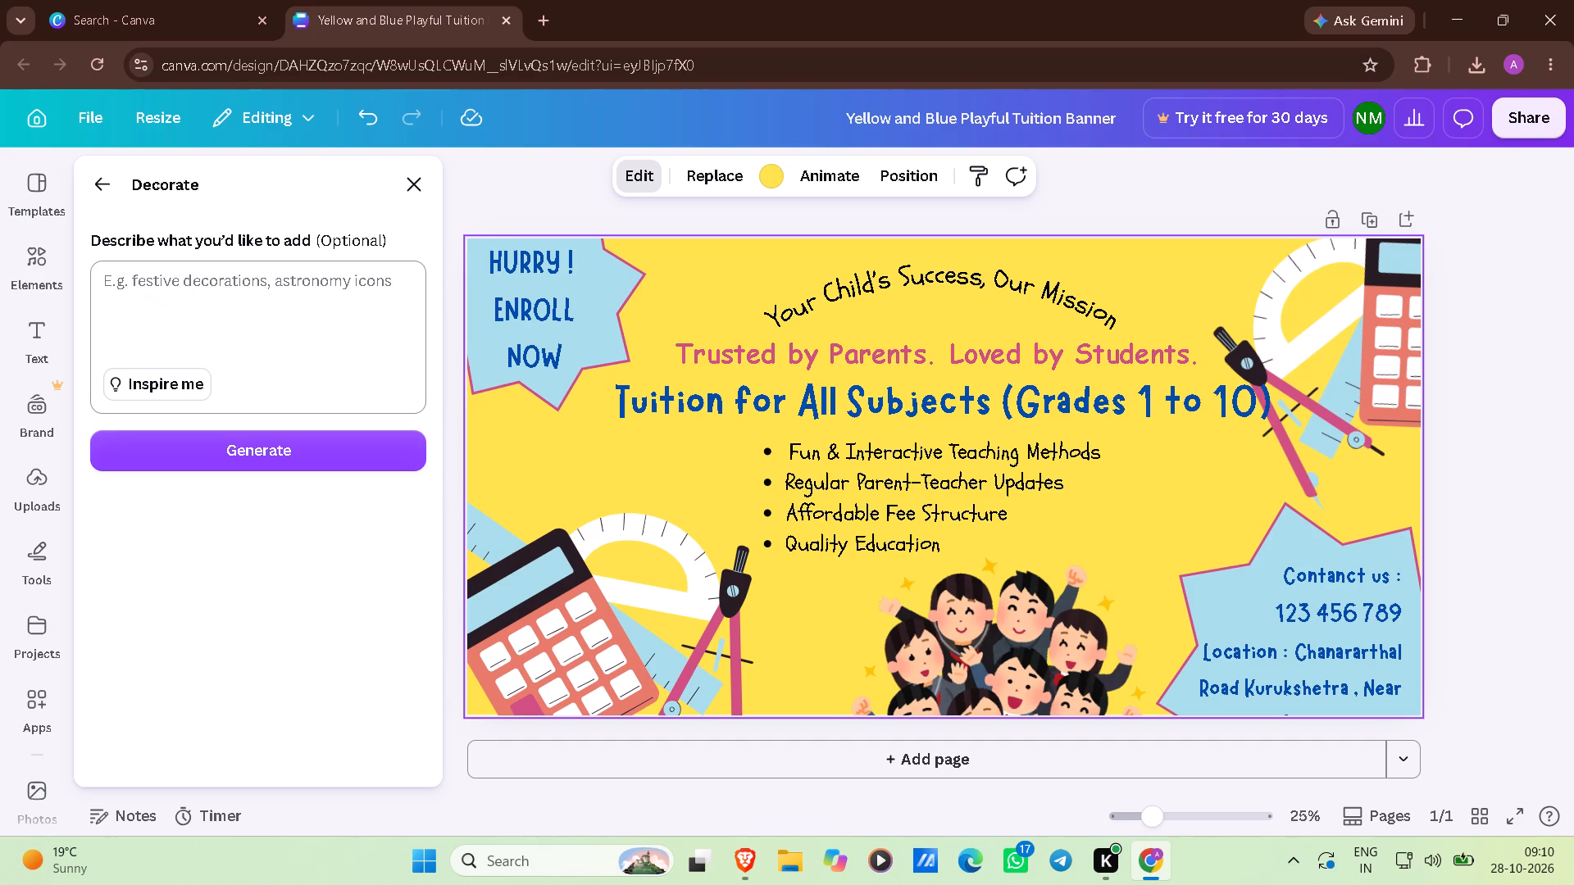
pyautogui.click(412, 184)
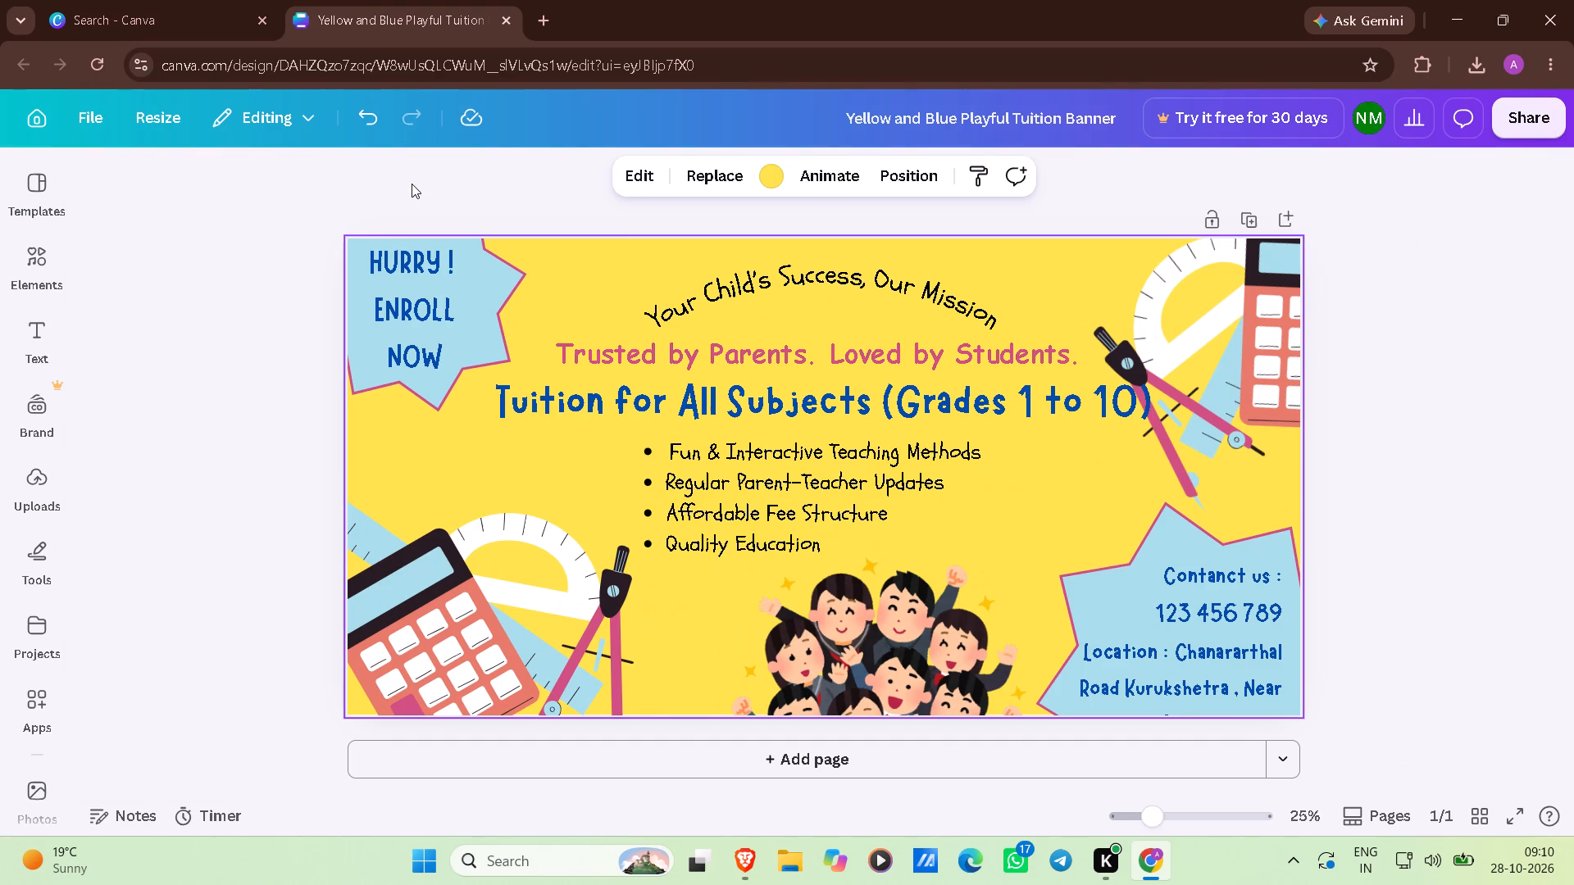
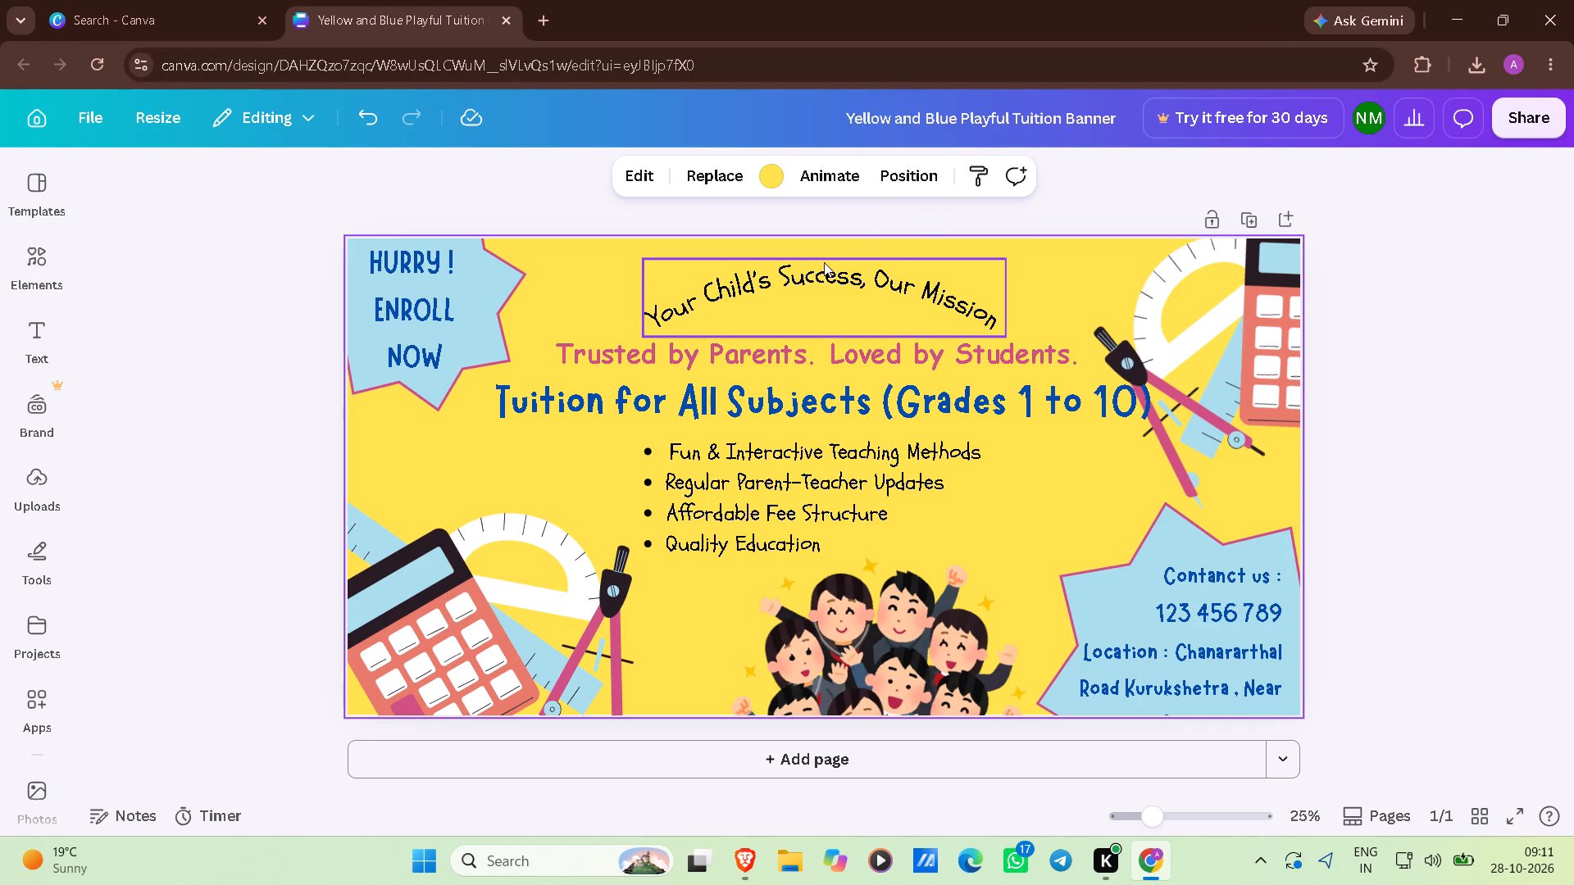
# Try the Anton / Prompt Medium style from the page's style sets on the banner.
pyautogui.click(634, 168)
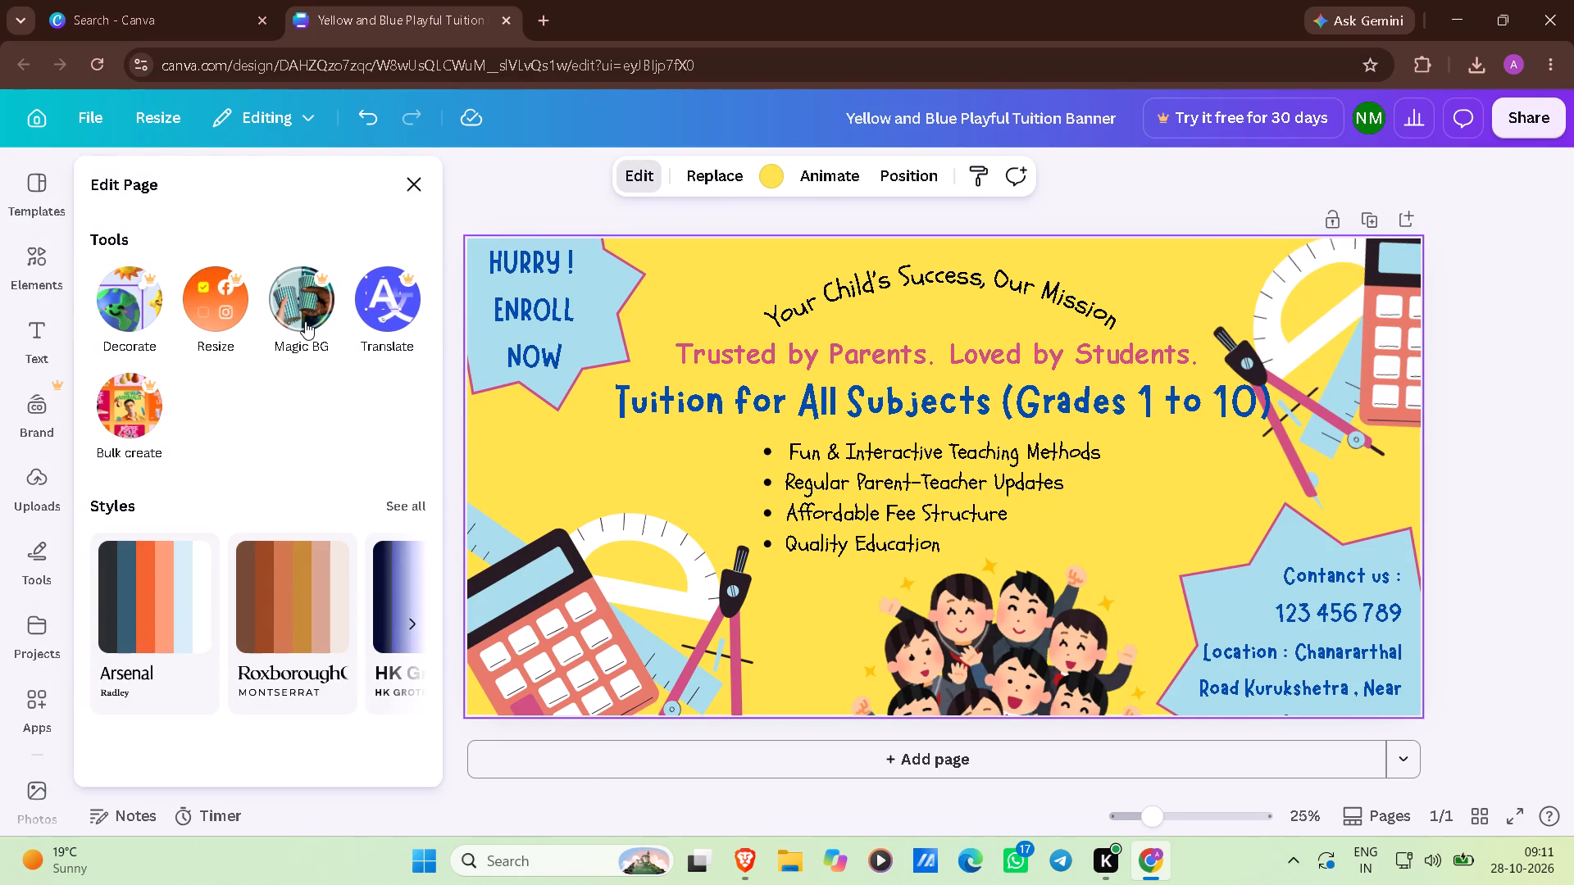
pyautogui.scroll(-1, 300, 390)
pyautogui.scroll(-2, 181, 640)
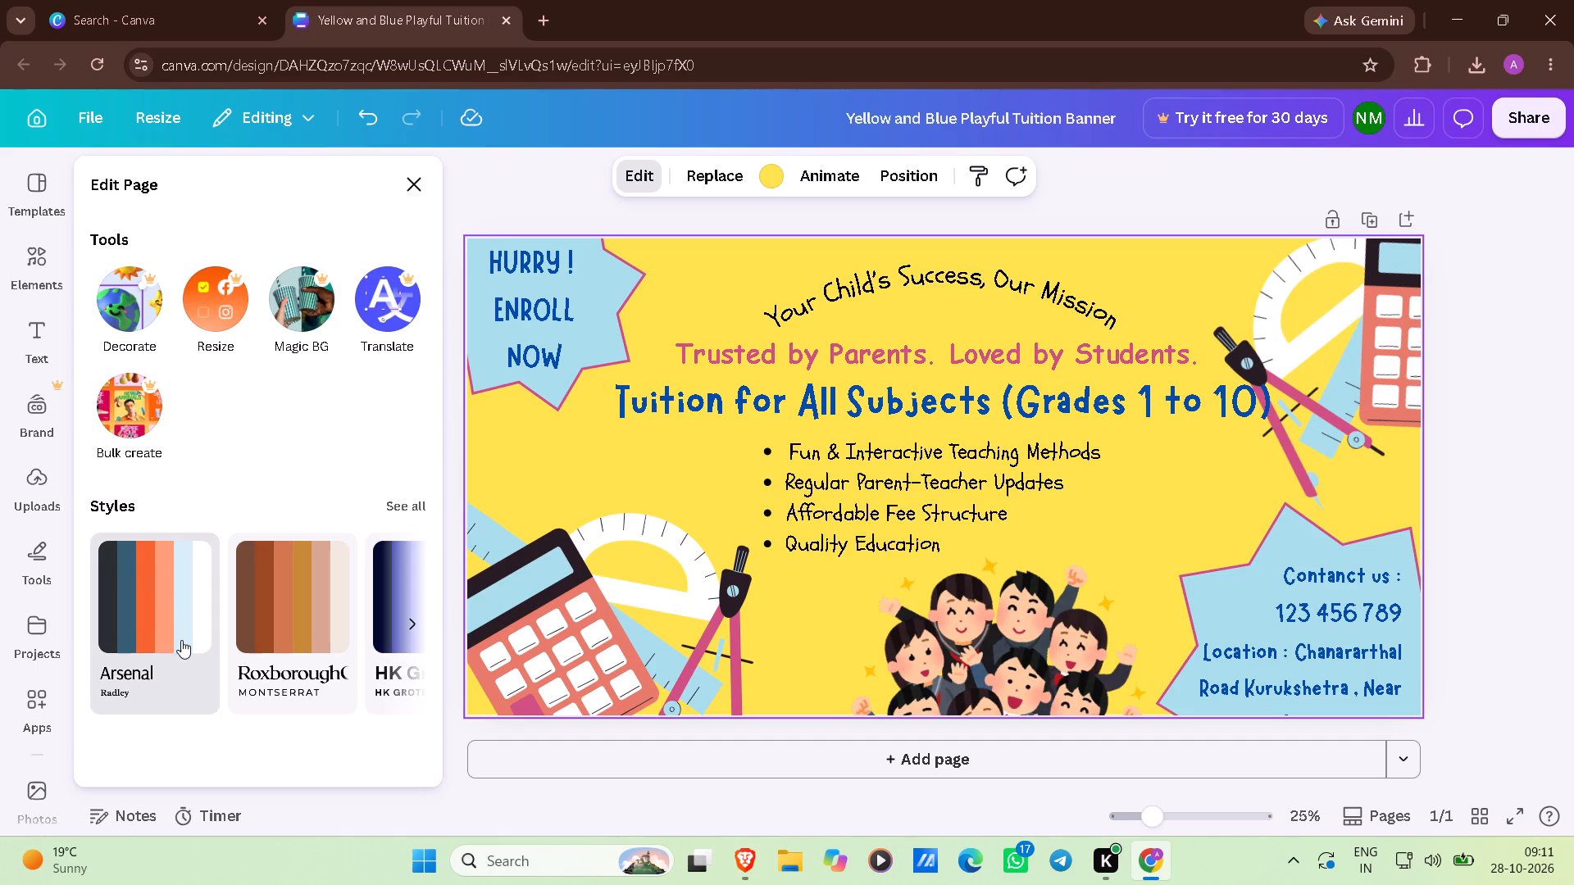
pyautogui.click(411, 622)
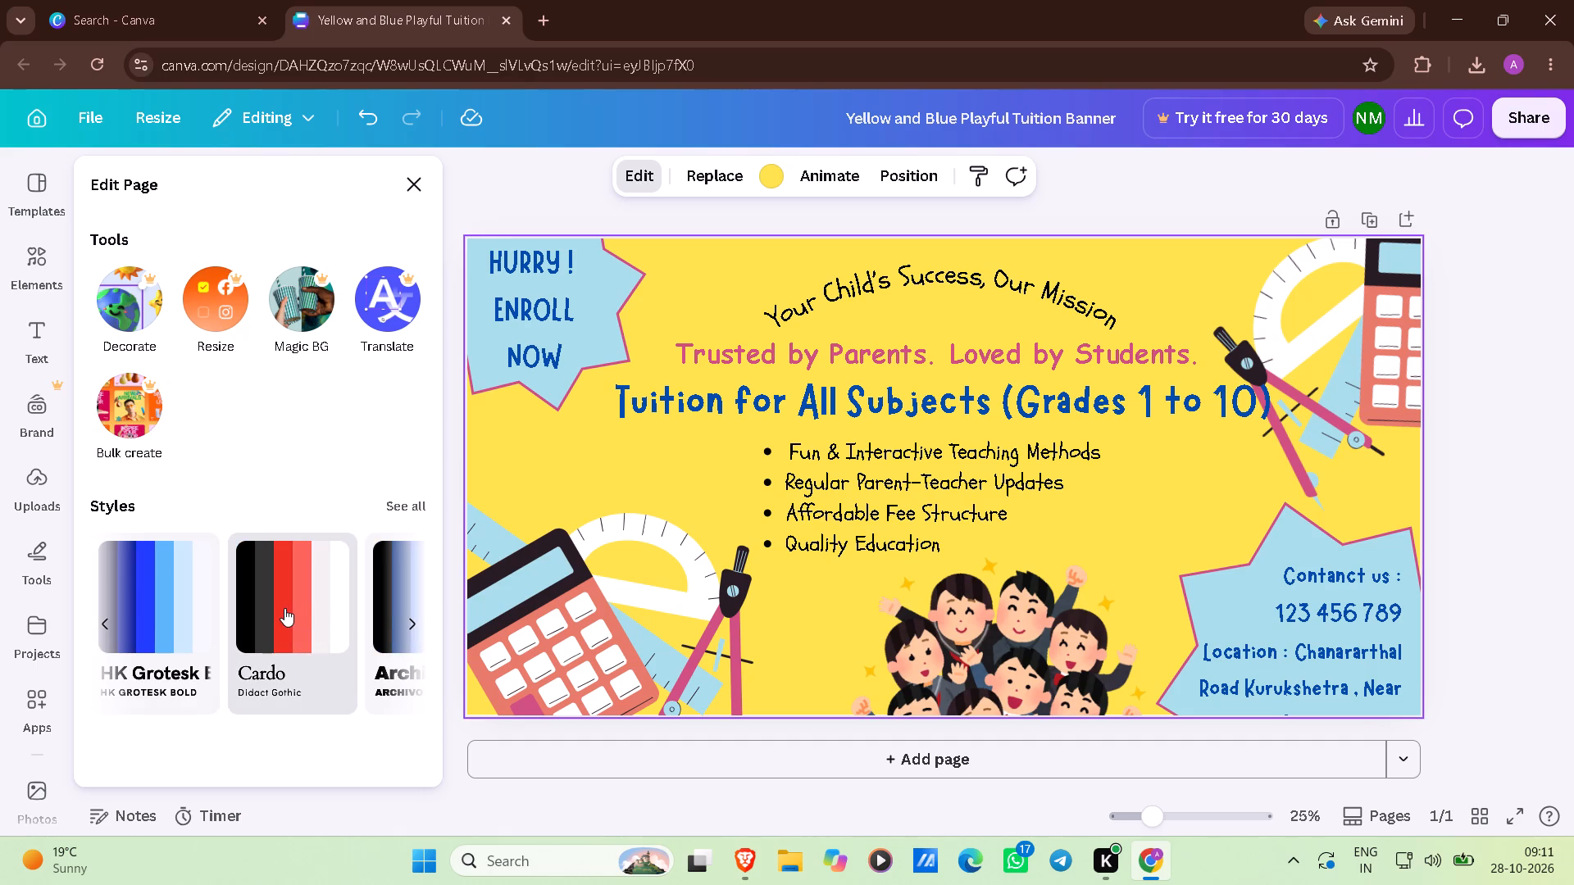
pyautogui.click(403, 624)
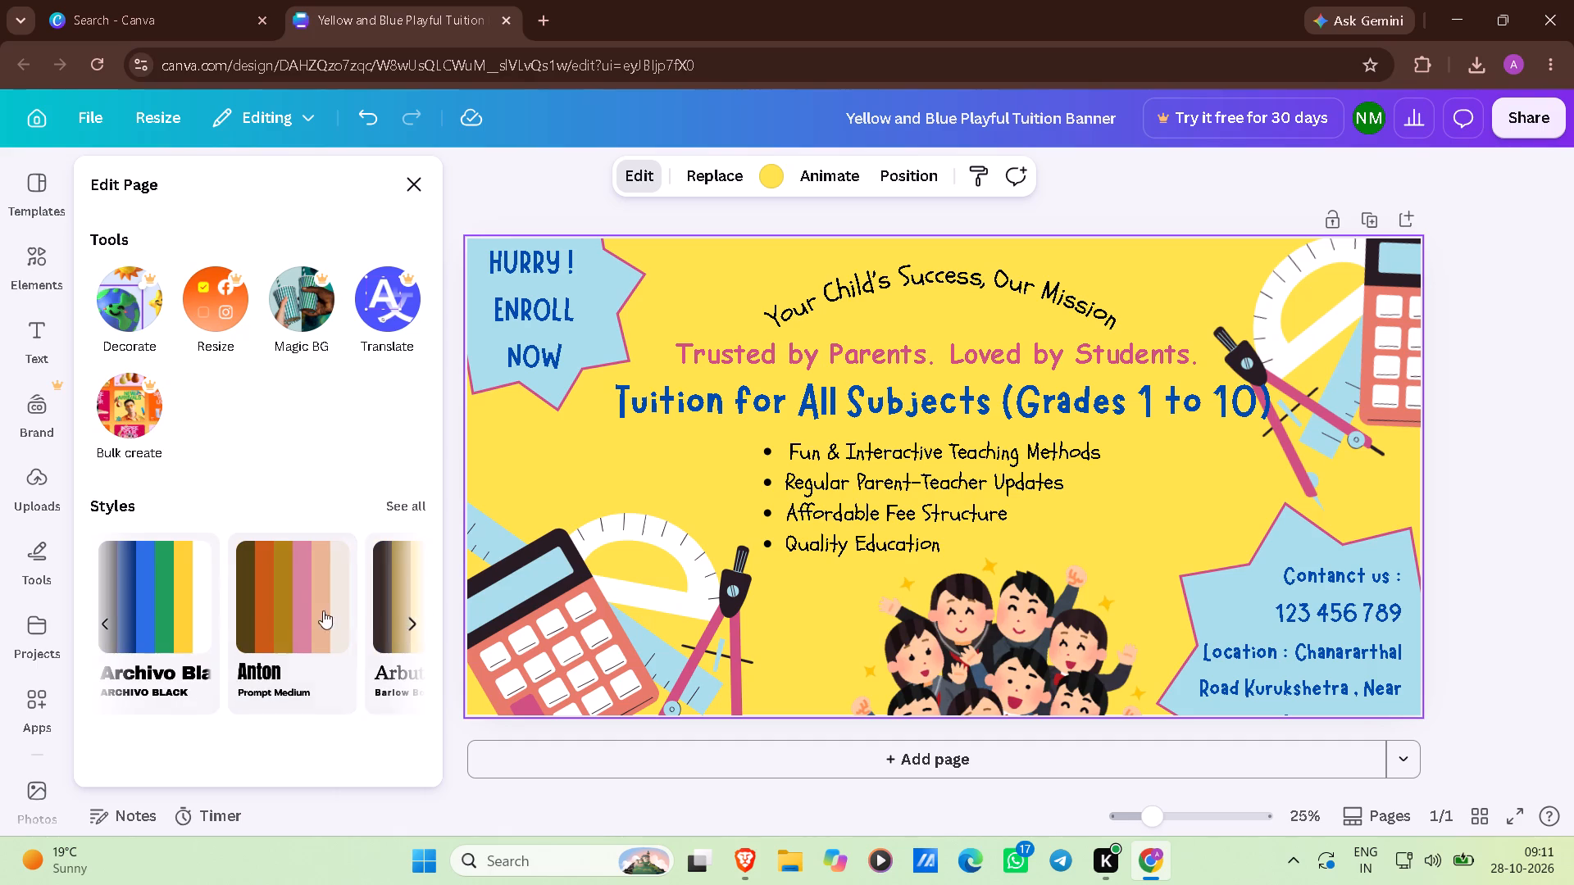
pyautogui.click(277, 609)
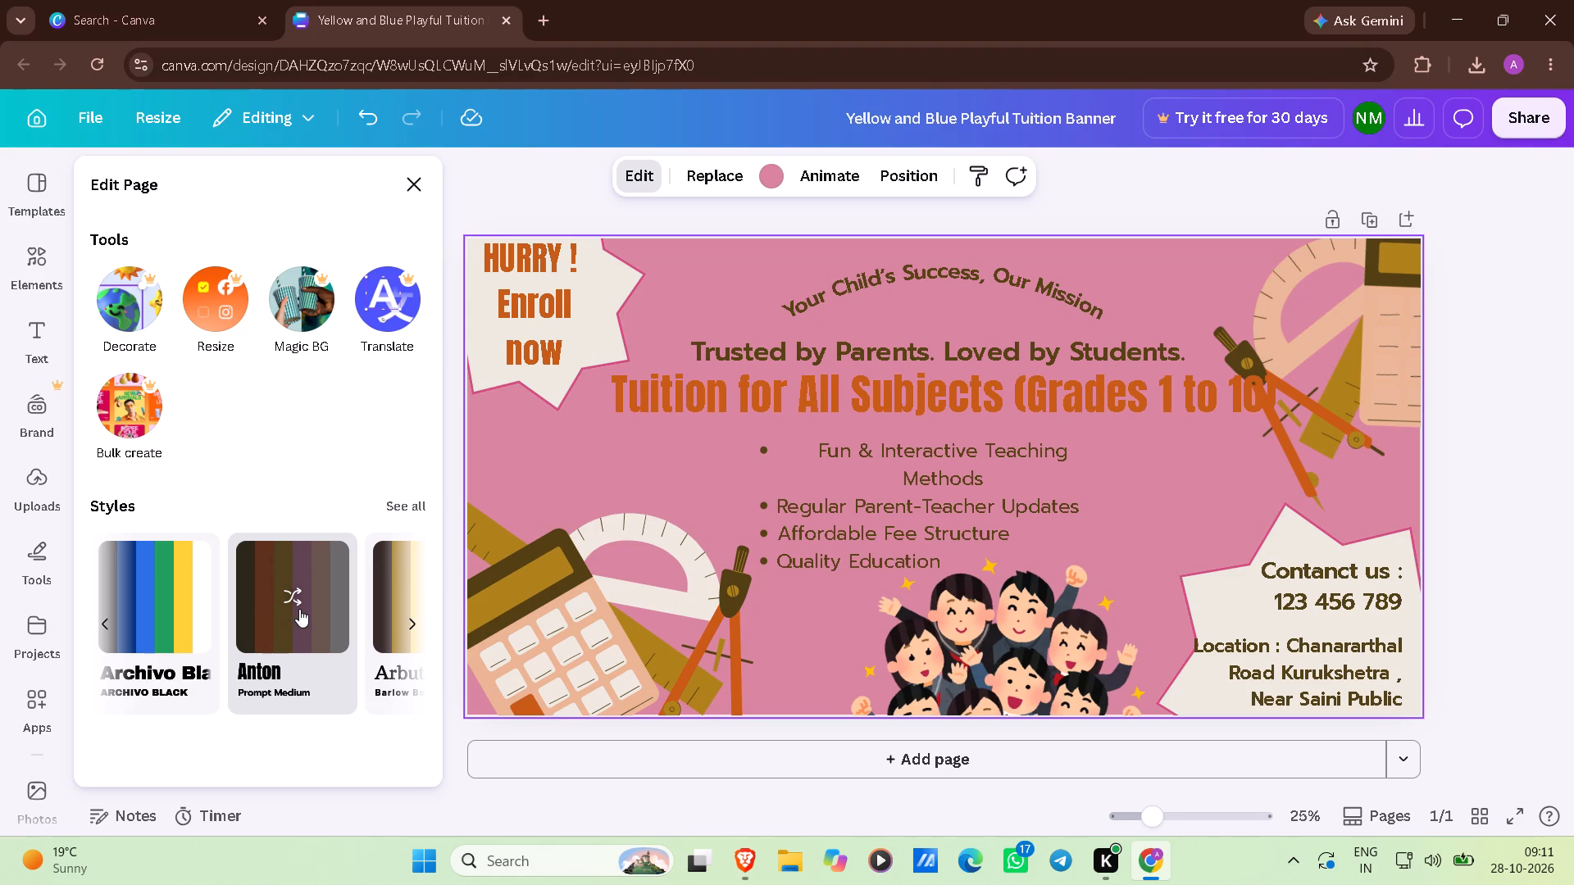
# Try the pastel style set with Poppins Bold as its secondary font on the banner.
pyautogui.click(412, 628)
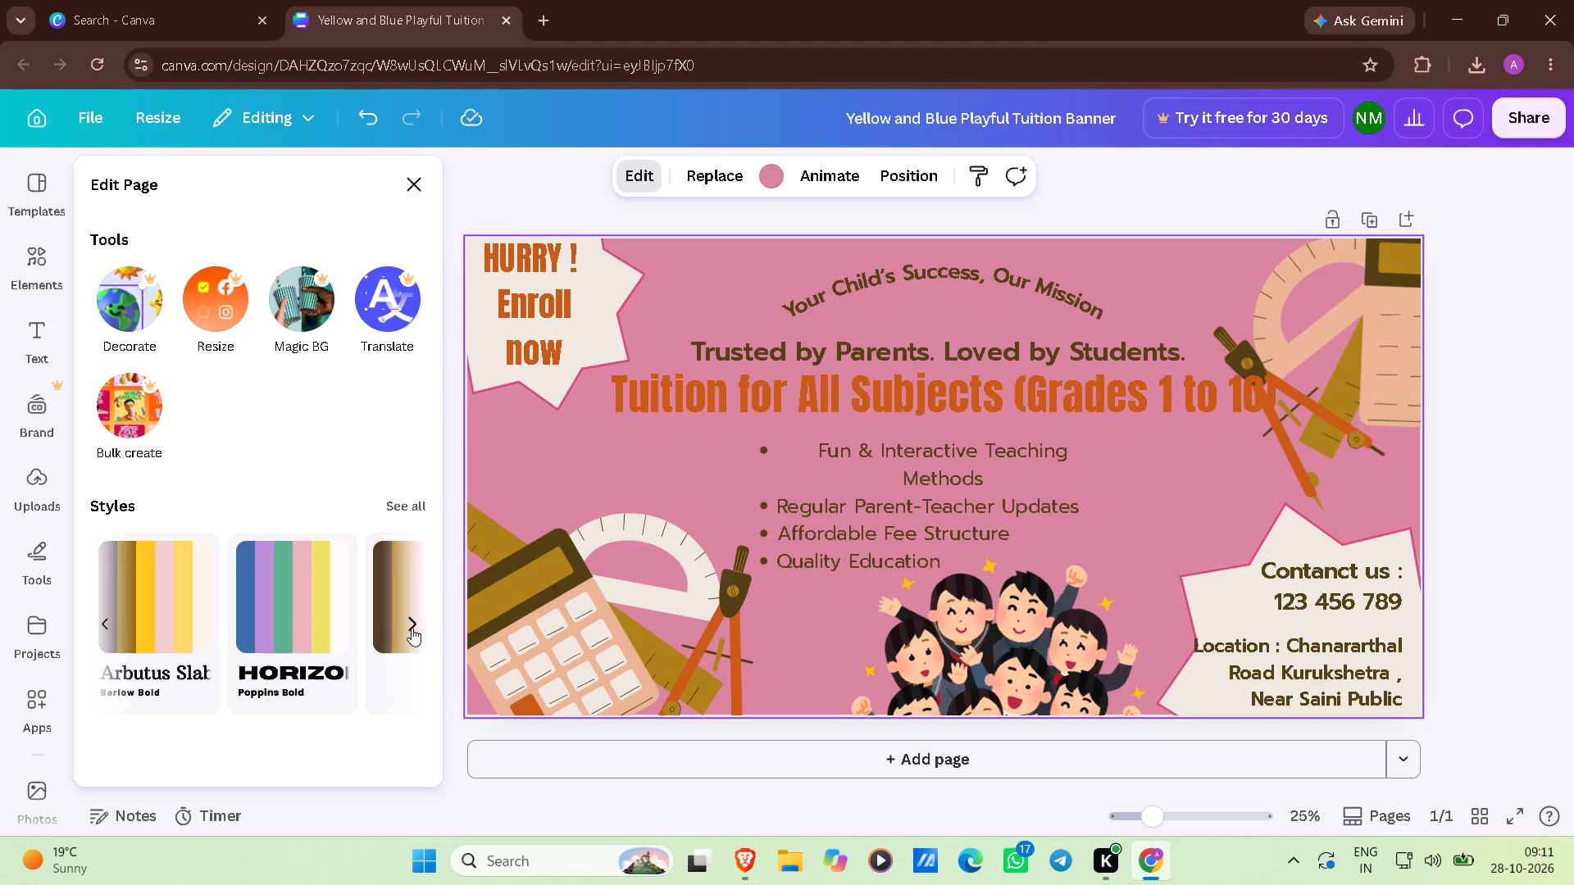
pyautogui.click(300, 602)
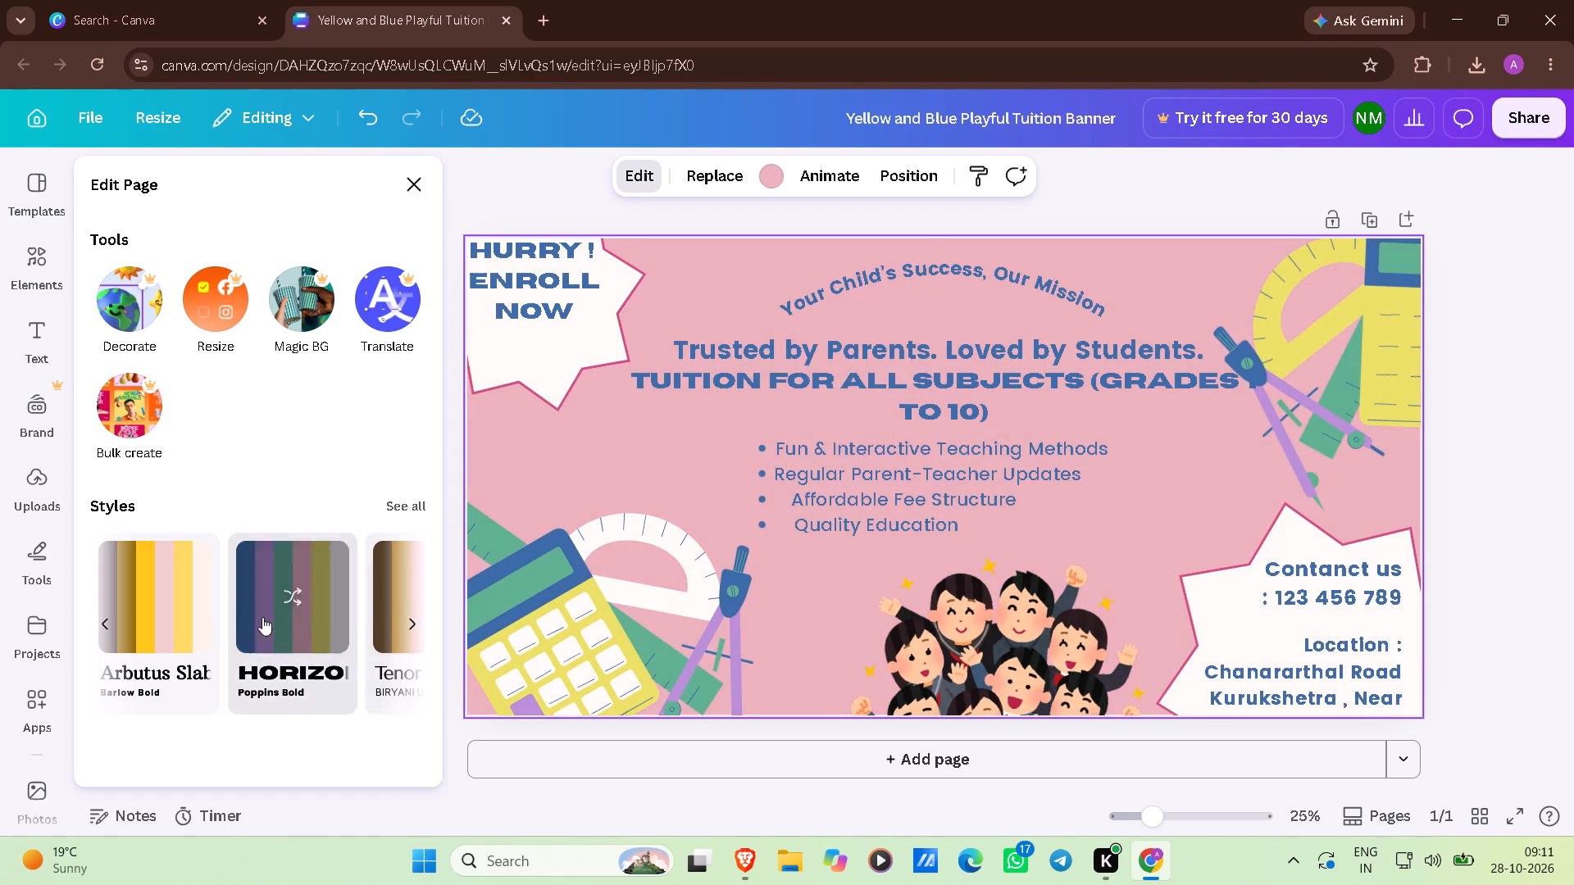
# Apply the Arsenal / Radley style with its navy, orange and light blue palette to the banner.
pyautogui.hscroll(8, 262, 617)
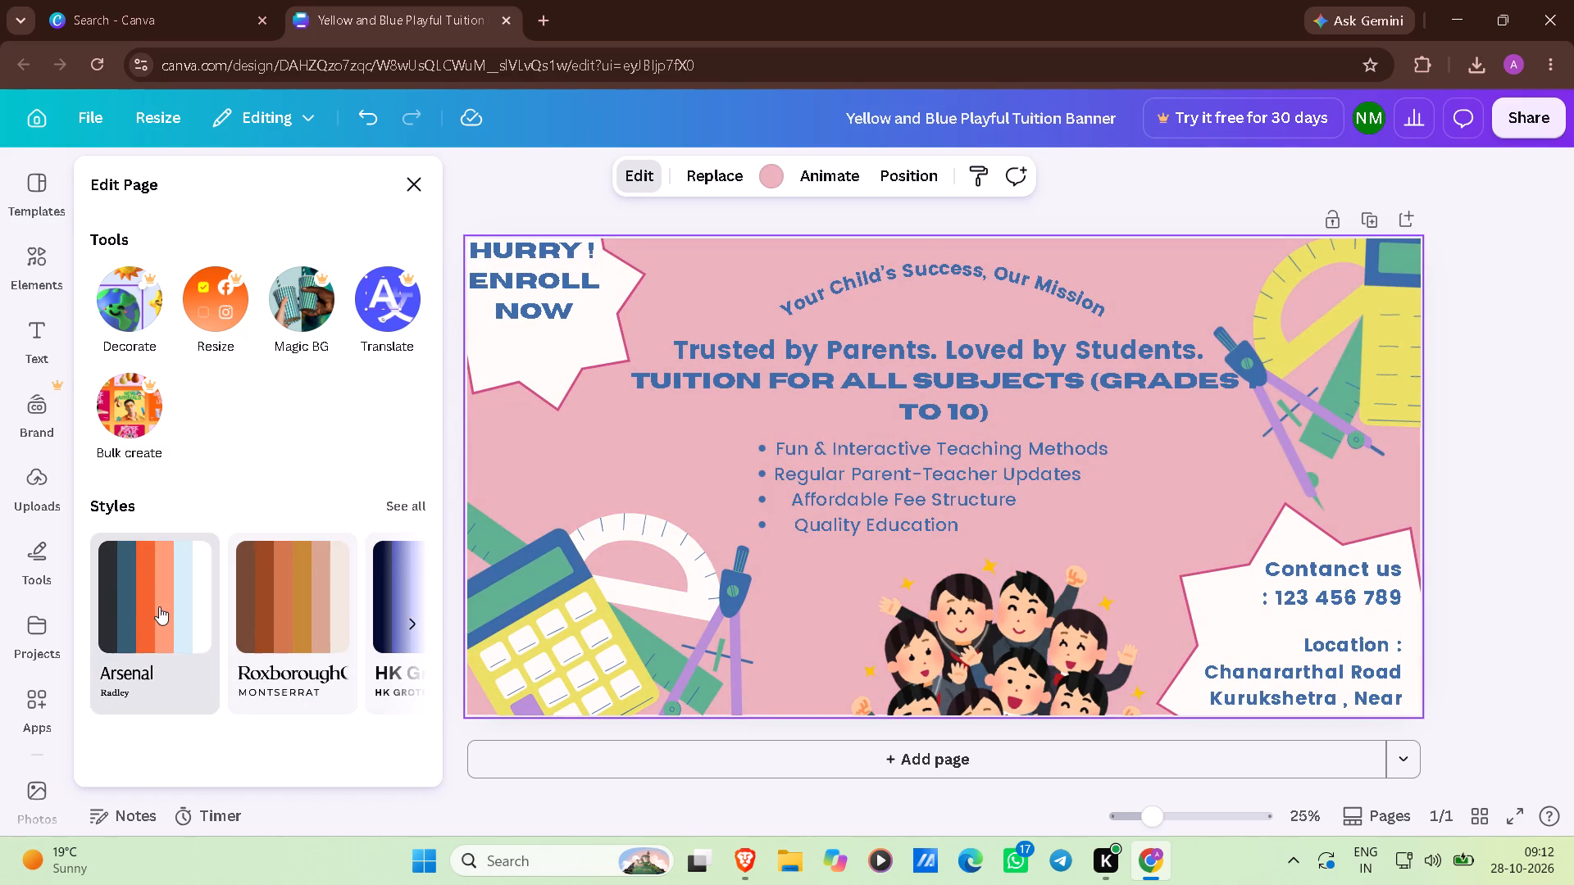
pyautogui.click(159, 606)
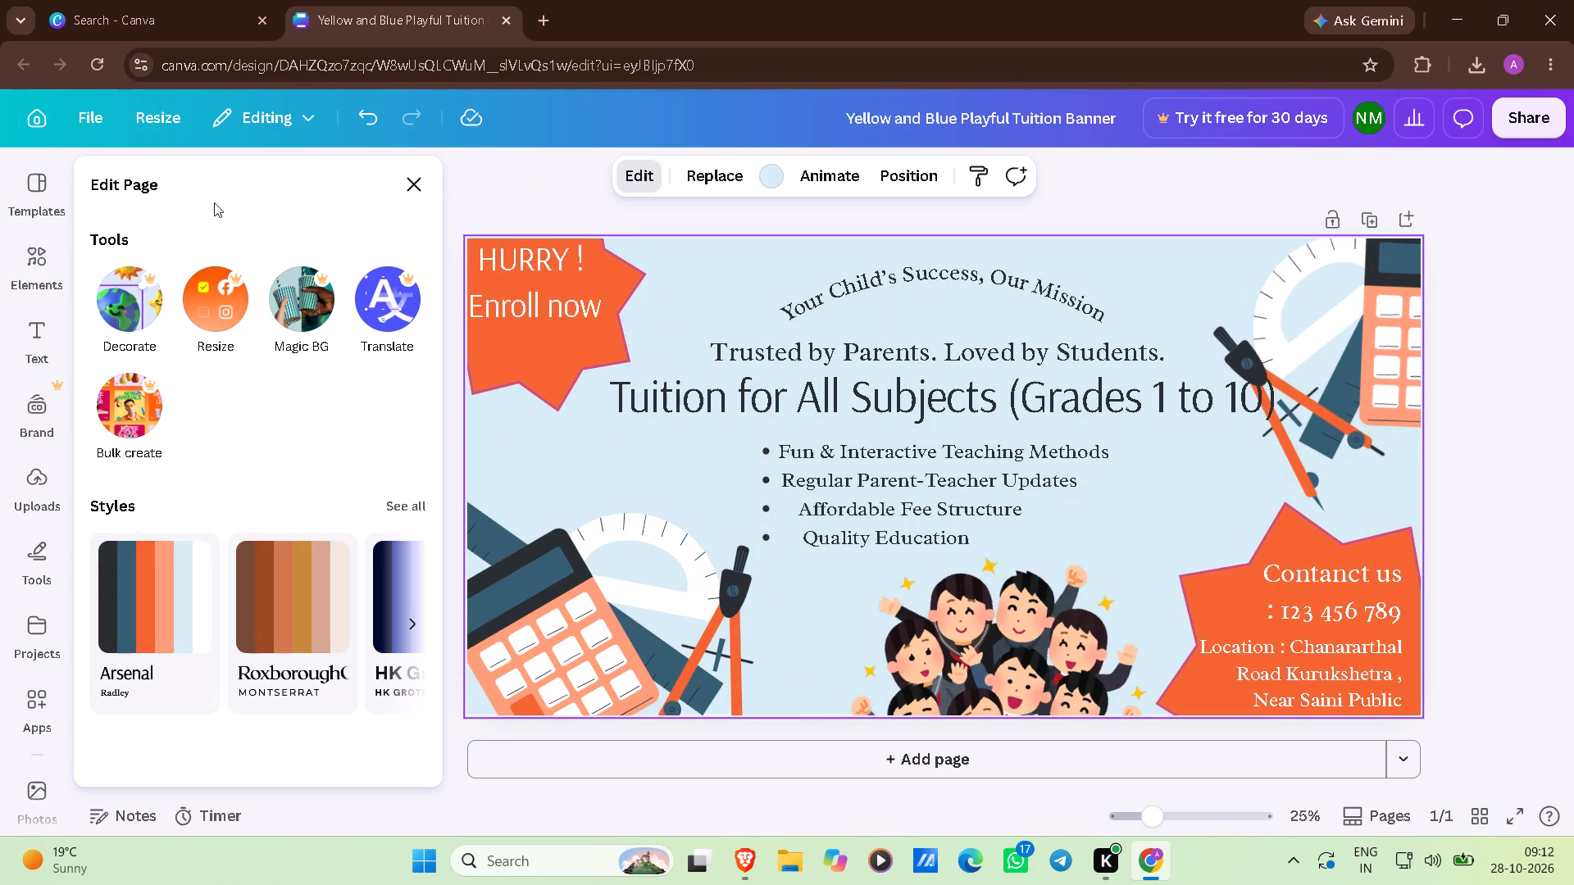
# Add a new plain text box to the banner.
pyautogui.click(24, 346)
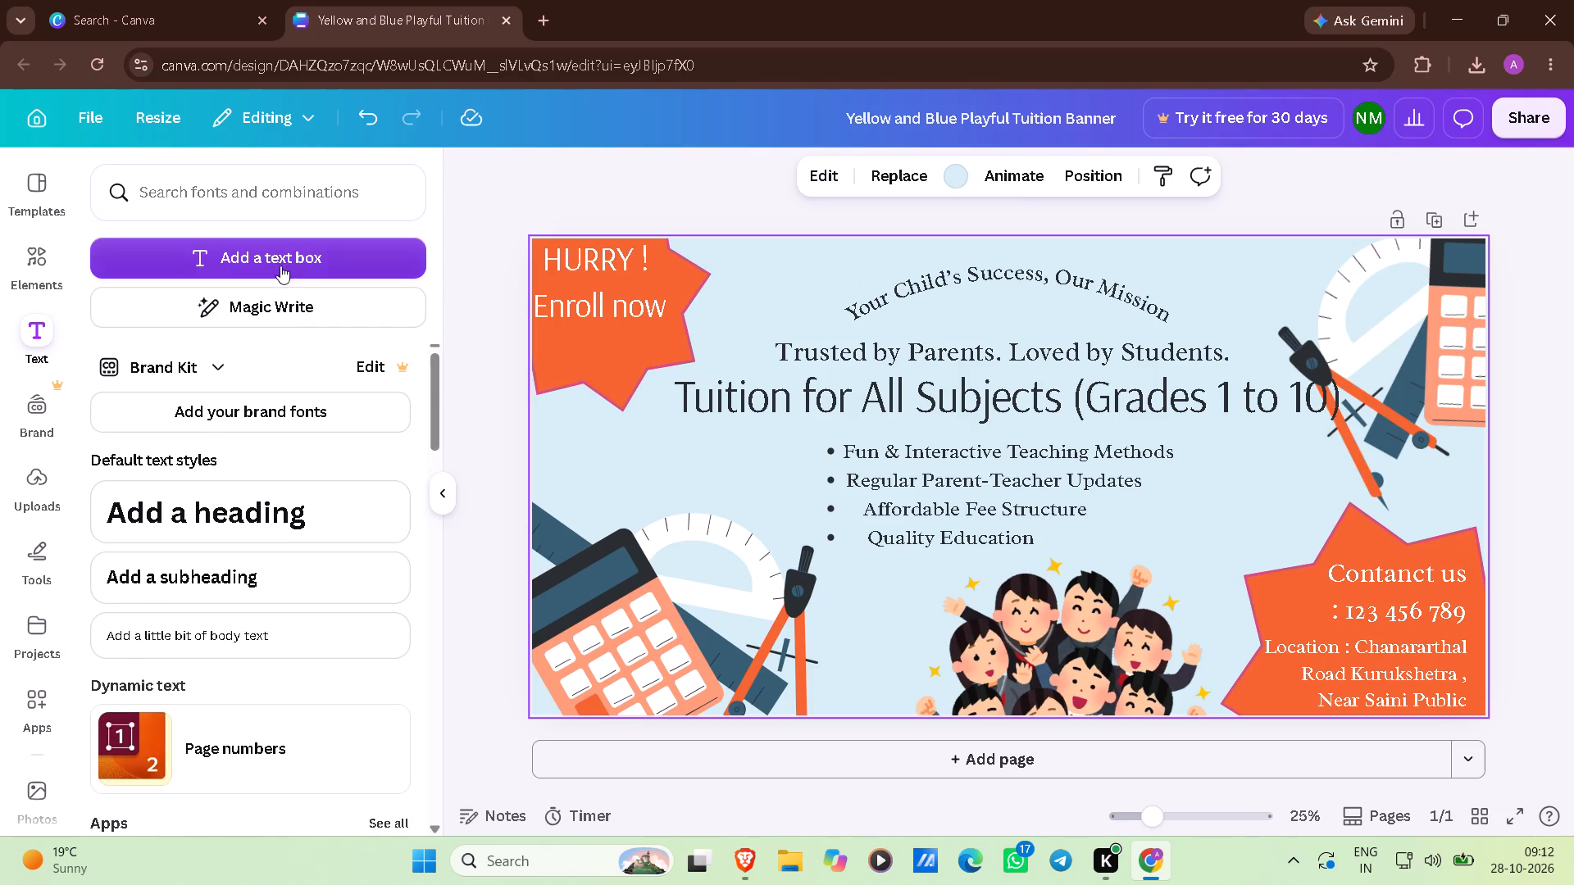
pyautogui.click(277, 263)
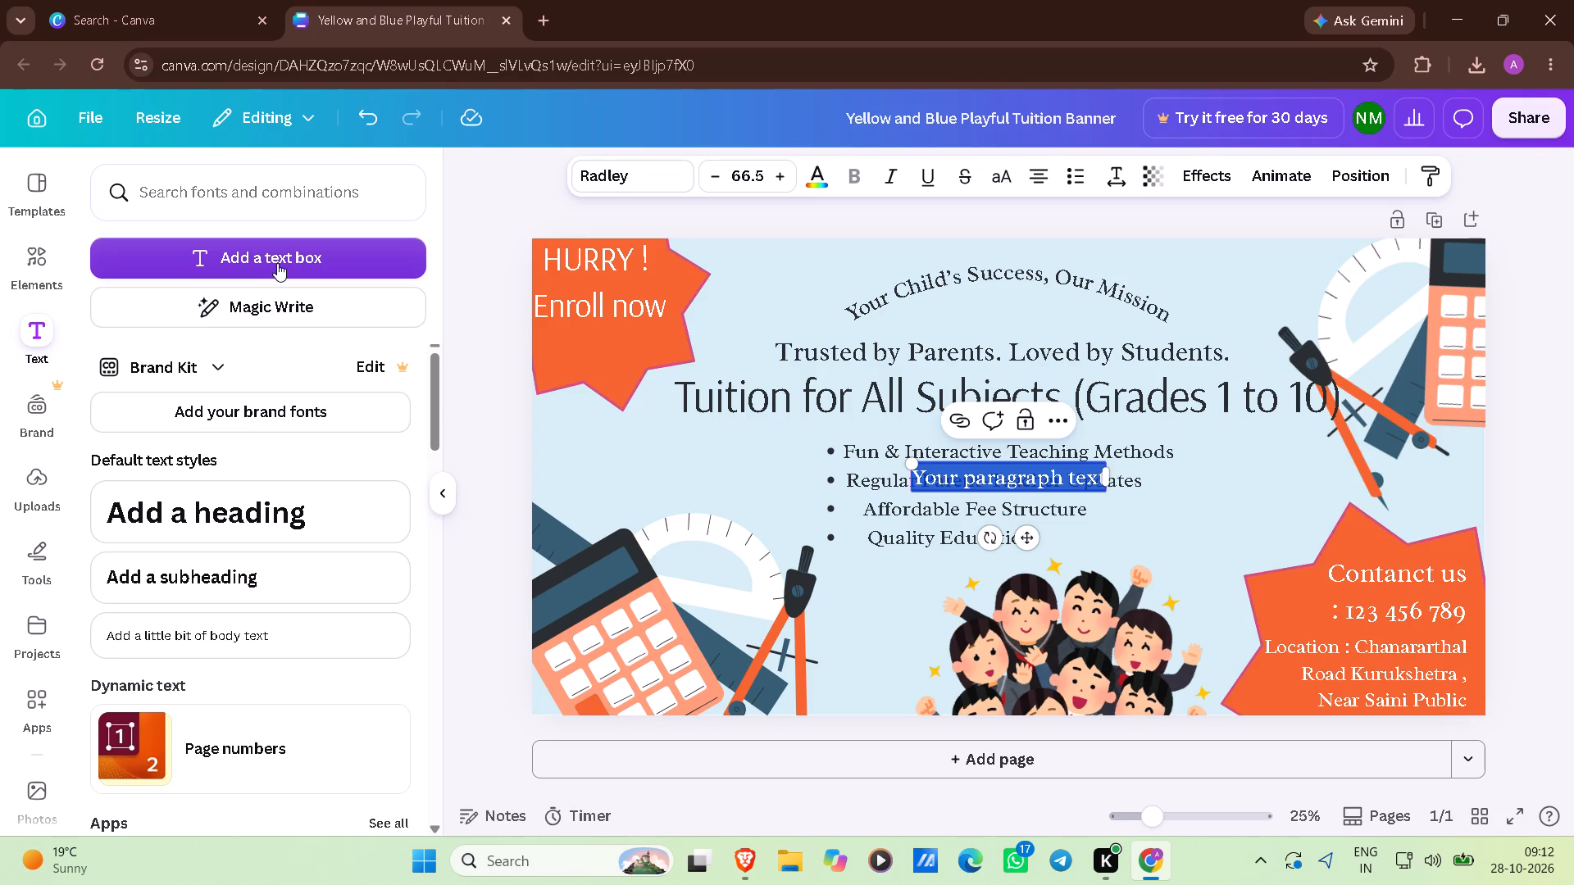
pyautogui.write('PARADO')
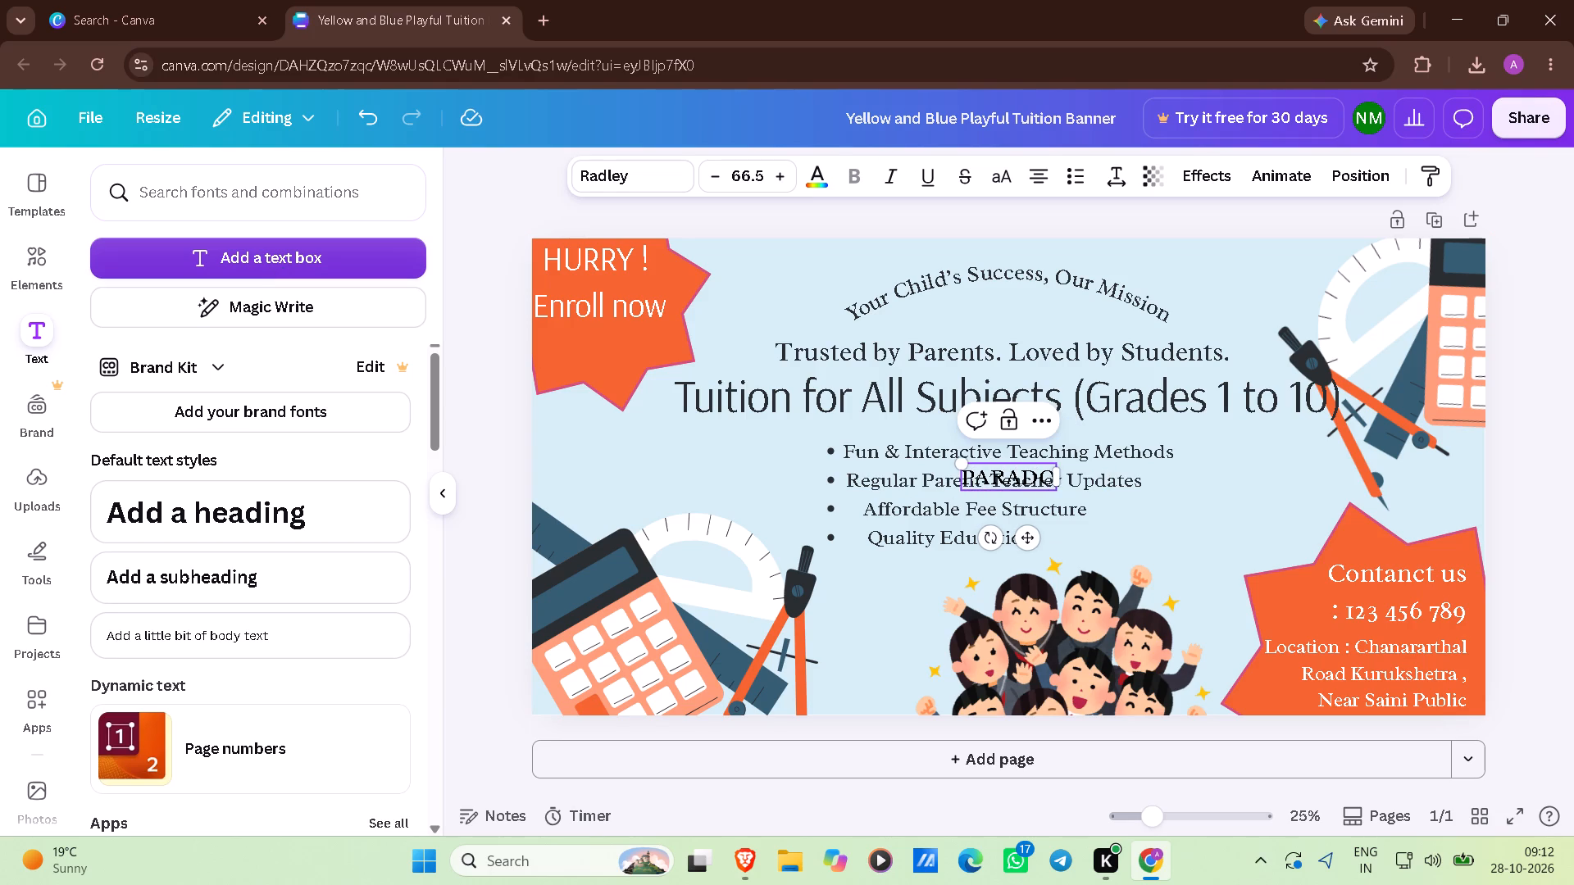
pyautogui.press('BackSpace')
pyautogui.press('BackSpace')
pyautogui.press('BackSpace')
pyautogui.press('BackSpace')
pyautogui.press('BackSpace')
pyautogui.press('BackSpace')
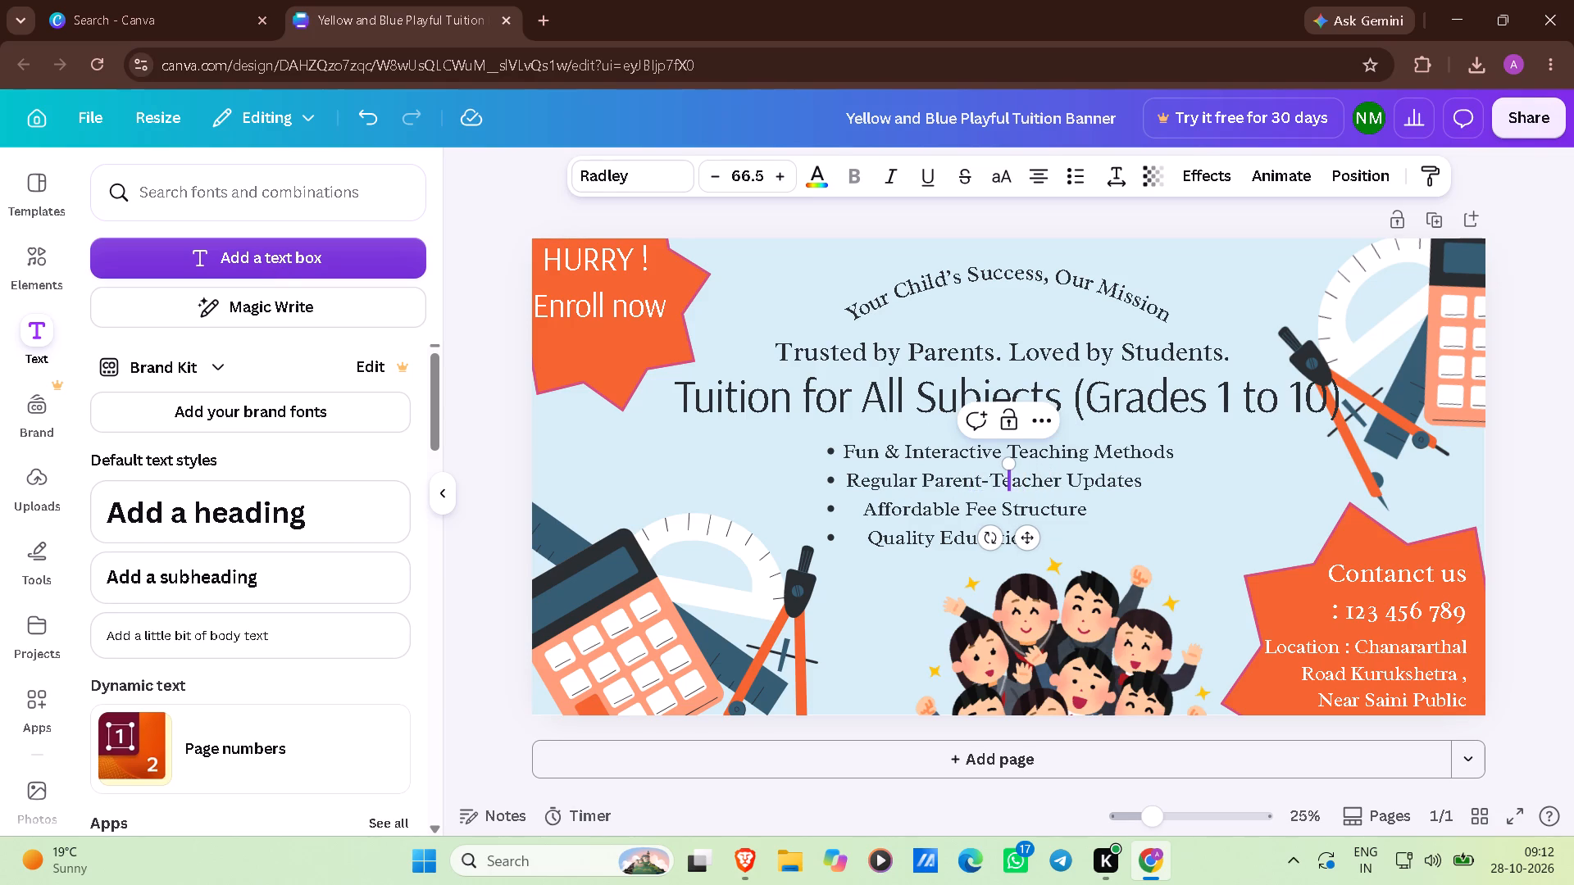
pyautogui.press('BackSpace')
# Enter "MATRIX ACADEMY" in the new text box, followed by a line break.
pyautogui.write('MATR')
pyautogui.write('IX')
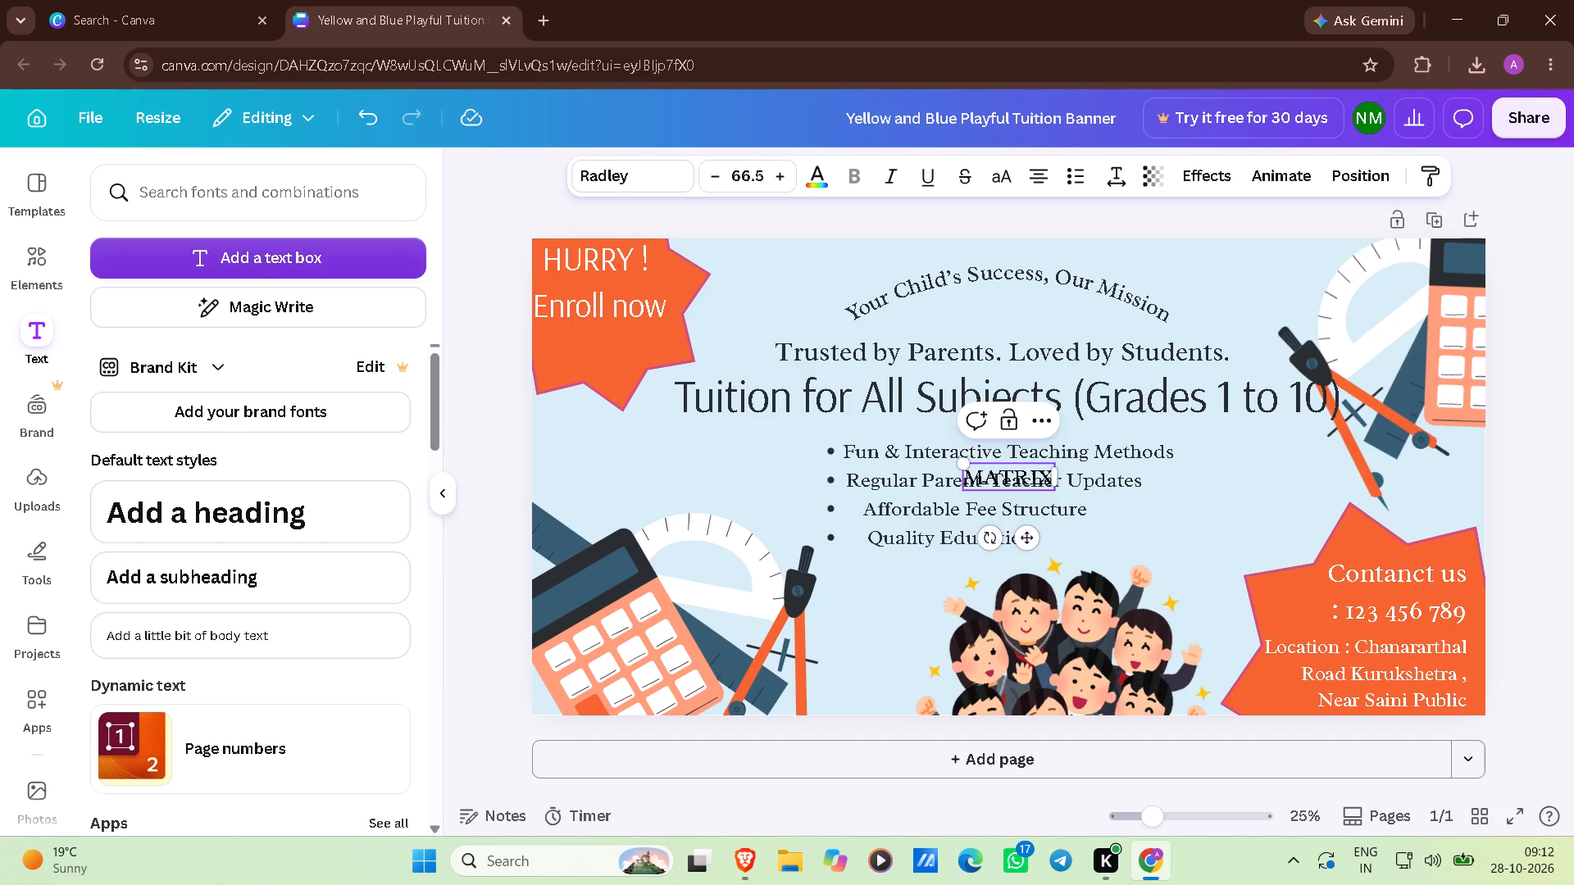
pyautogui.press('space')
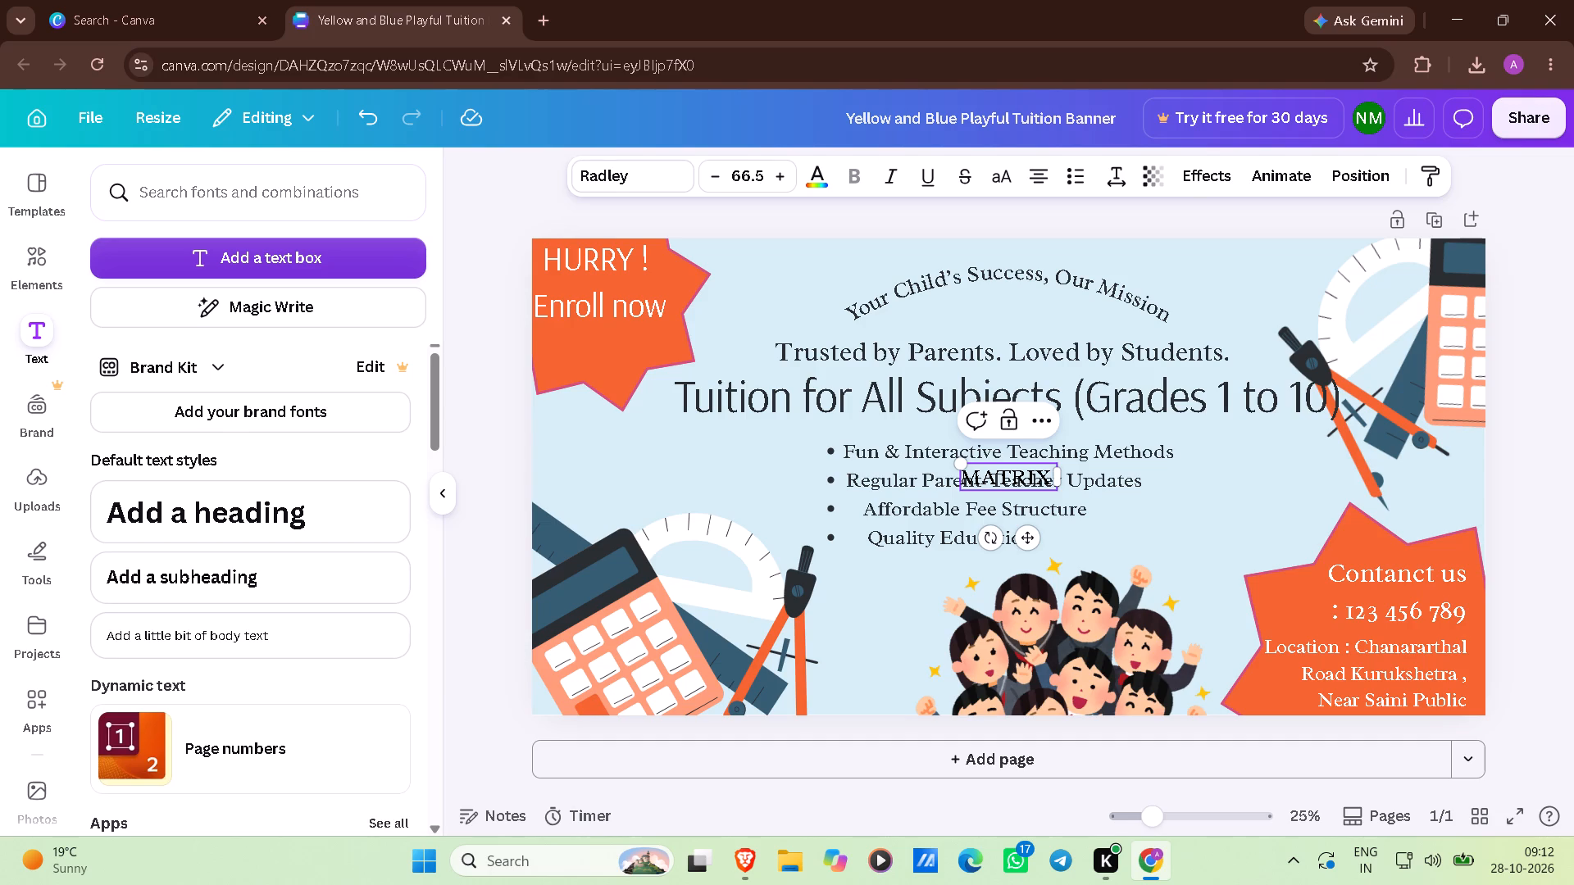
pyautogui.write('ACADEMY')
pyautogui.press('Return')
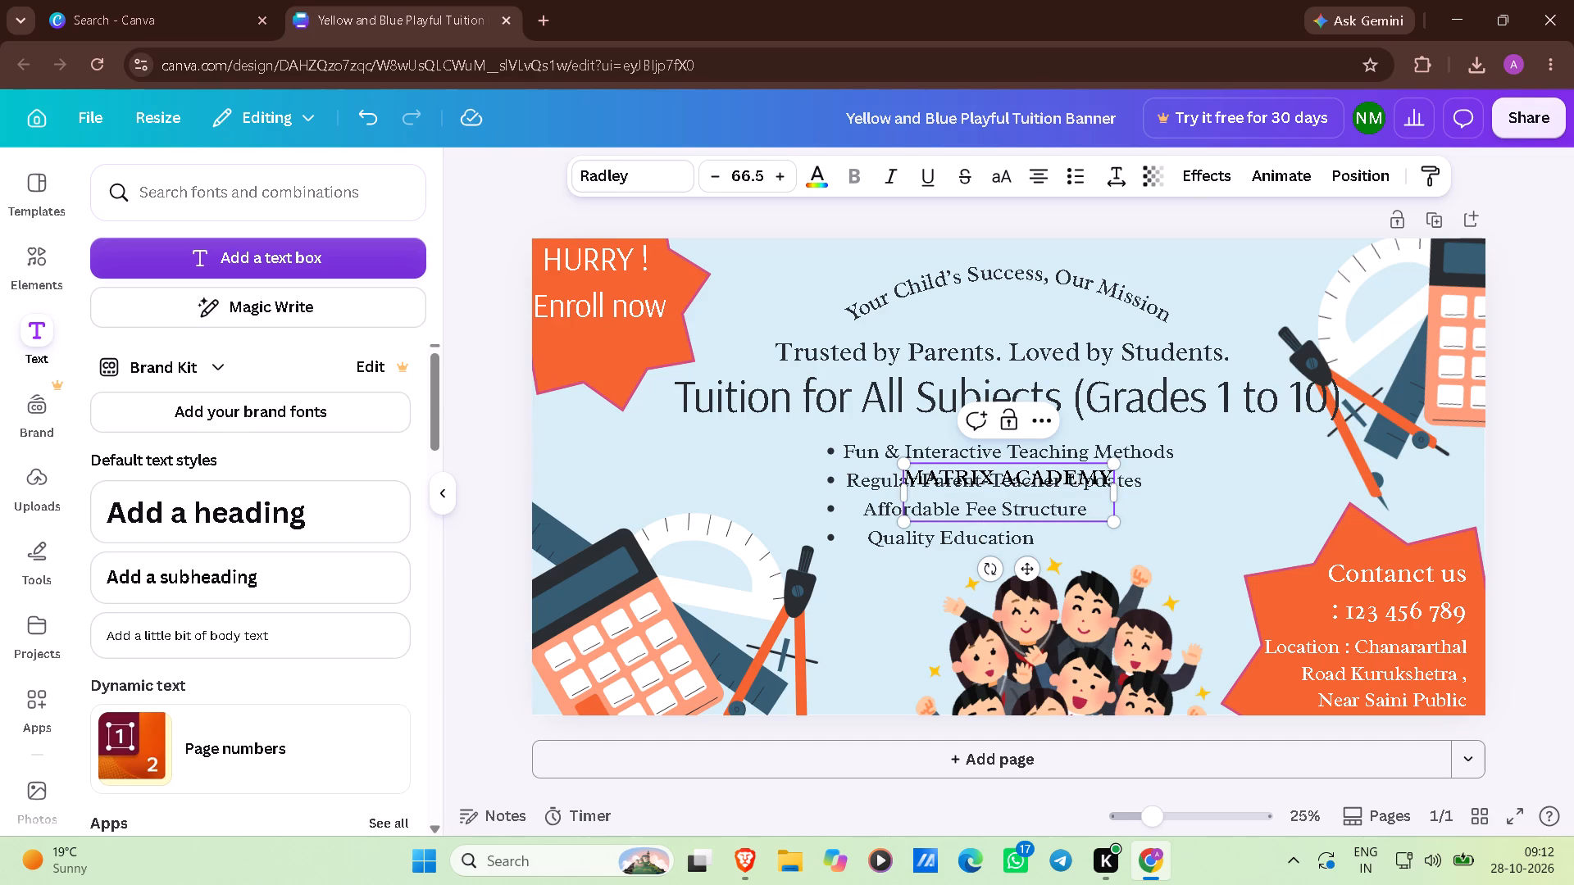
pyautogui.click(1213, 455)
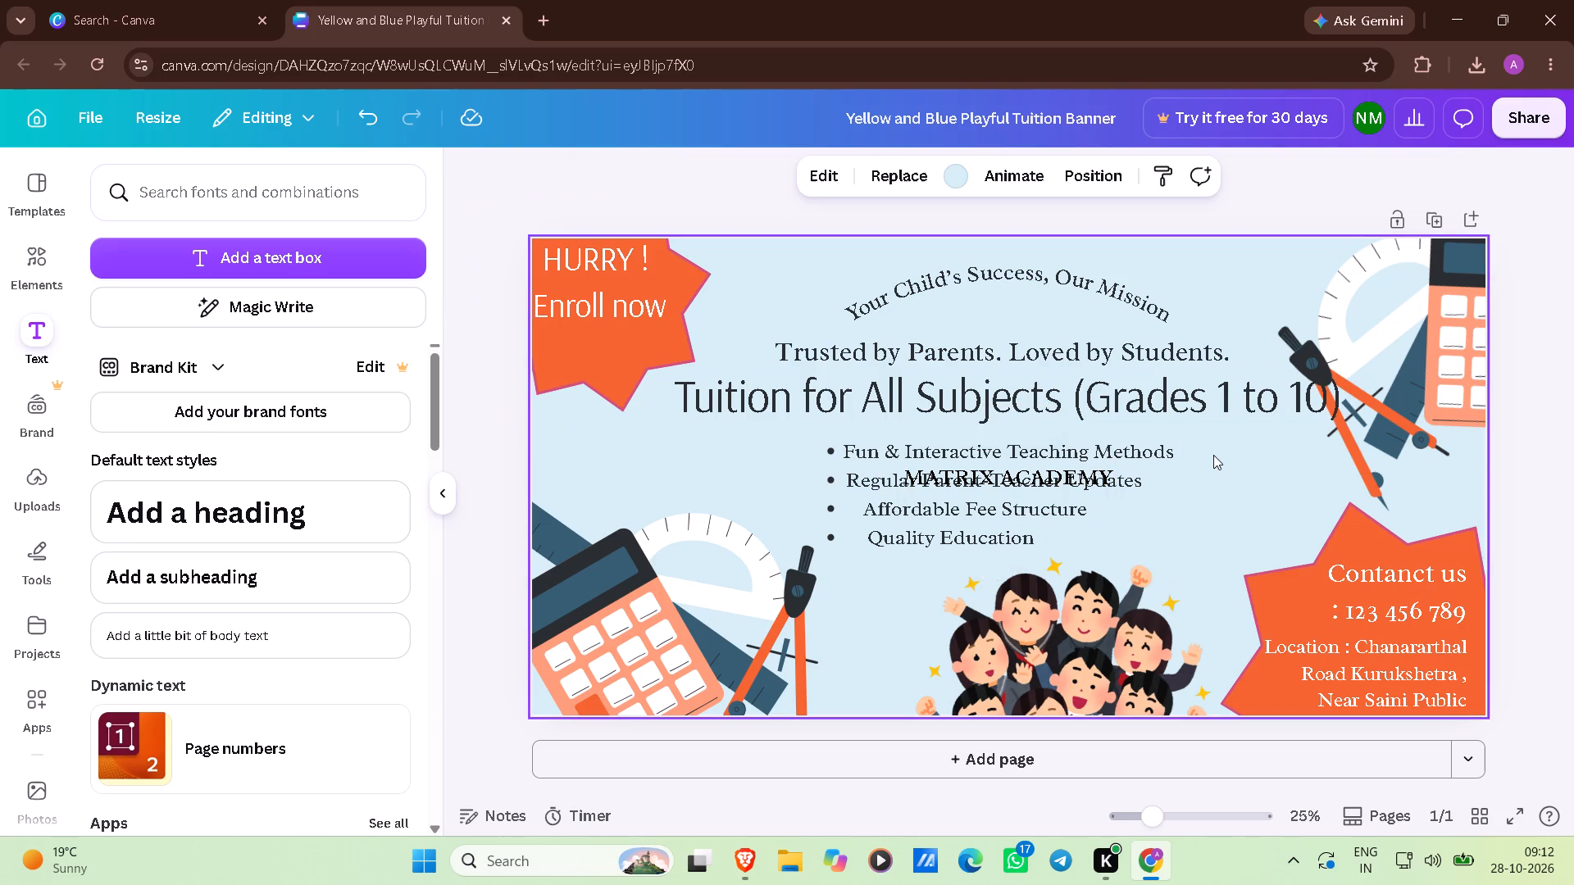
# Move the MATRIX ACADEMY text up from the benefits list to between the arched tagline and "Trusted by Parents".
pyautogui.moveTo(1020, 471); pyautogui.dragTo(1011, 306)
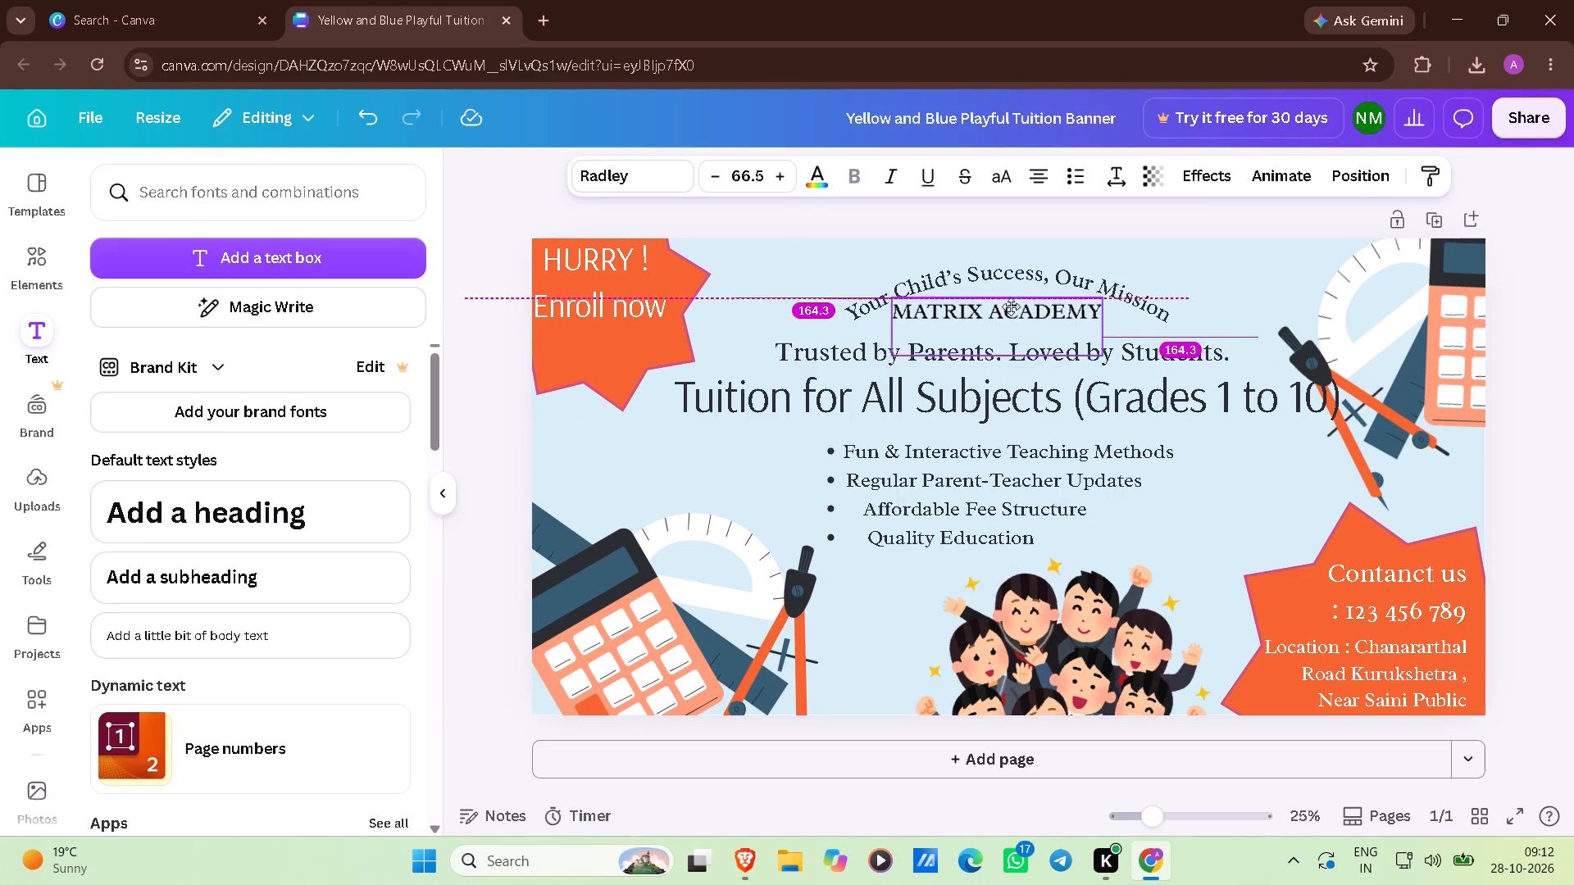
pyautogui.moveTo(1011, 306); pyautogui.dragTo(1017, 317)
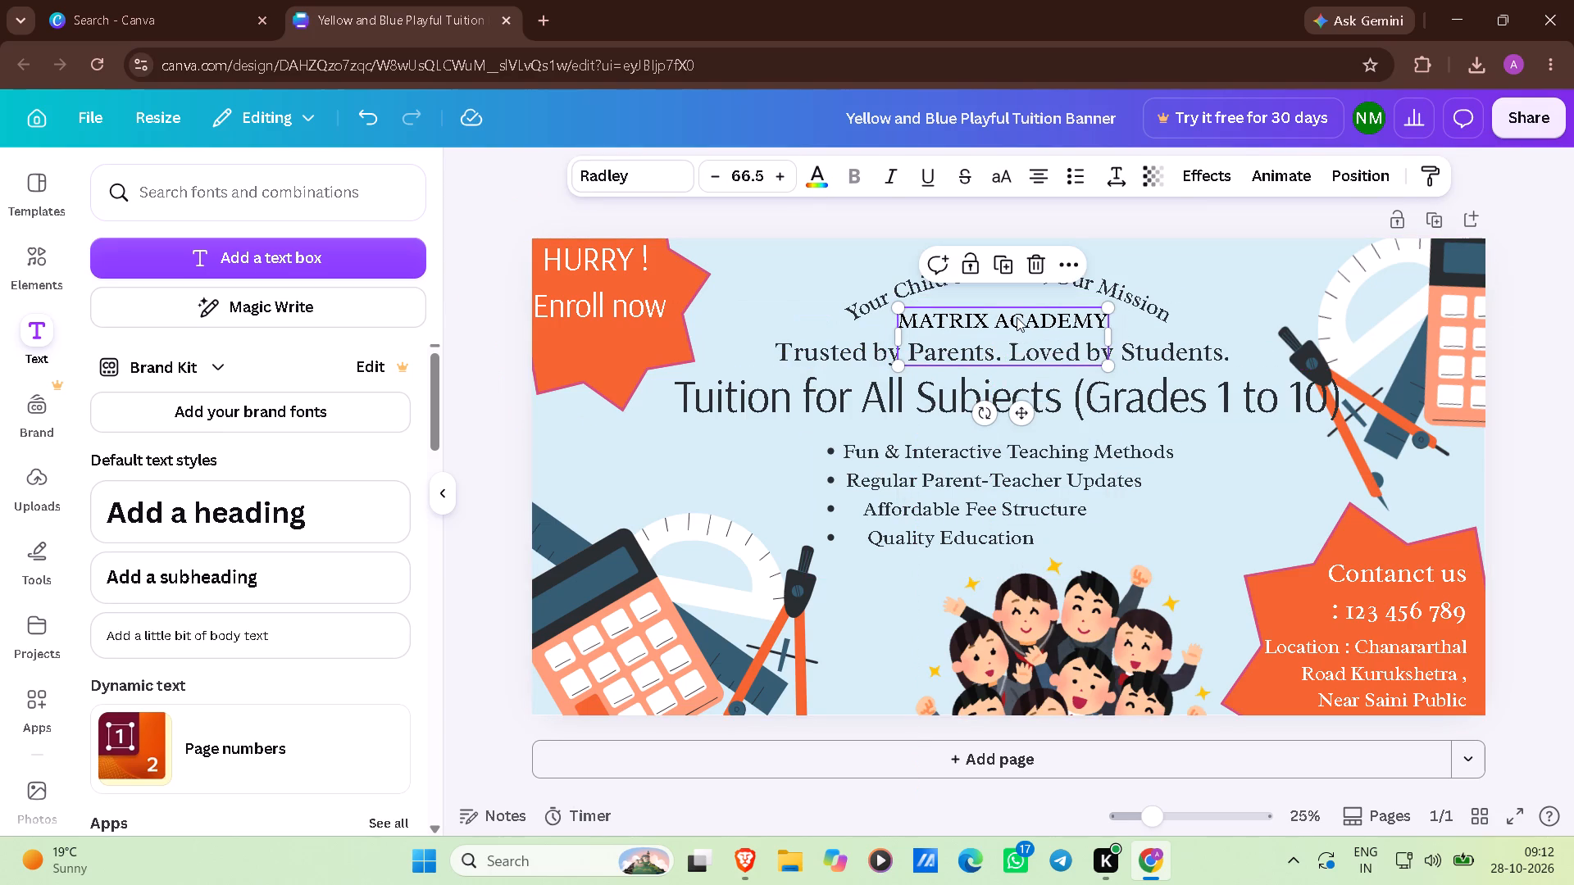
# Move the arched "Your Child's Success, Our Mission" tagline slightly up toward the banner's top edge.
pyautogui.moveTo(1145, 295); pyautogui.dragTo(1143, 274)
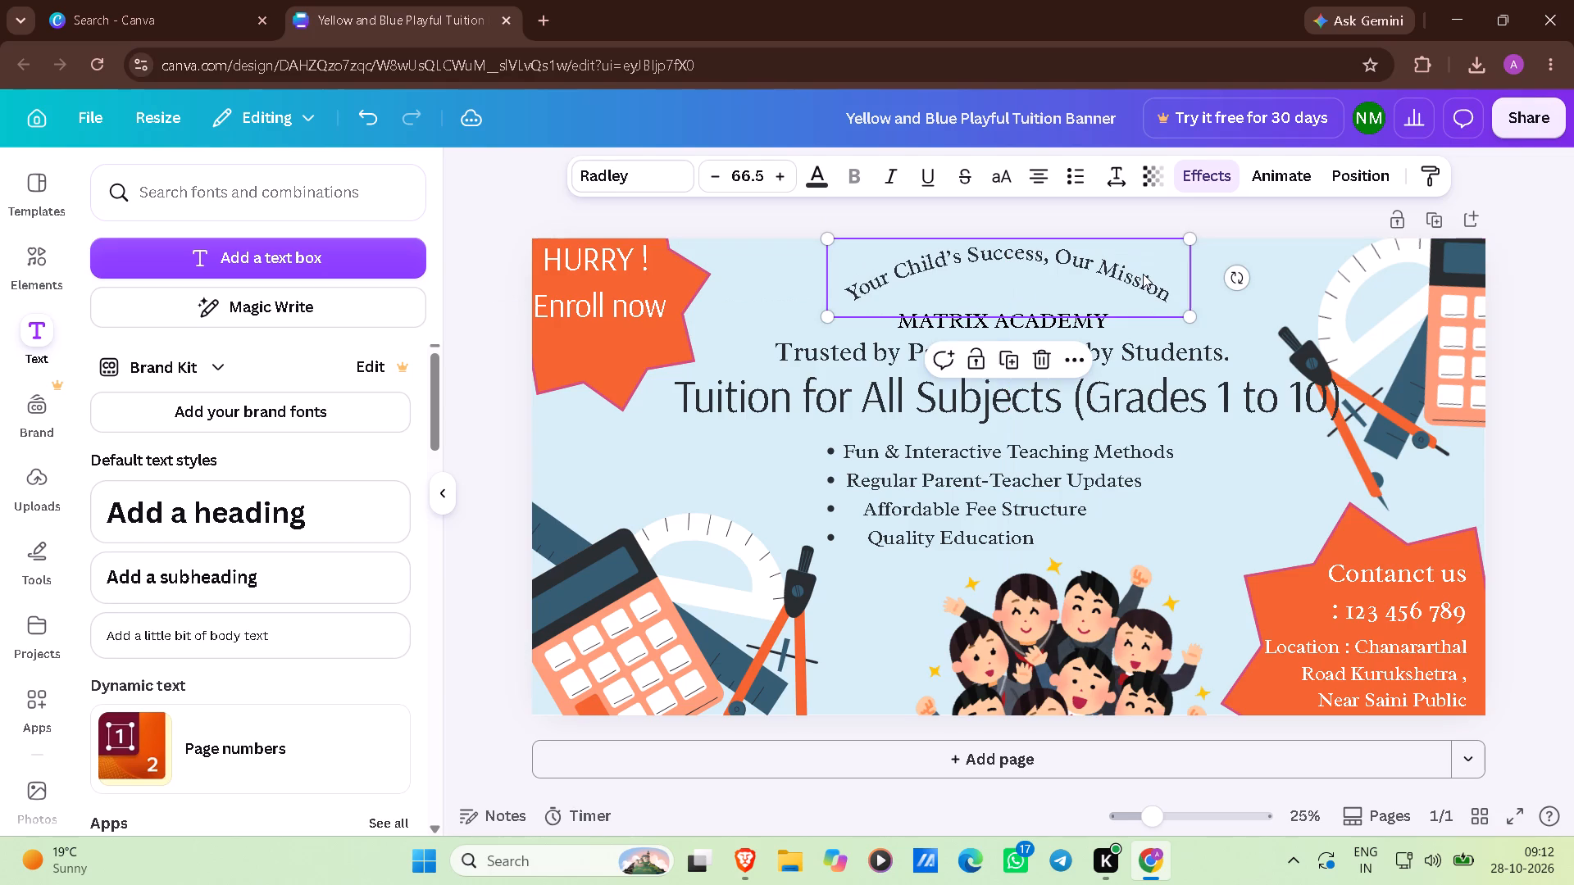
# Nudge the MATRIX ACADEMY text slightly up and to the right, centring it beneath the arched tagline.
pyautogui.moveTo(1010, 324); pyautogui.dragTo(1012, 315)
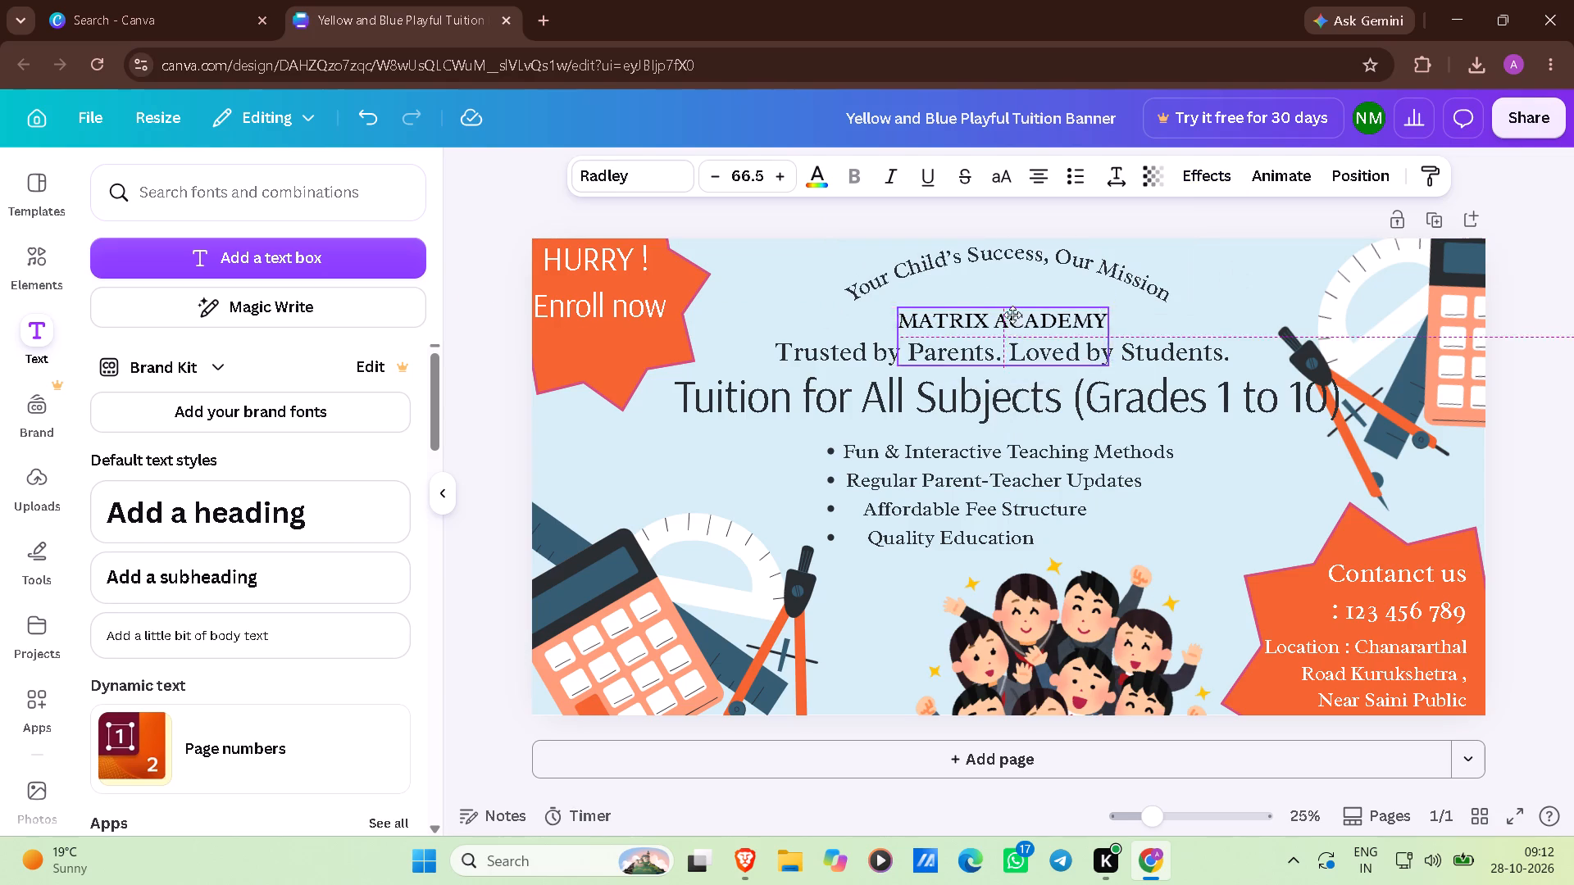
pyautogui.moveTo(1012, 315); pyautogui.dragTo(1014, 310)
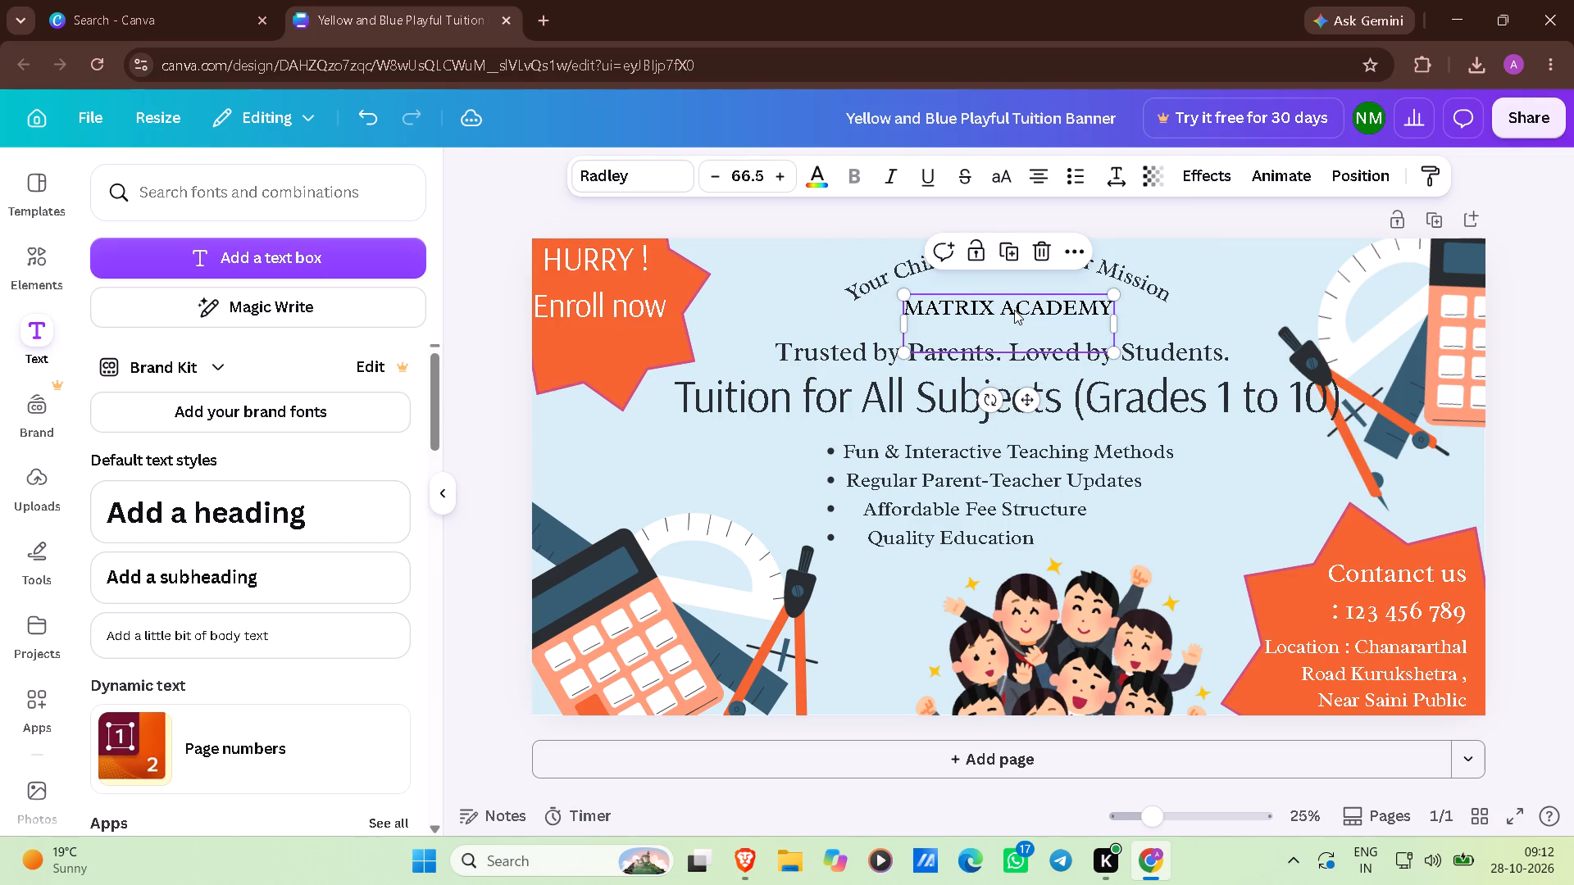
# Underline the whole MATRIX ACADEMY text.
pyautogui.click(1014, 310)
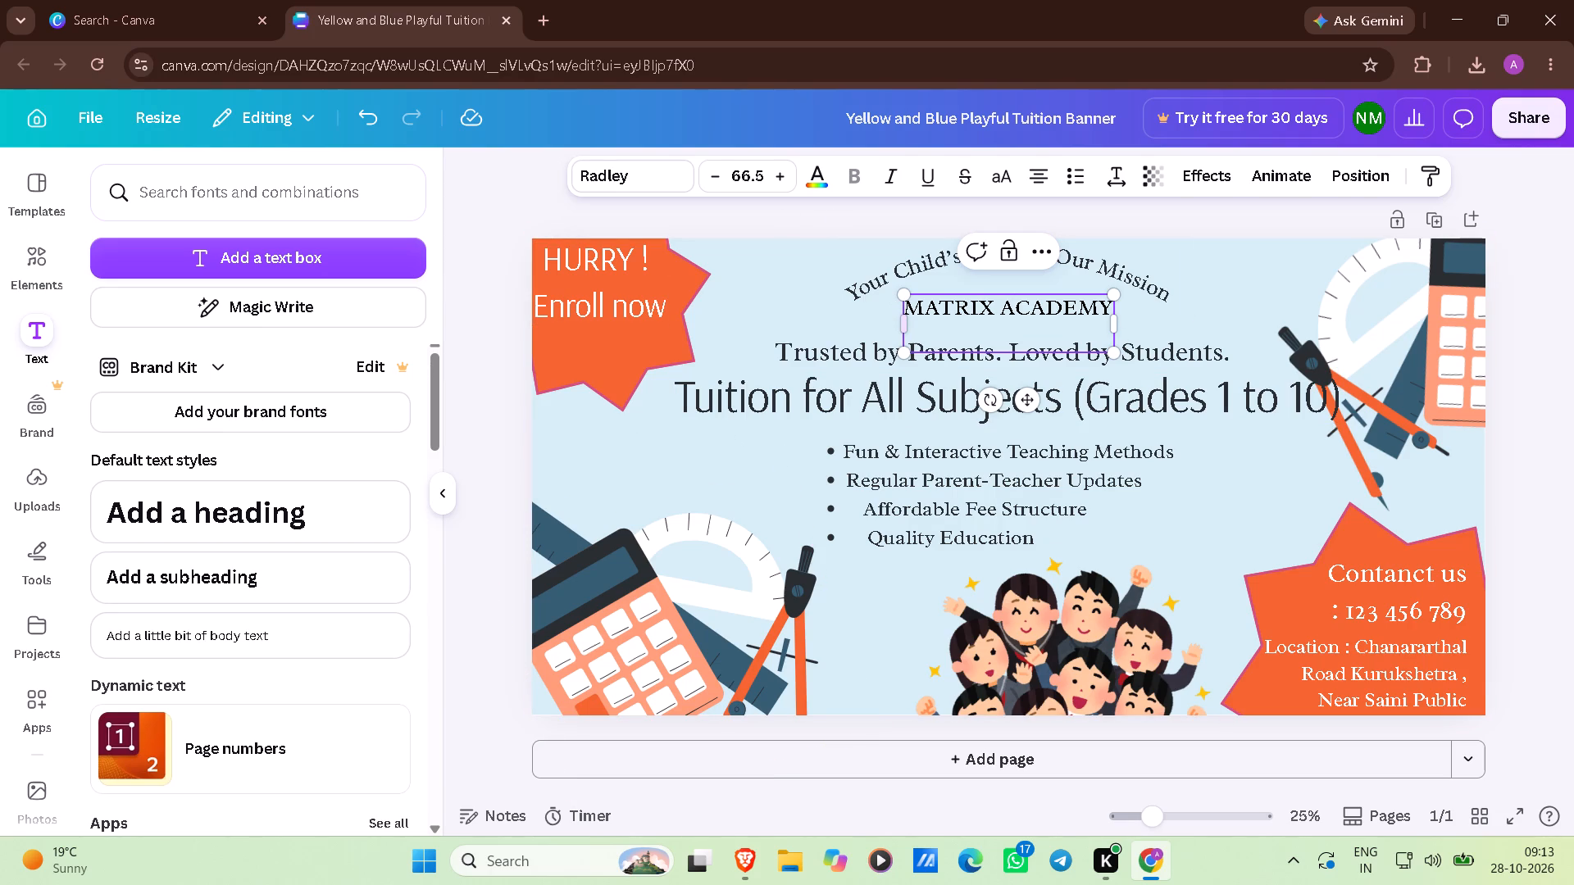
pyautogui.moveTo(908, 305); pyautogui.dragTo(1099, 306)
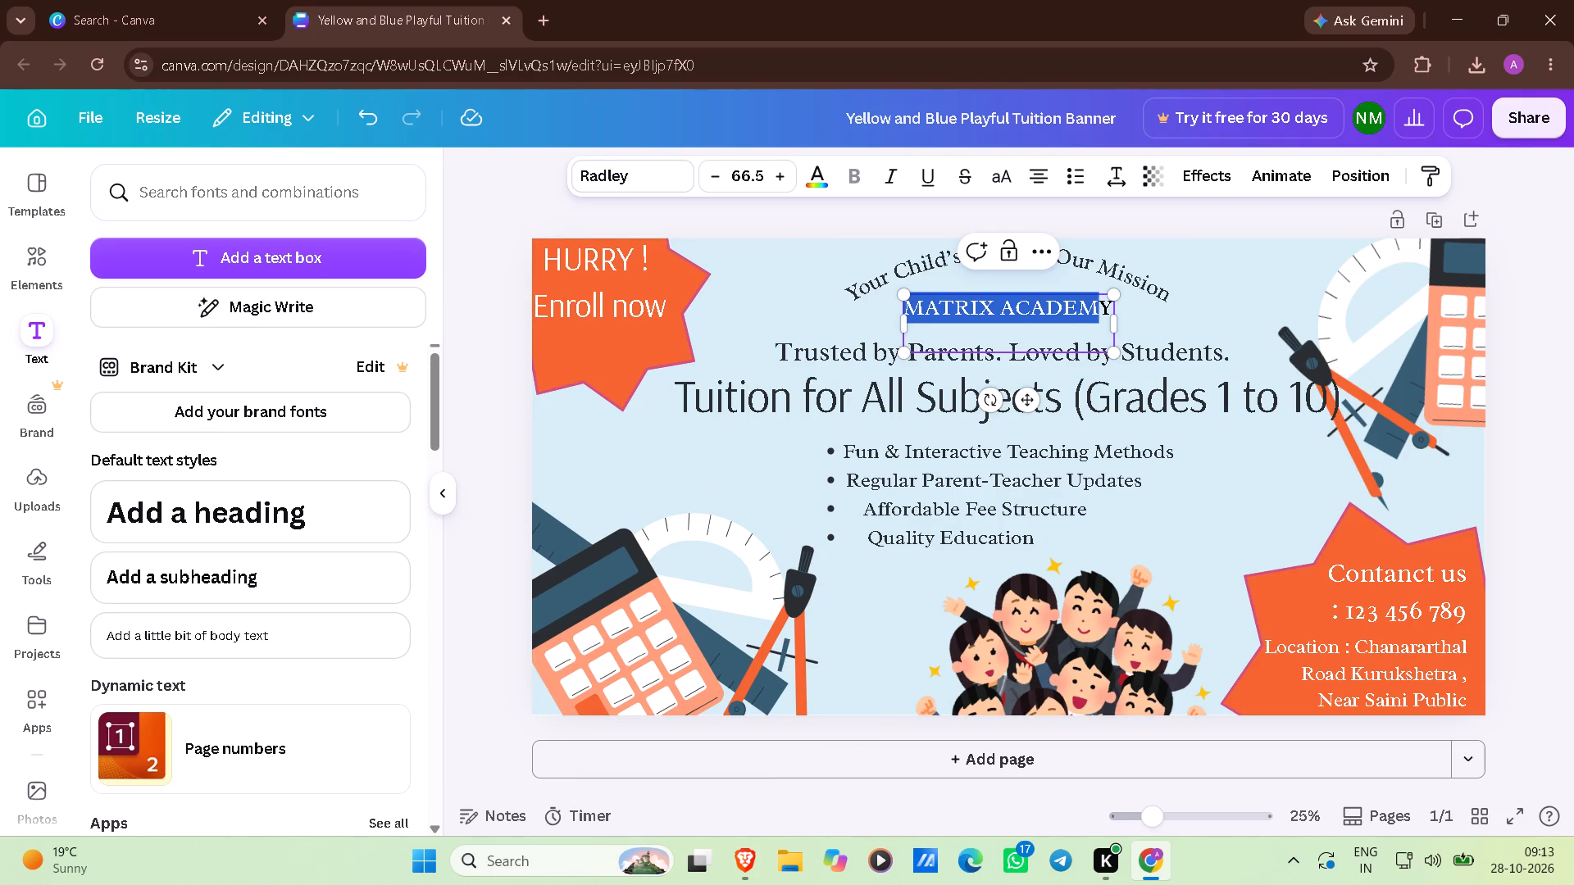
pyautogui.moveTo(1099, 306); pyautogui.dragTo(1108, 304)
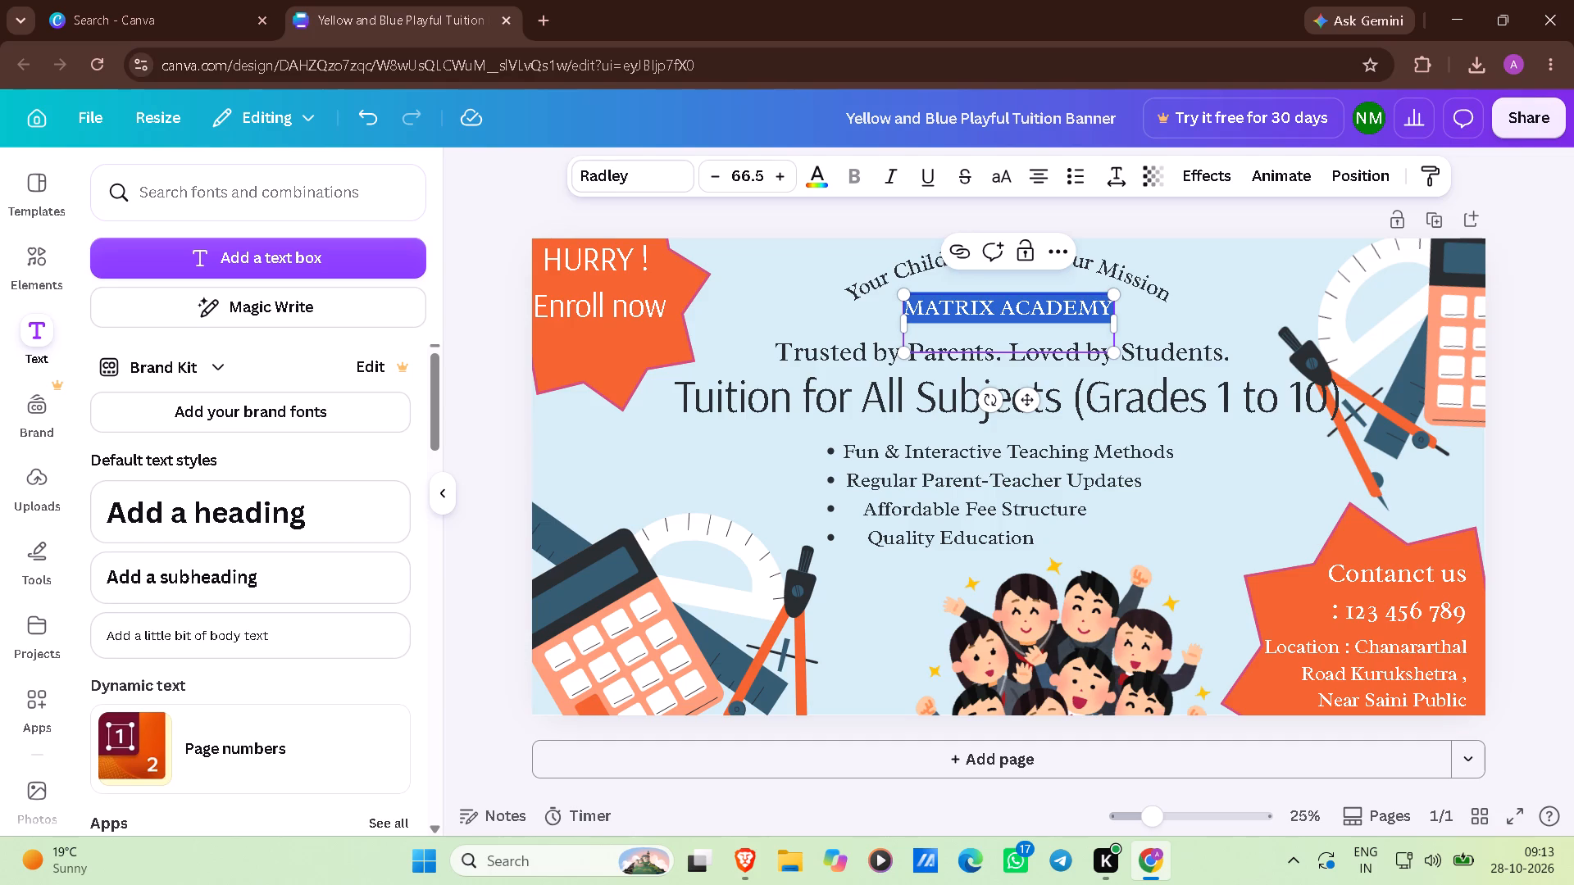
pyautogui.click(926, 172)
pyautogui.click(1271, 284)
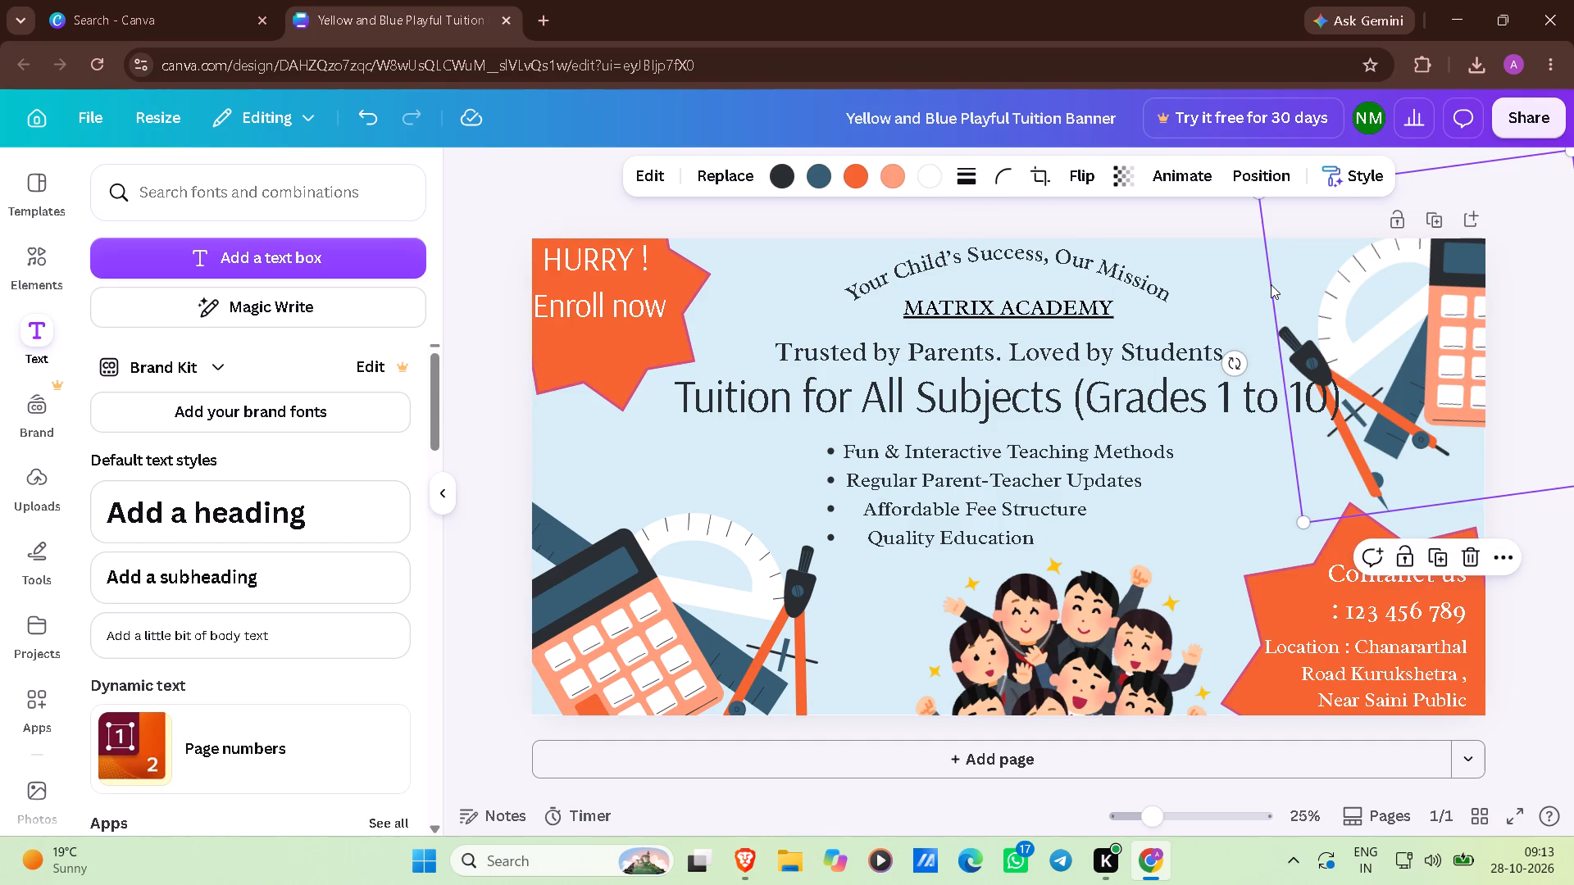
# Widen the MATRIX ACADEMY text box on both sides to span from the "Enroll now" starburst to the compass illustration.
pyautogui.click(1048, 306)
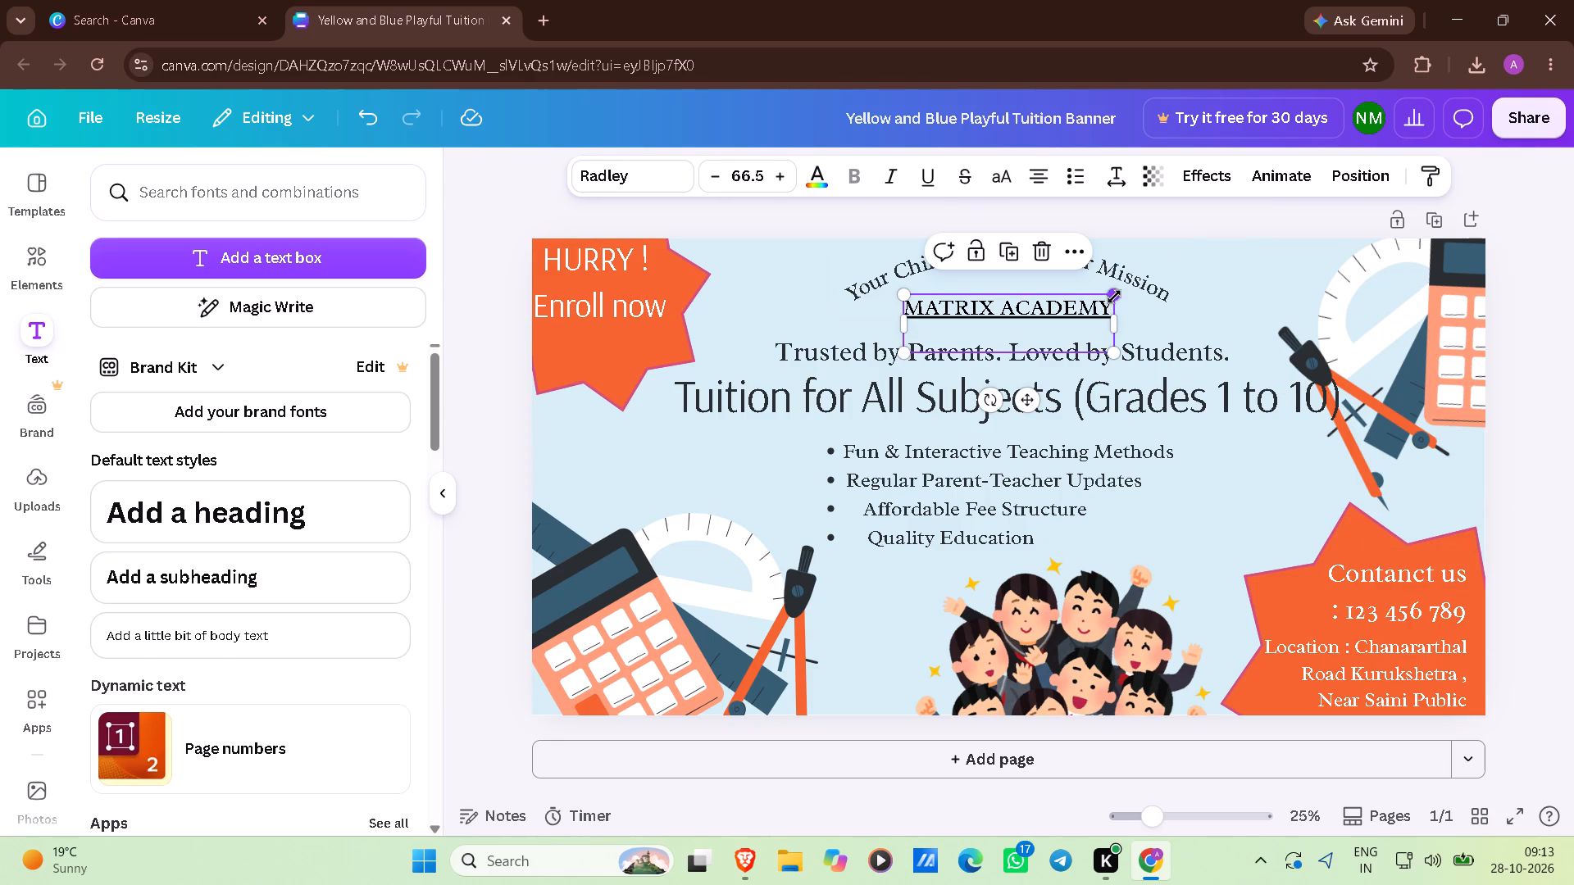
pyautogui.moveTo(1124, 315); pyautogui.dragTo(1144, 315)
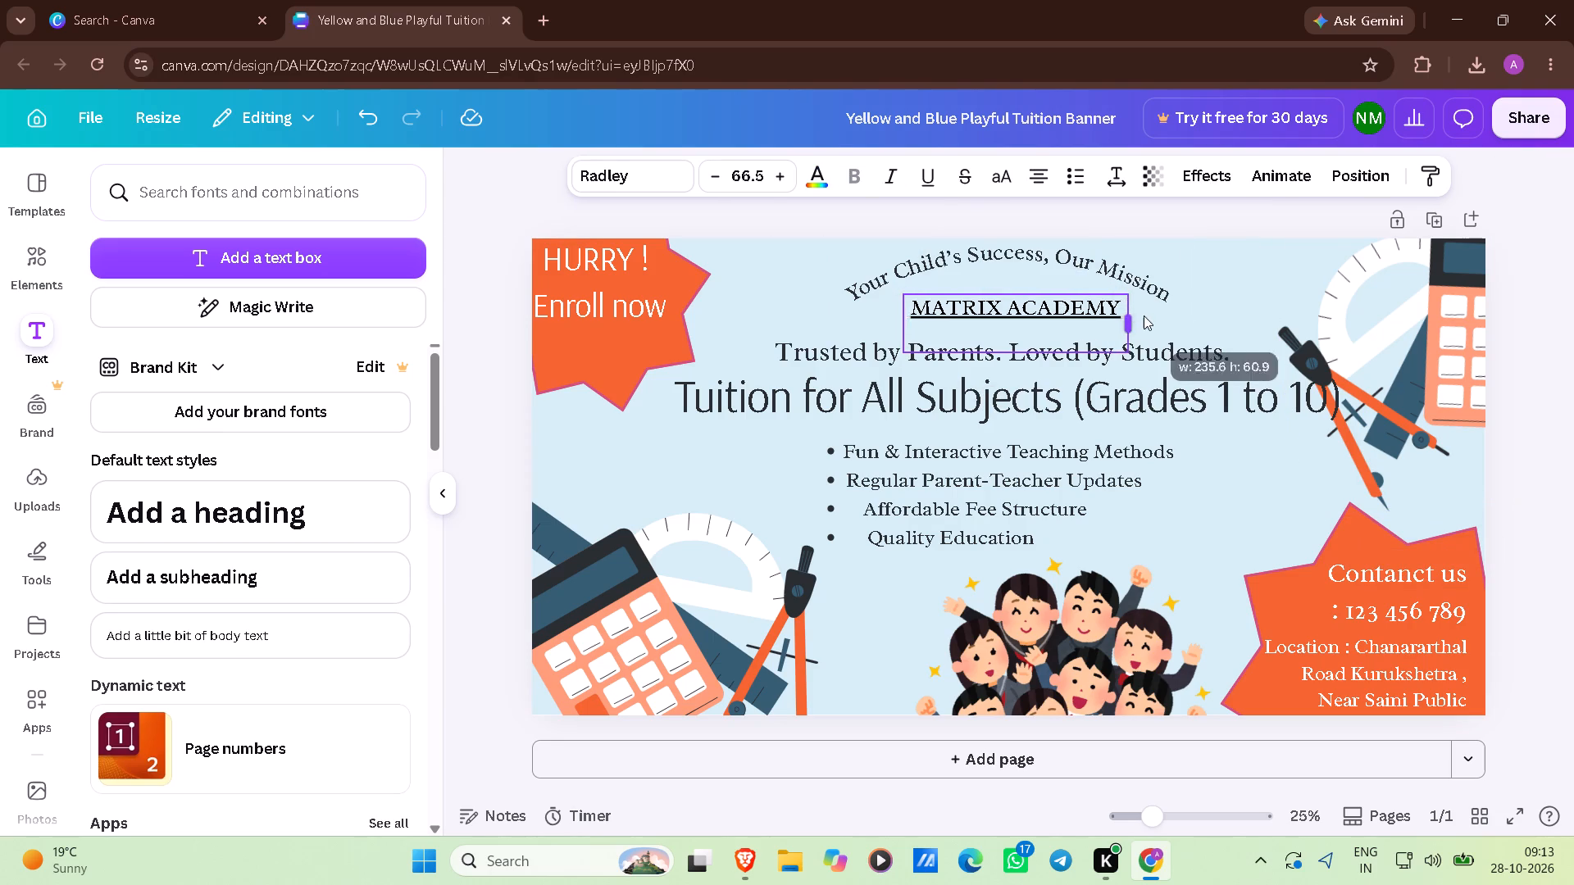
pyautogui.moveTo(1144, 315); pyautogui.dragTo(1171, 315)
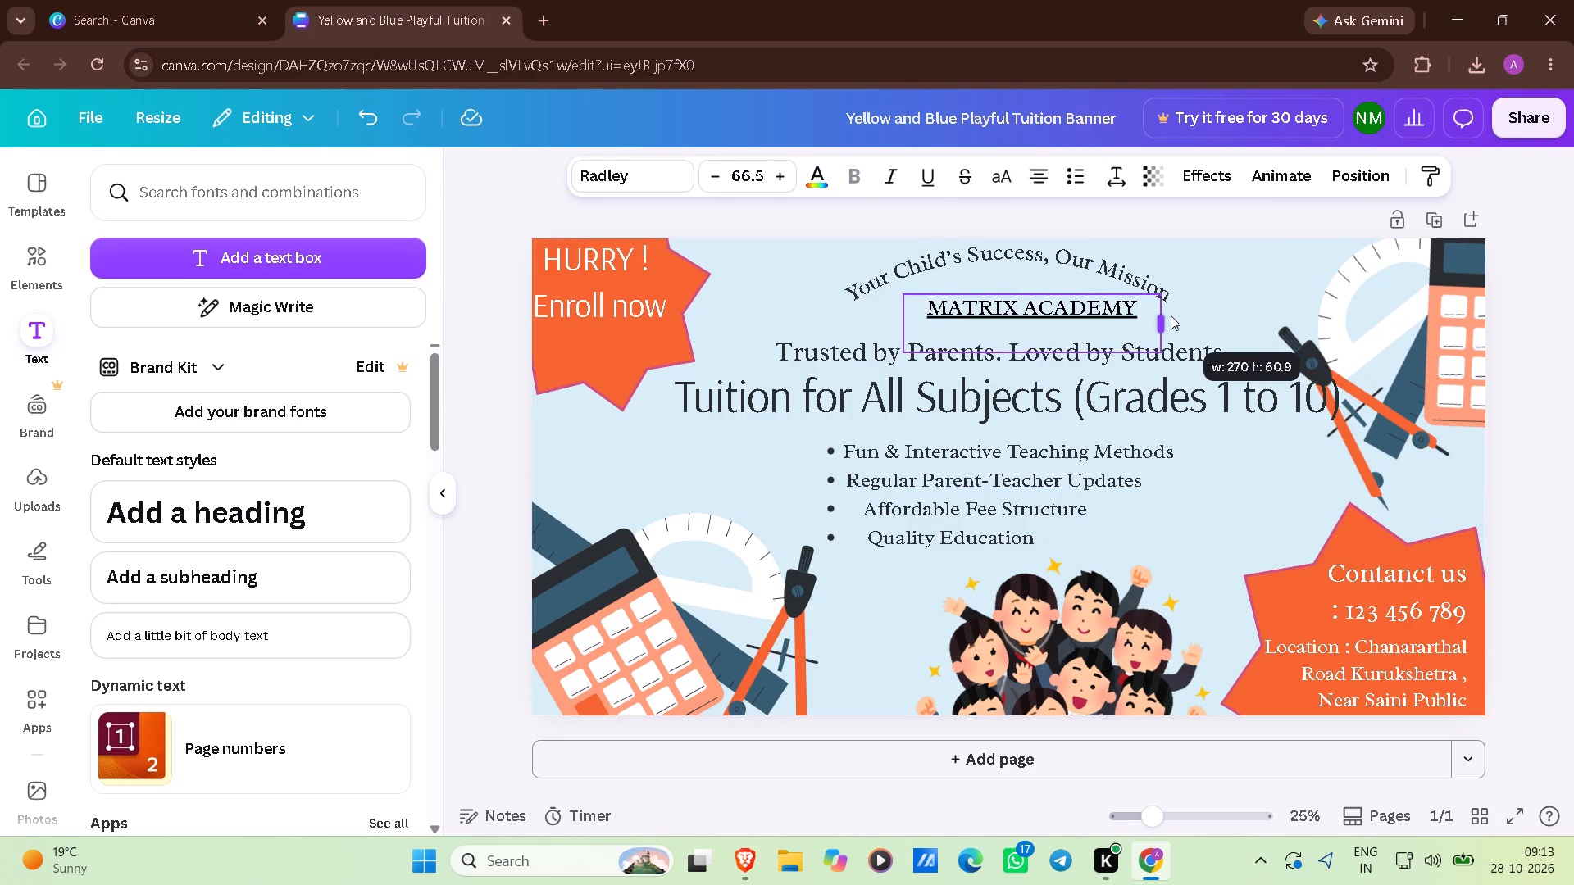
pyautogui.moveTo(1171, 315); pyautogui.dragTo(1217, 315)
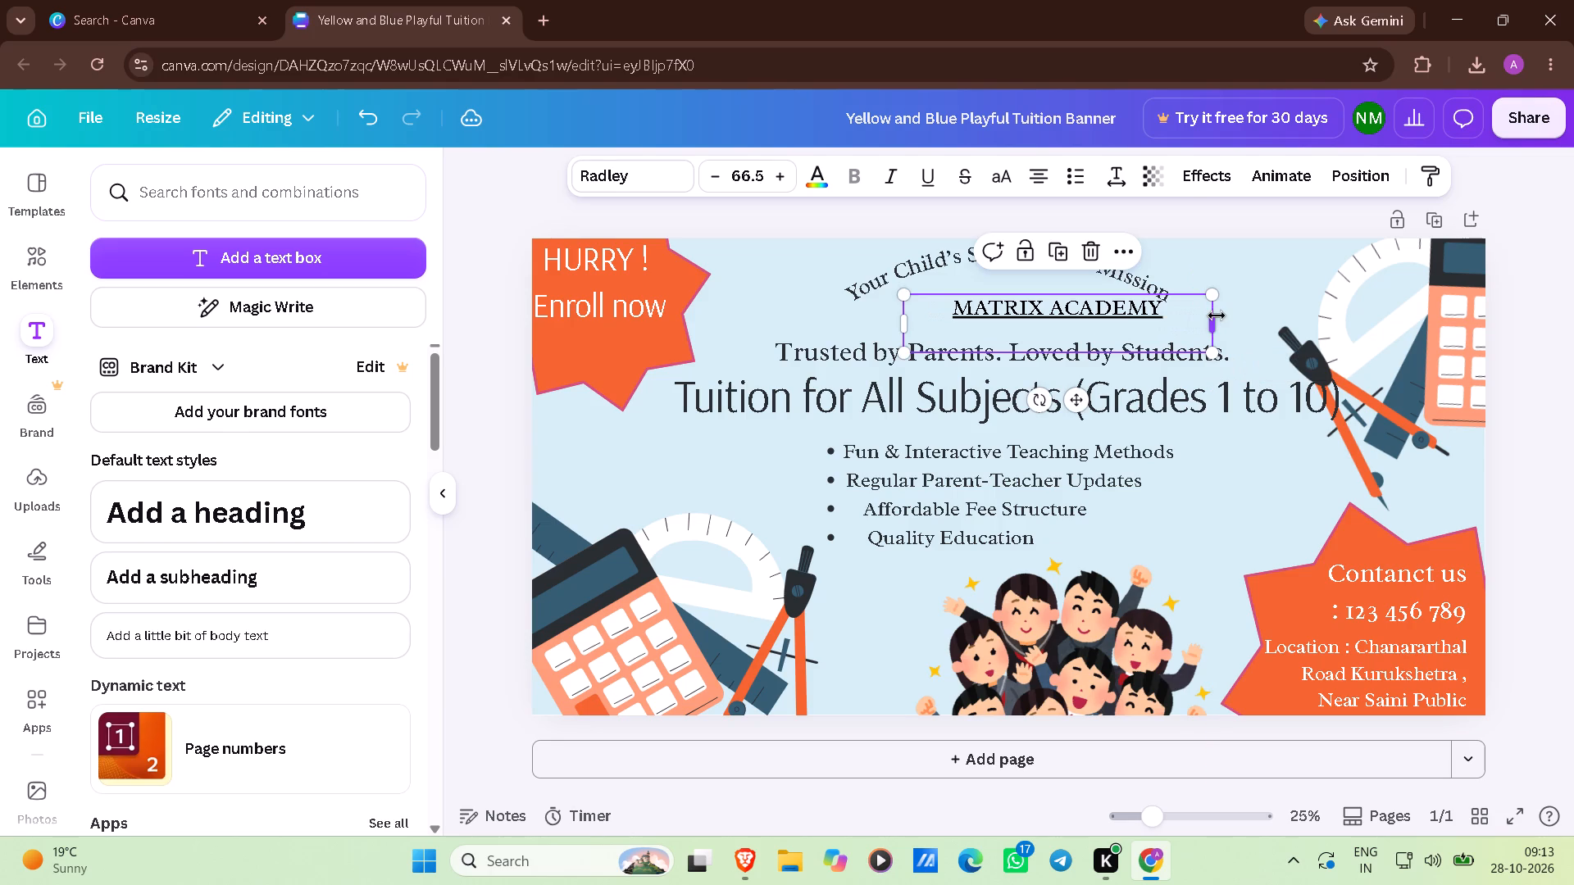
pyautogui.moveTo(899, 320); pyautogui.dragTo(682, 328)
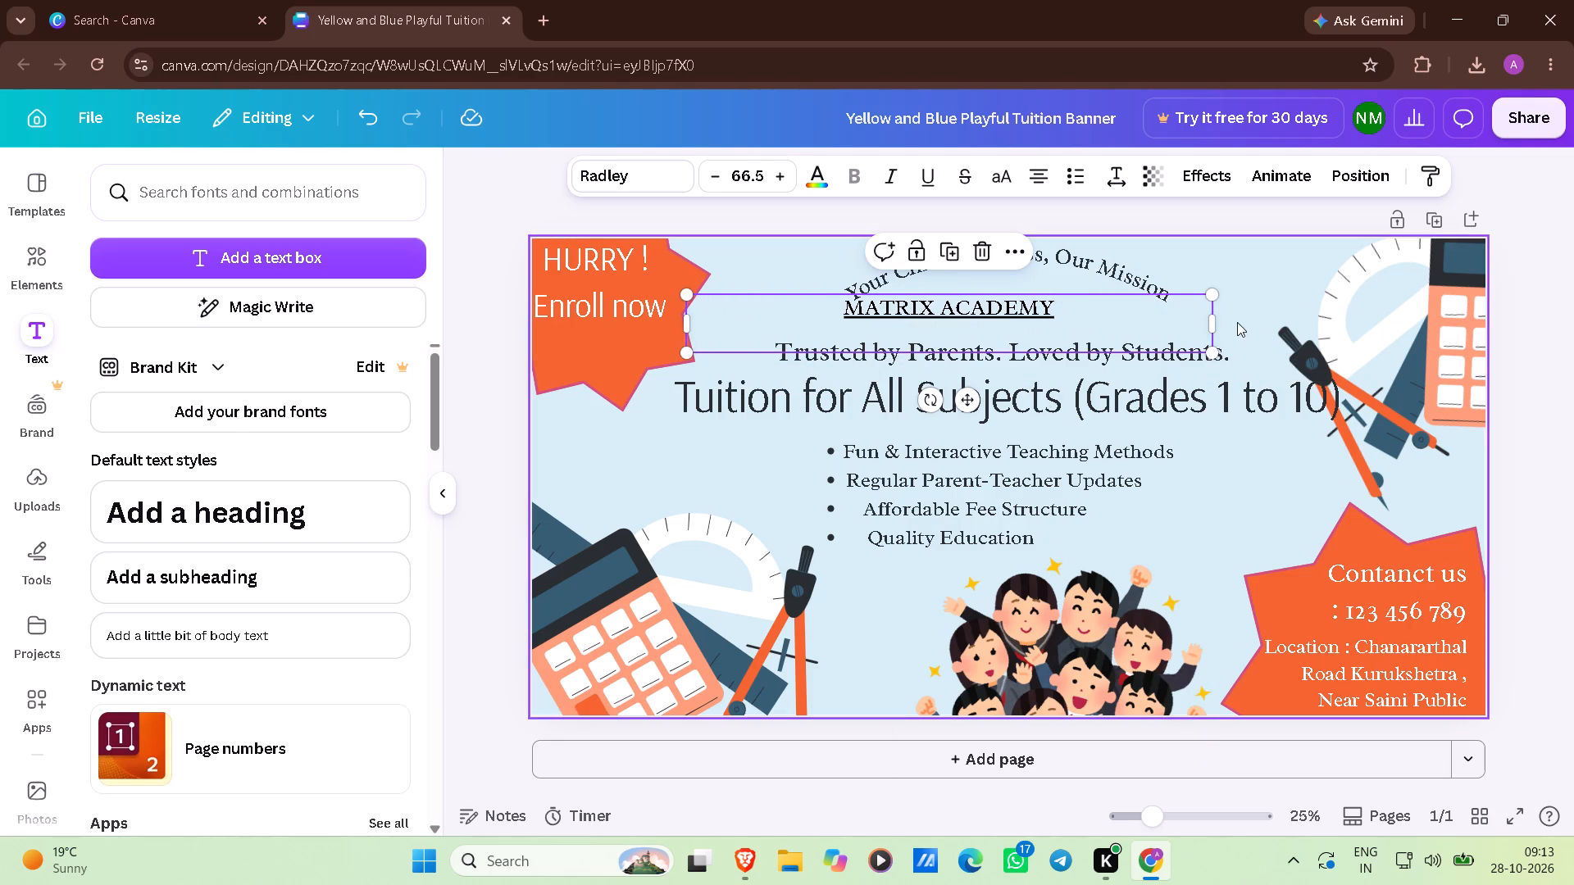
pyautogui.moveTo(1215, 325); pyautogui.dragTo(1309, 332)
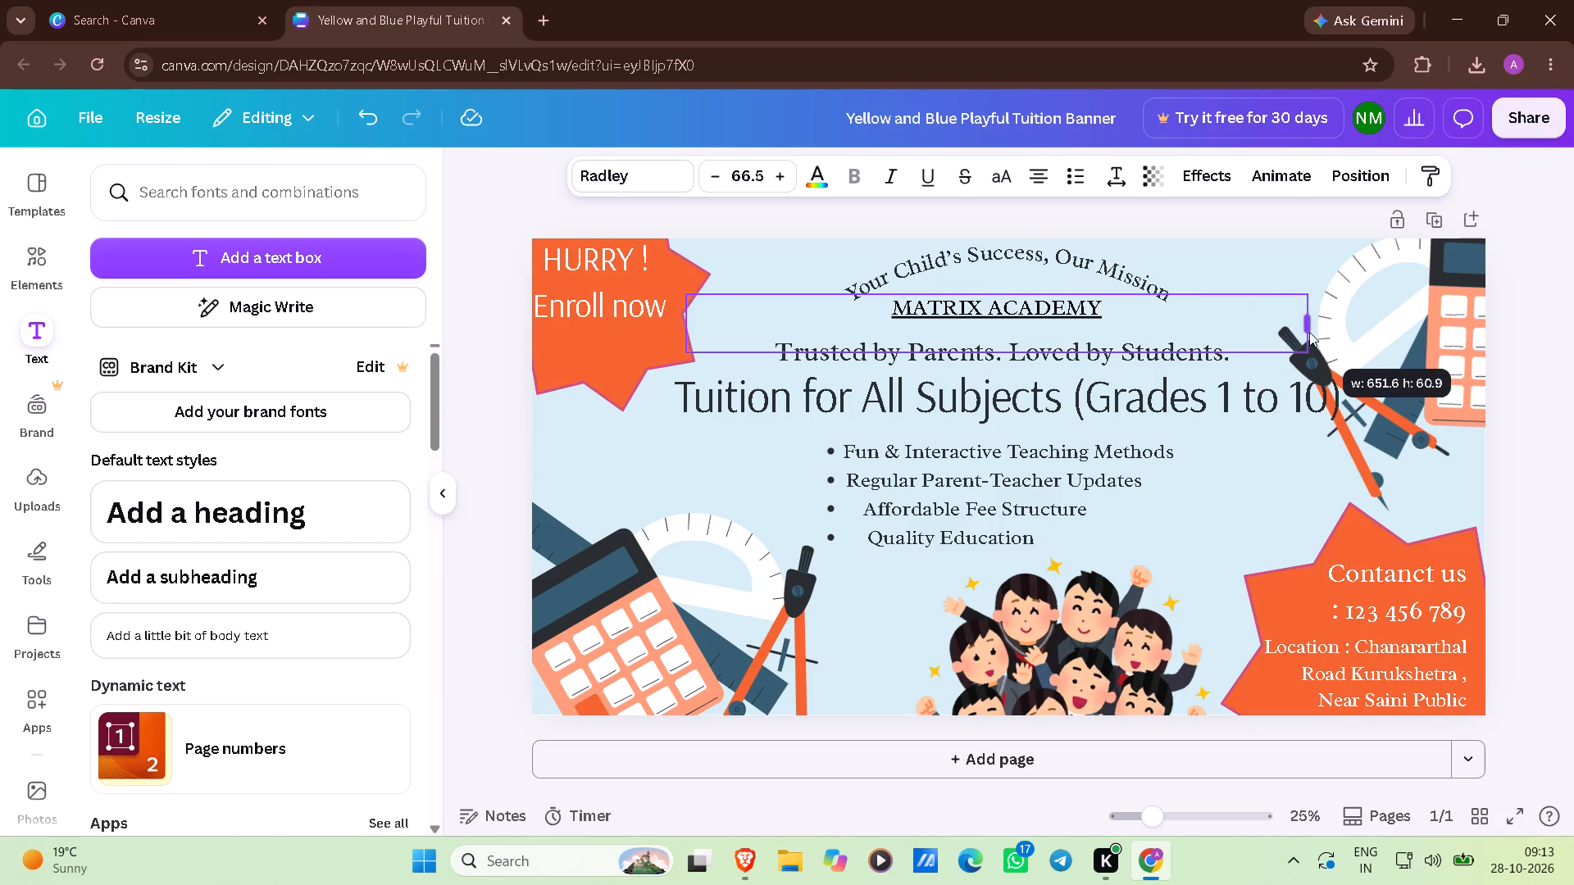
pyautogui.moveTo(1309, 332); pyautogui.dragTo(1337, 328)
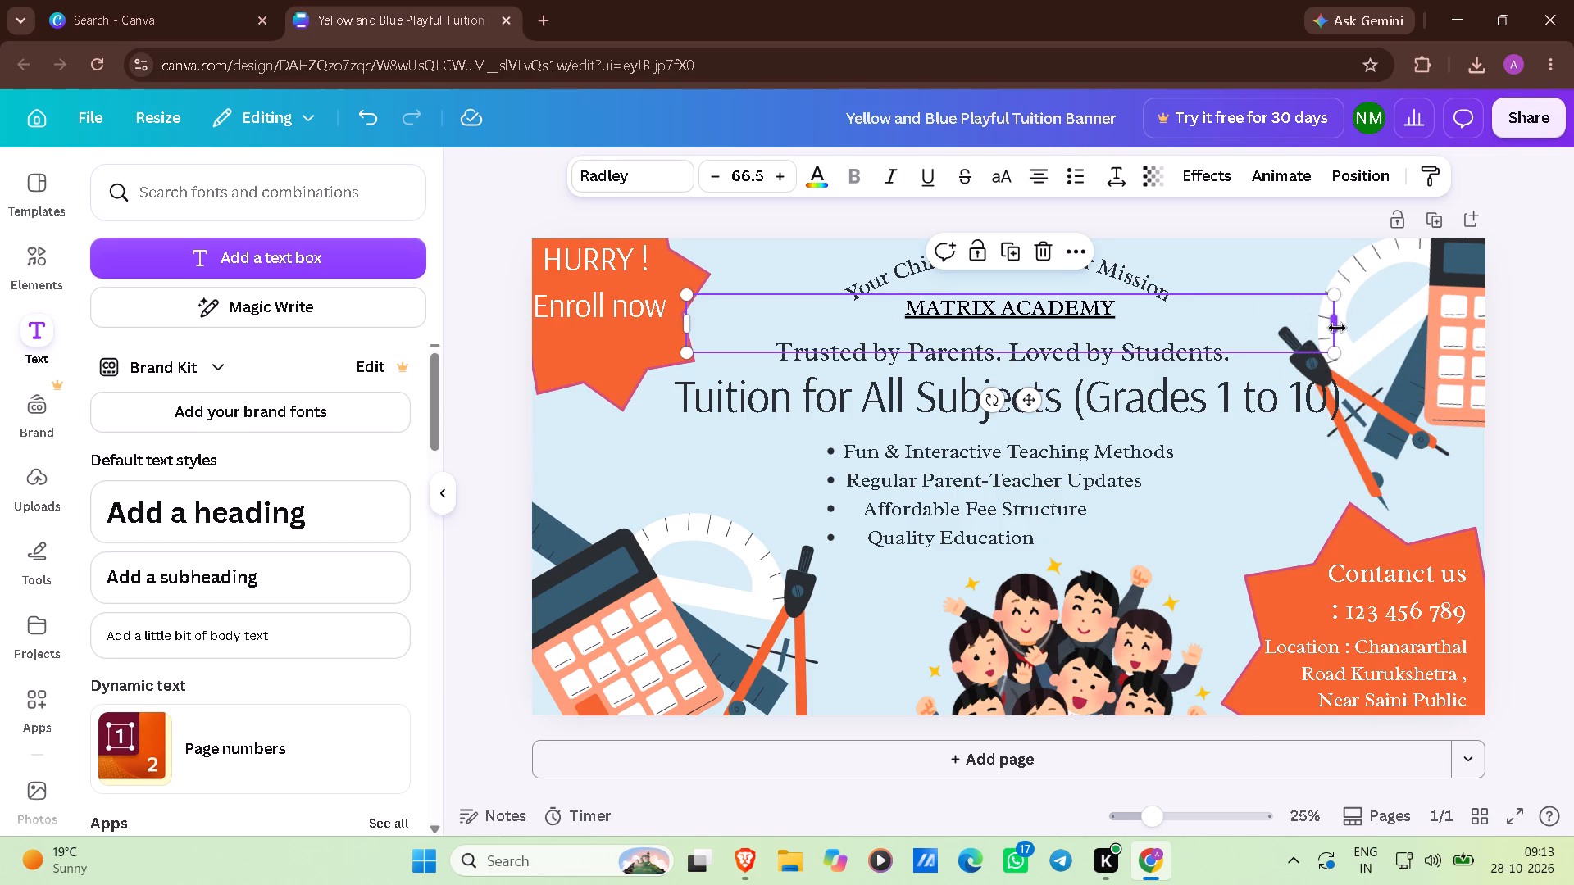
# Shift the cheering students illustration slightly right along the banner's bottom edge, closer to the contact starburst.
pyautogui.moveTo(1071, 617); pyautogui.dragTo(1100, 615)
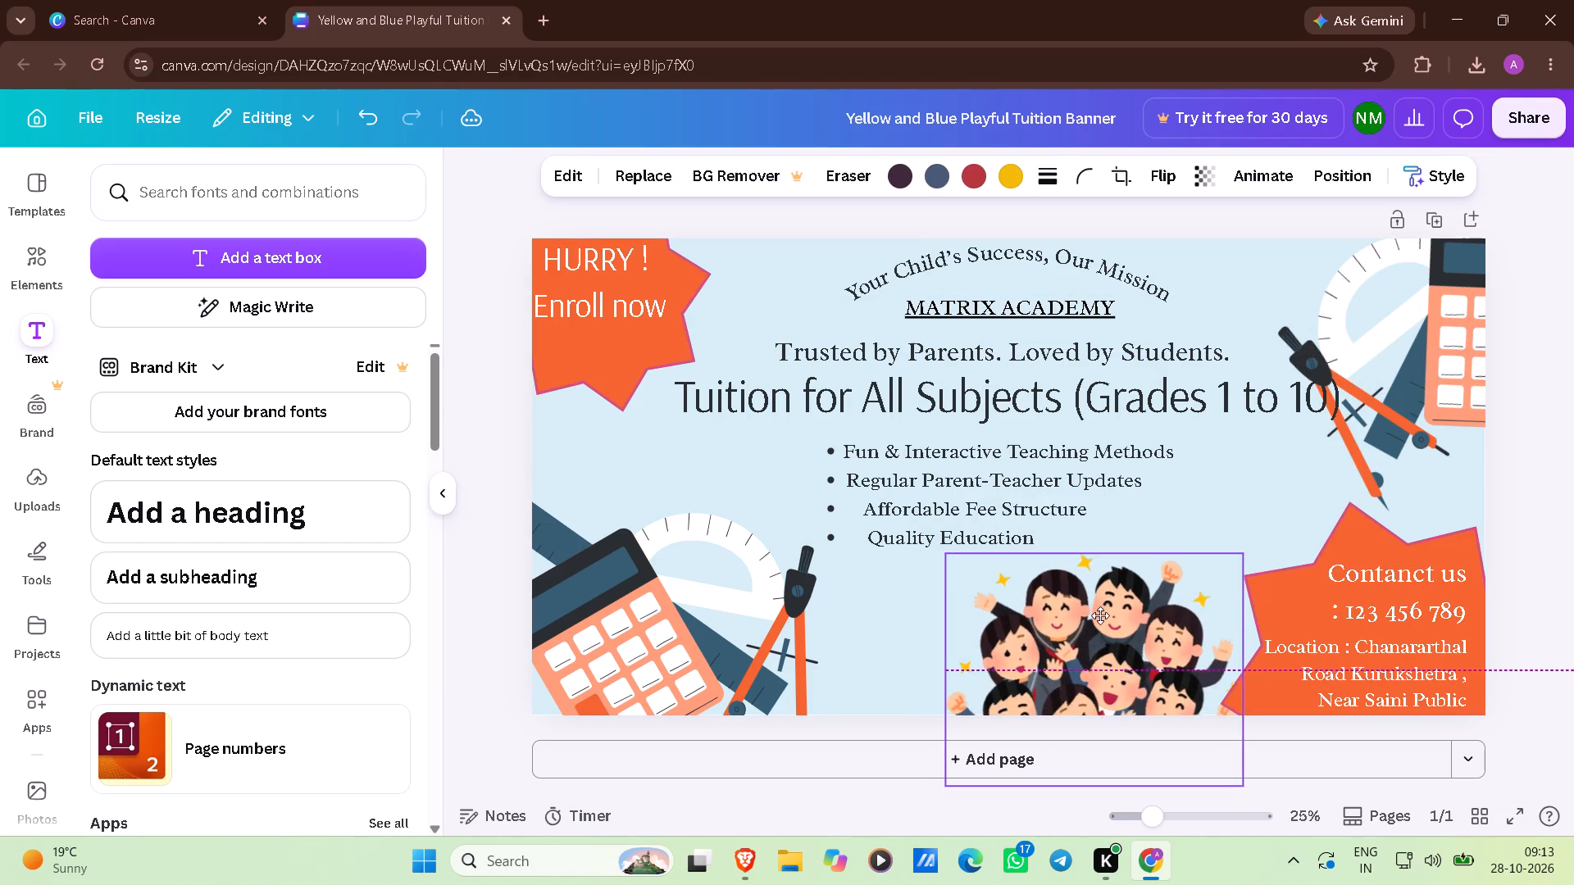
pyautogui.moveTo(1100, 615); pyautogui.dragTo(1098, 615)
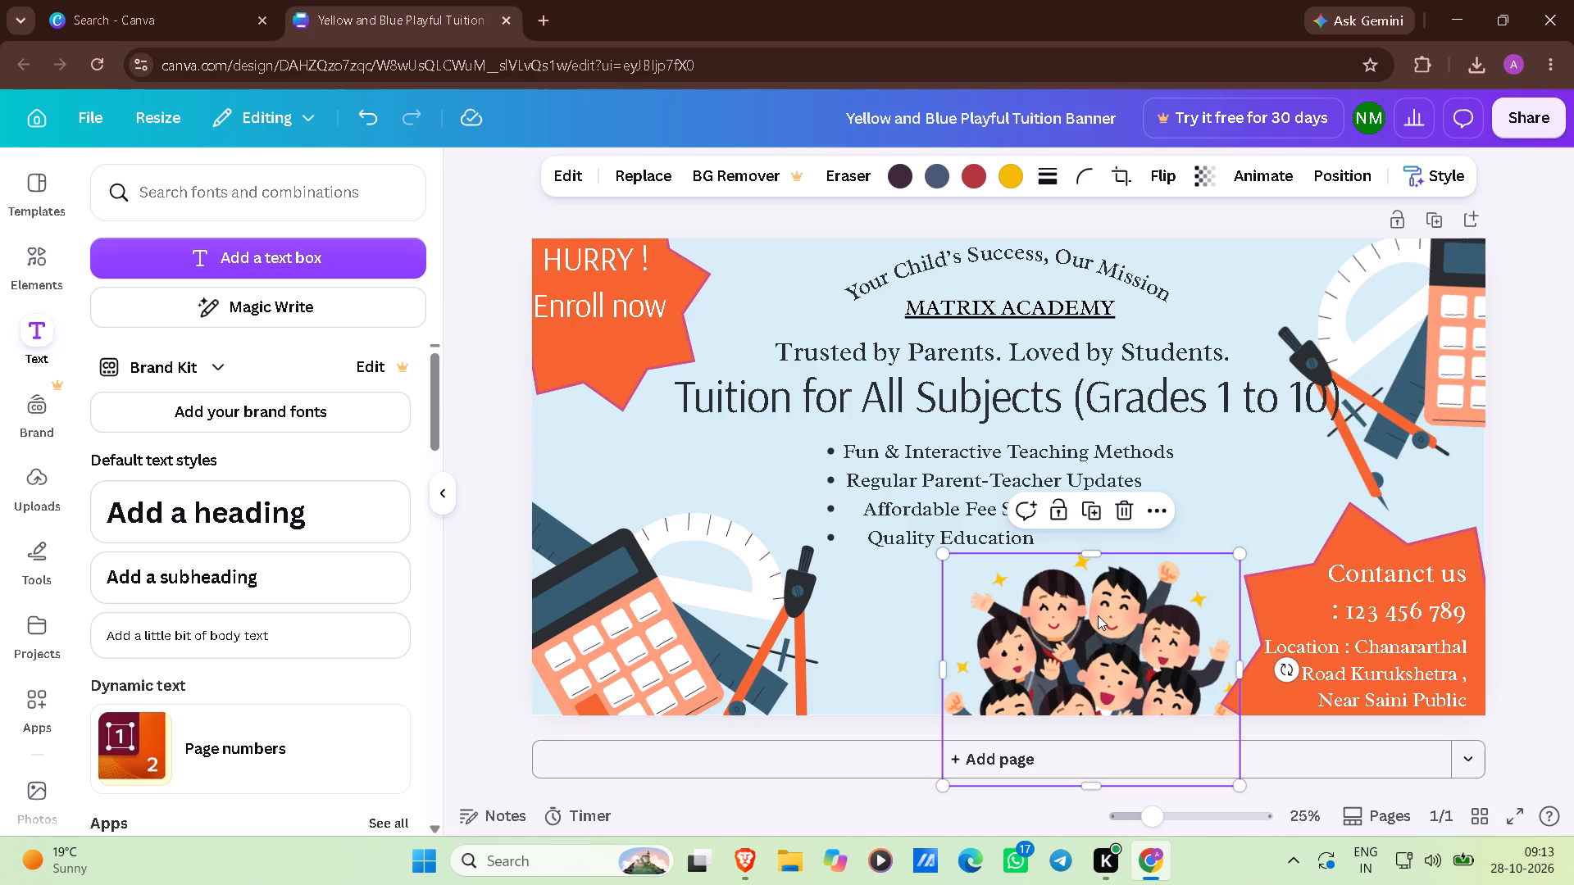
# Move the bulleted benefits list down and to the left, placing it just above the cheering students illustration.
pyautogui.moveTo(882, 465); pyautogui.dragTo(848, 492)
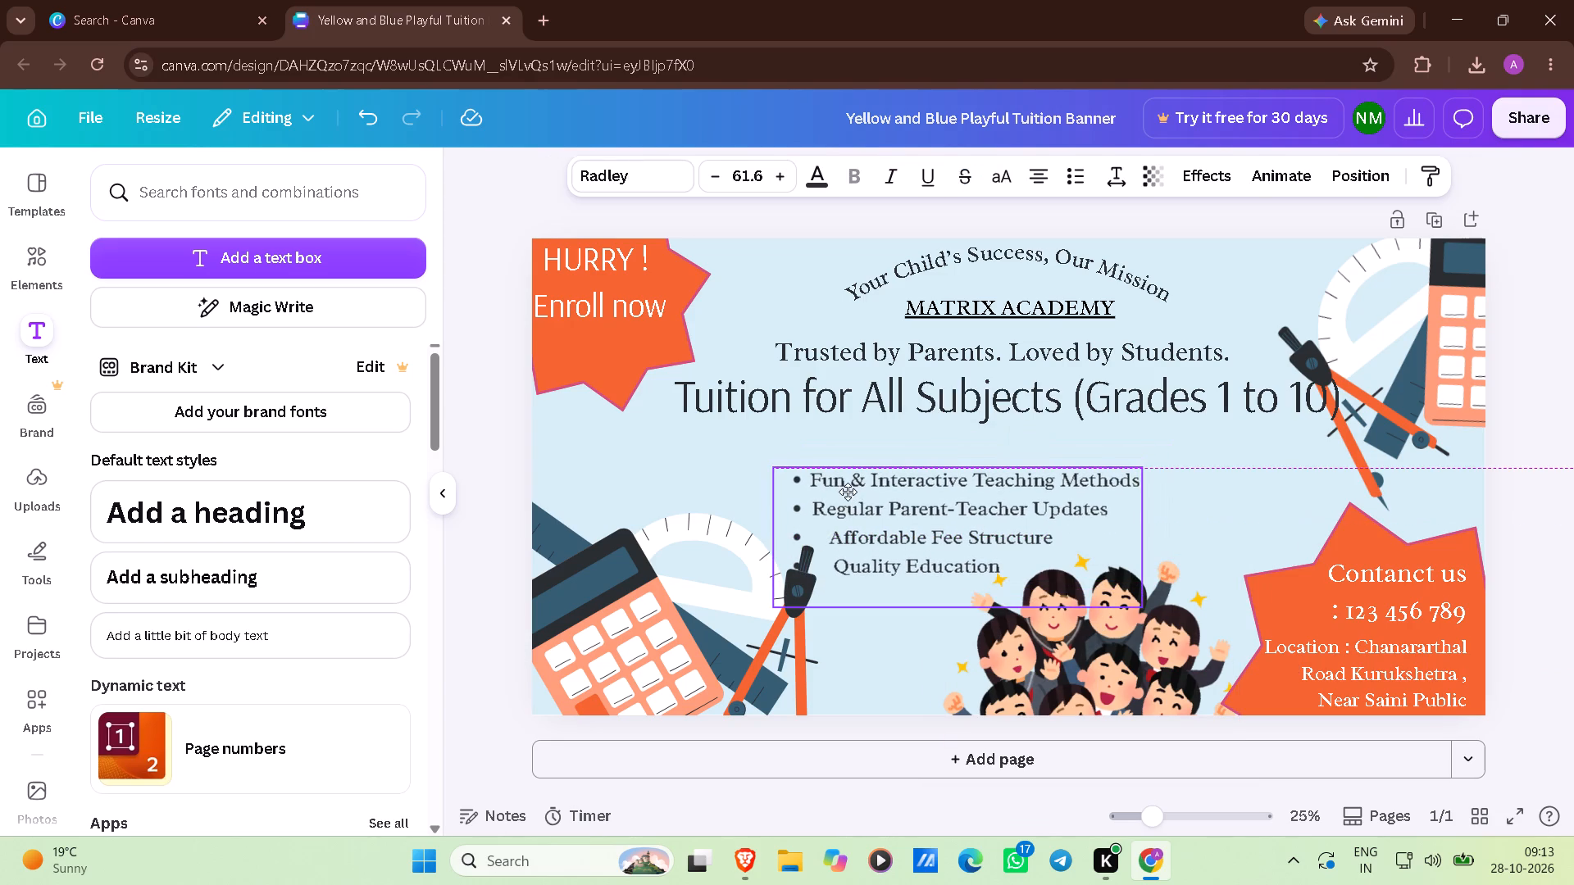
pyautogui.moveTo(848, 492); pyautogui.dragTo(830, 483)
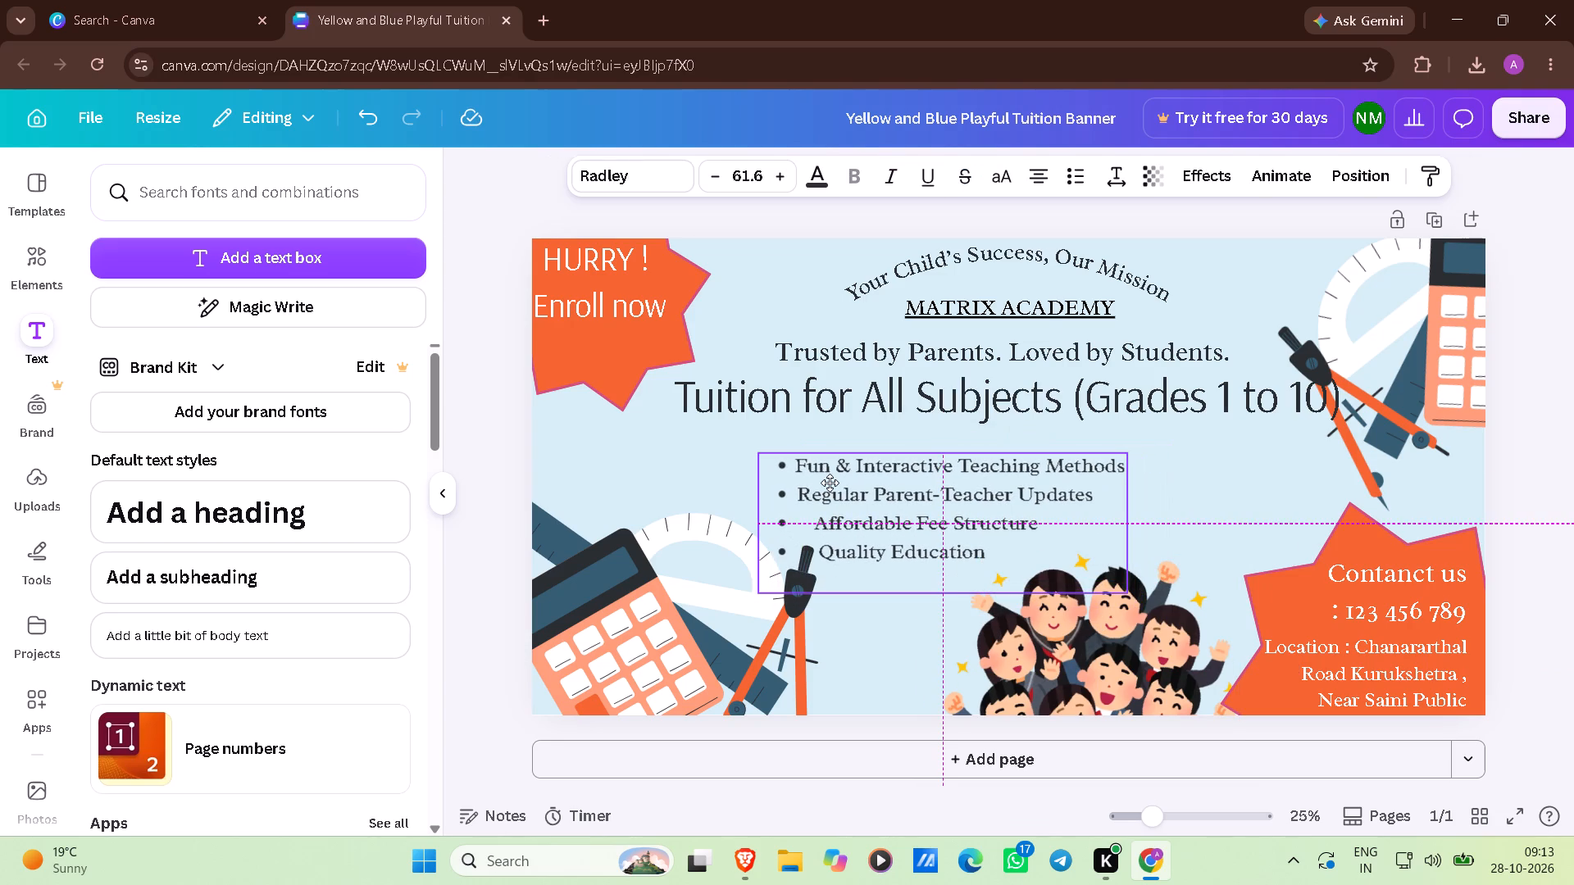
pyautogui.moveTo(830, 483); pyautogui.dragTo(831, 492)
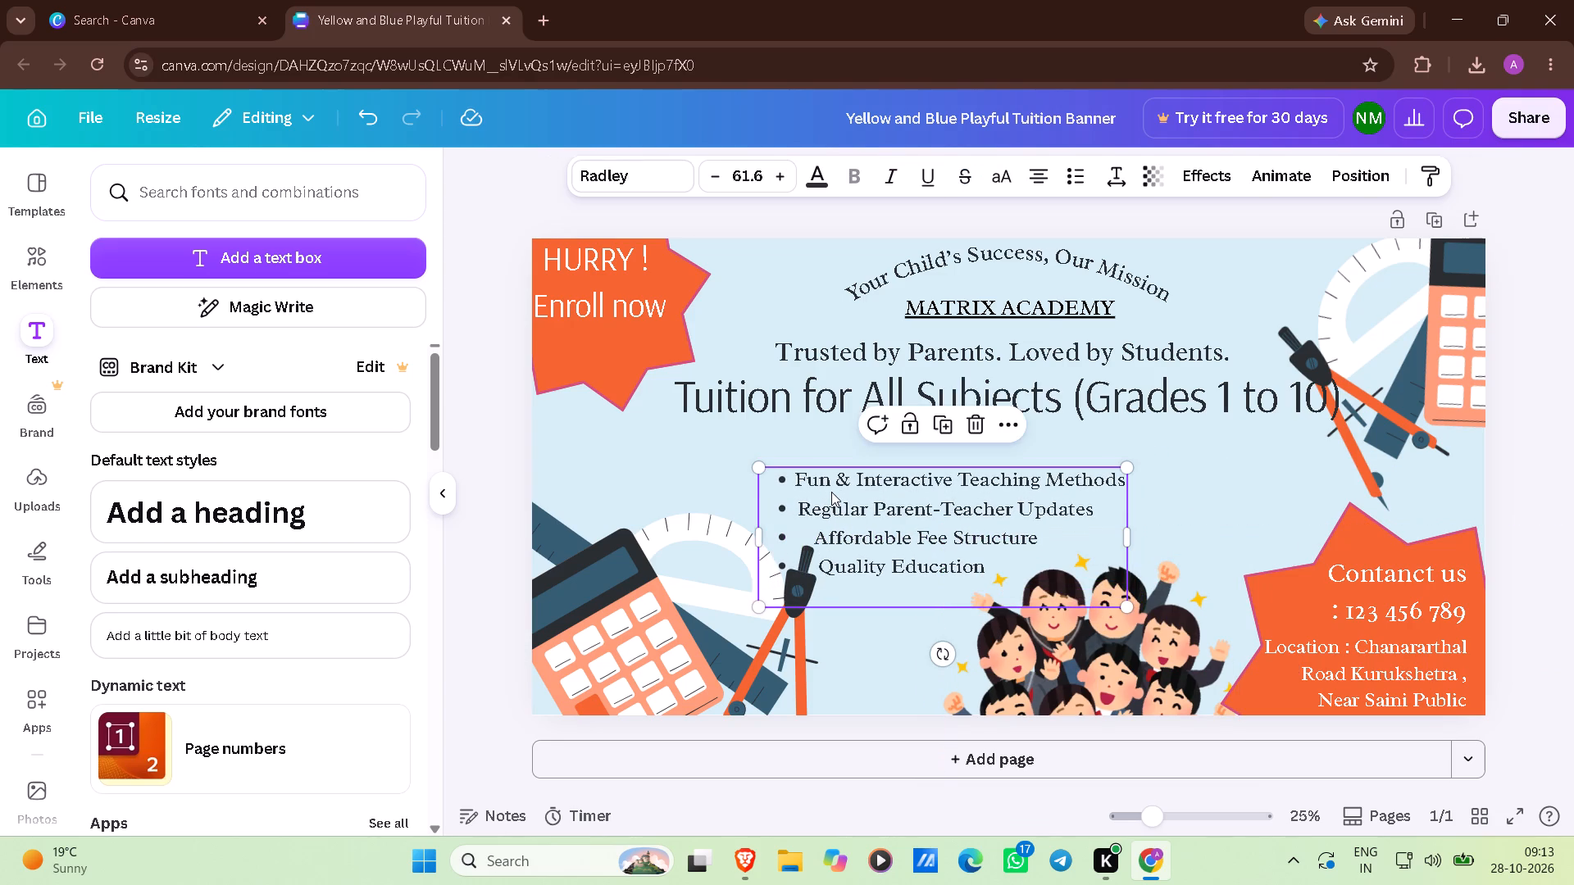
# Move the "Tuition for All Subjects (Grades 1 to 10)" heading down and left, directly above the benefits list.
pyautogui.moveTo(926, 395); pyautogui.dragTo(870, 416)
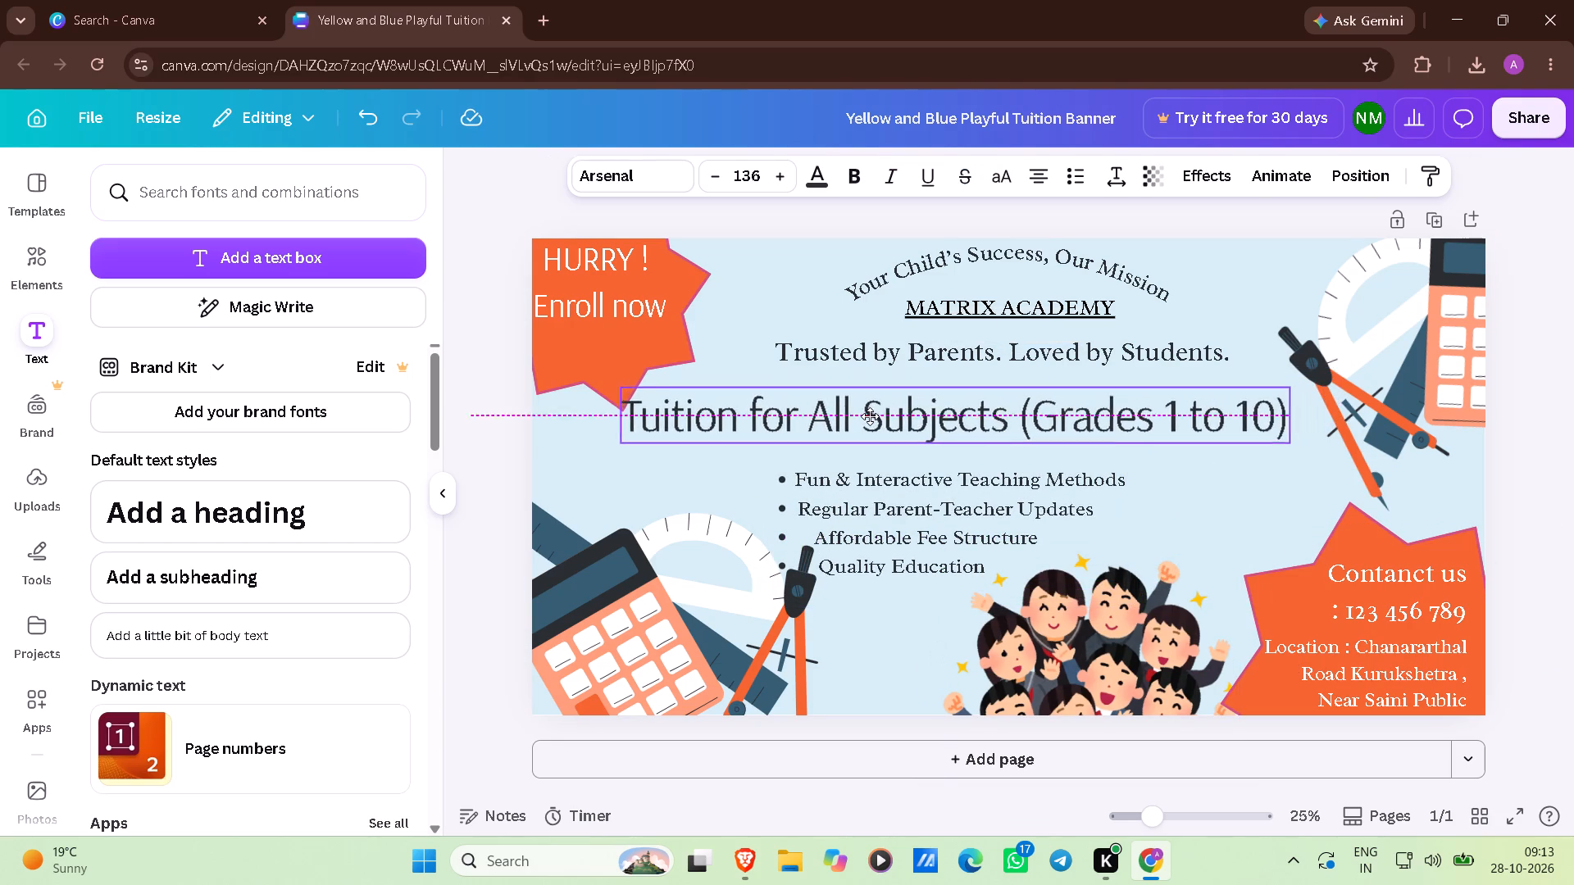
pyautogui.moveTo(870, 416); pyautogui.dragTo(887, 437)
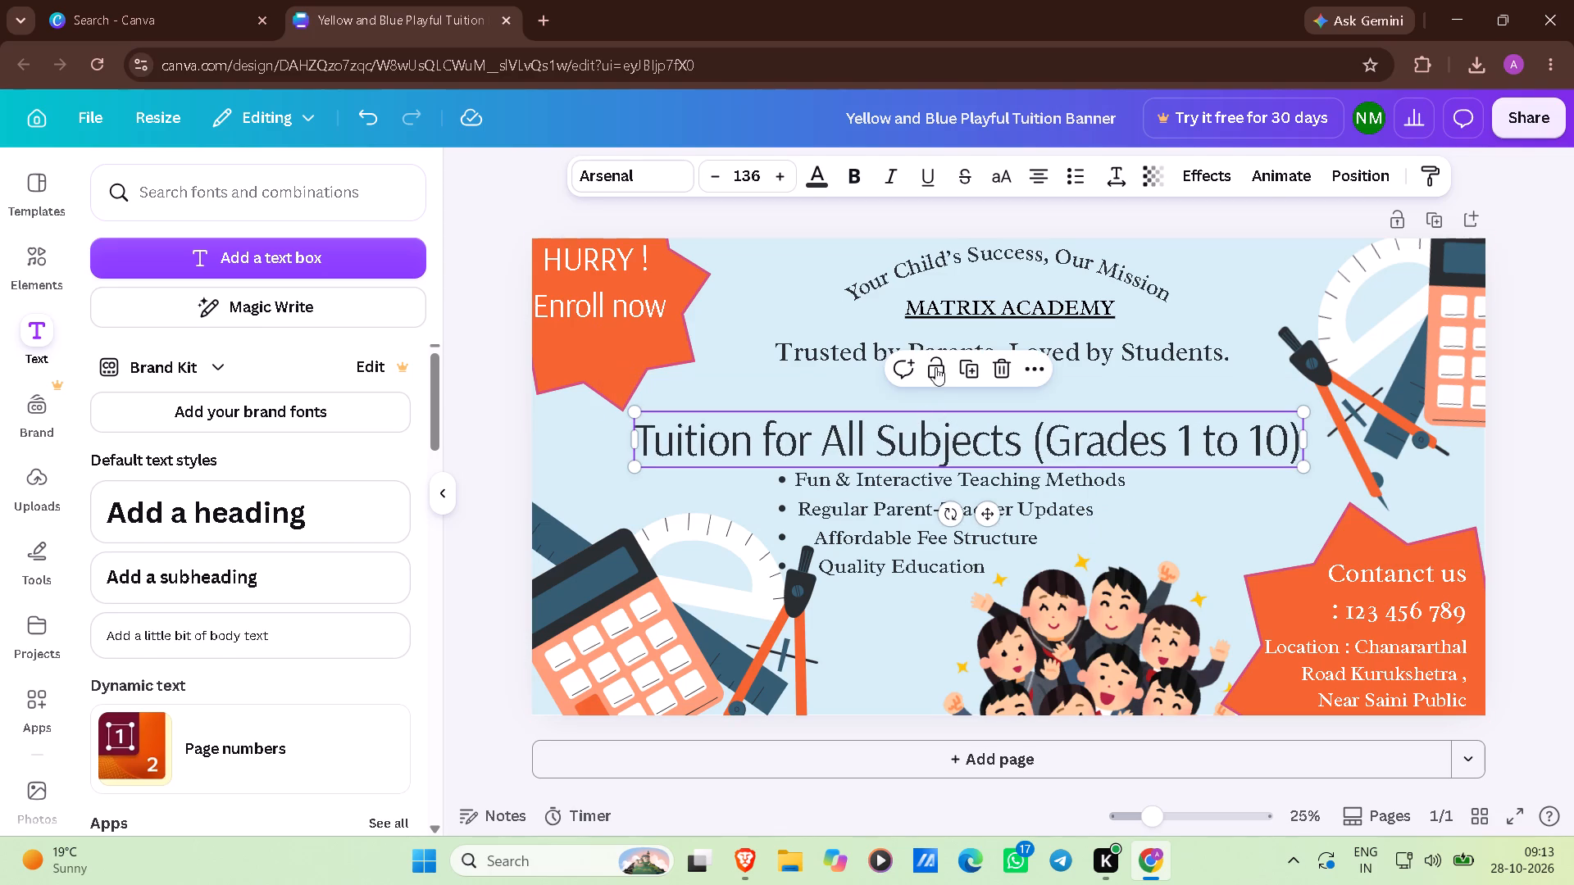
# Move the "Trusted by Parents. Loved by Students." line down and left, centring it above the tuition heading.
pyautogui.moveTo(834, 358); pyautogui.dragTo(812, 386)
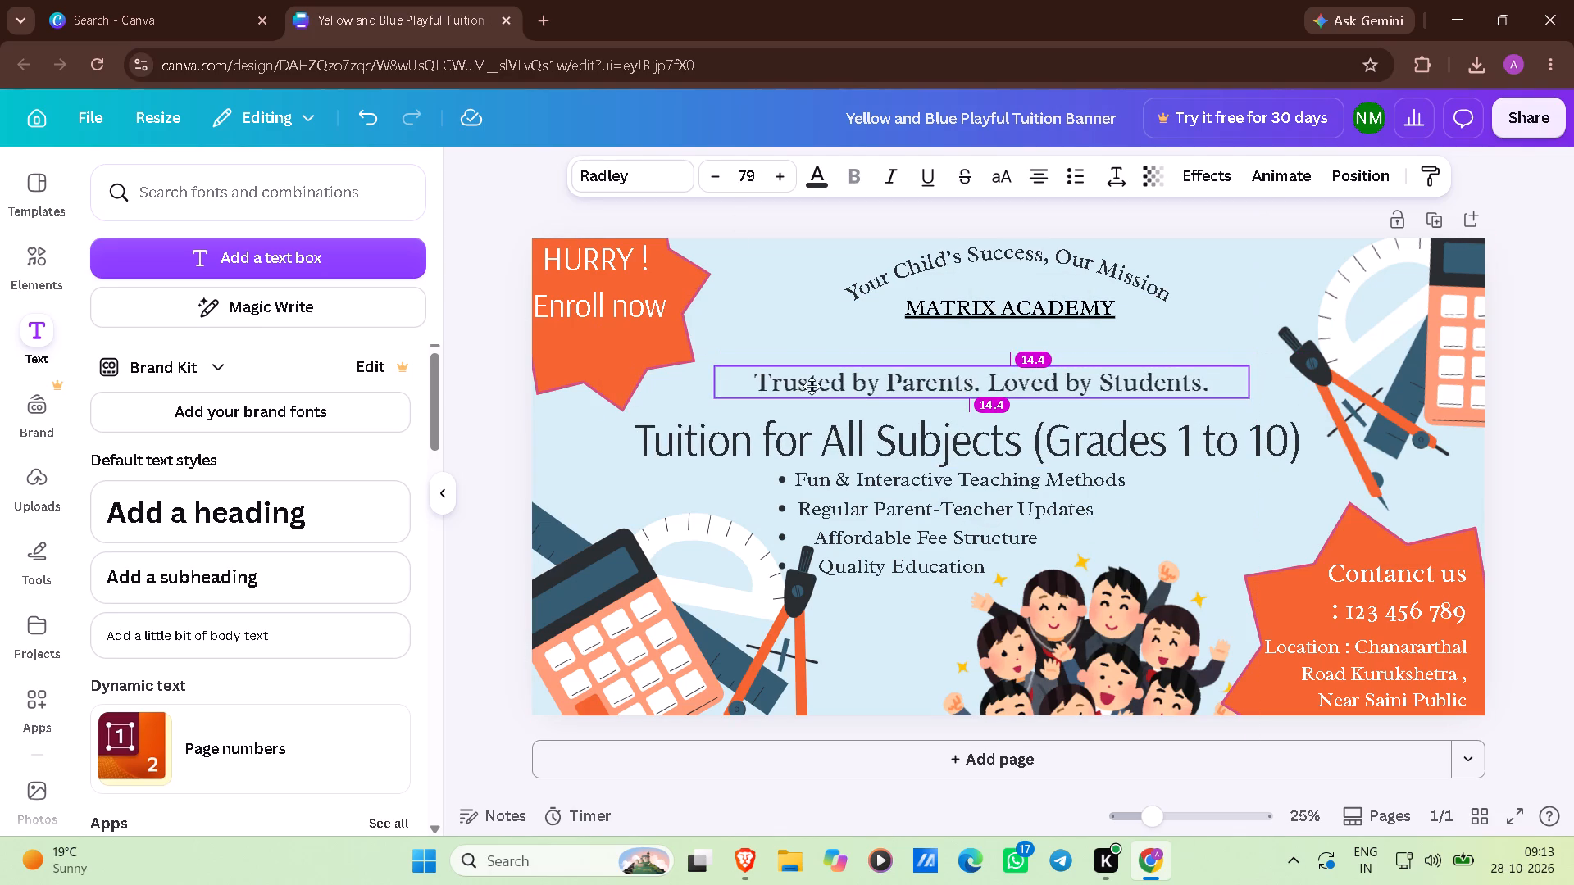
pyautogui.moveTo(812, 386); pyautogui.dragTo(806, 394)
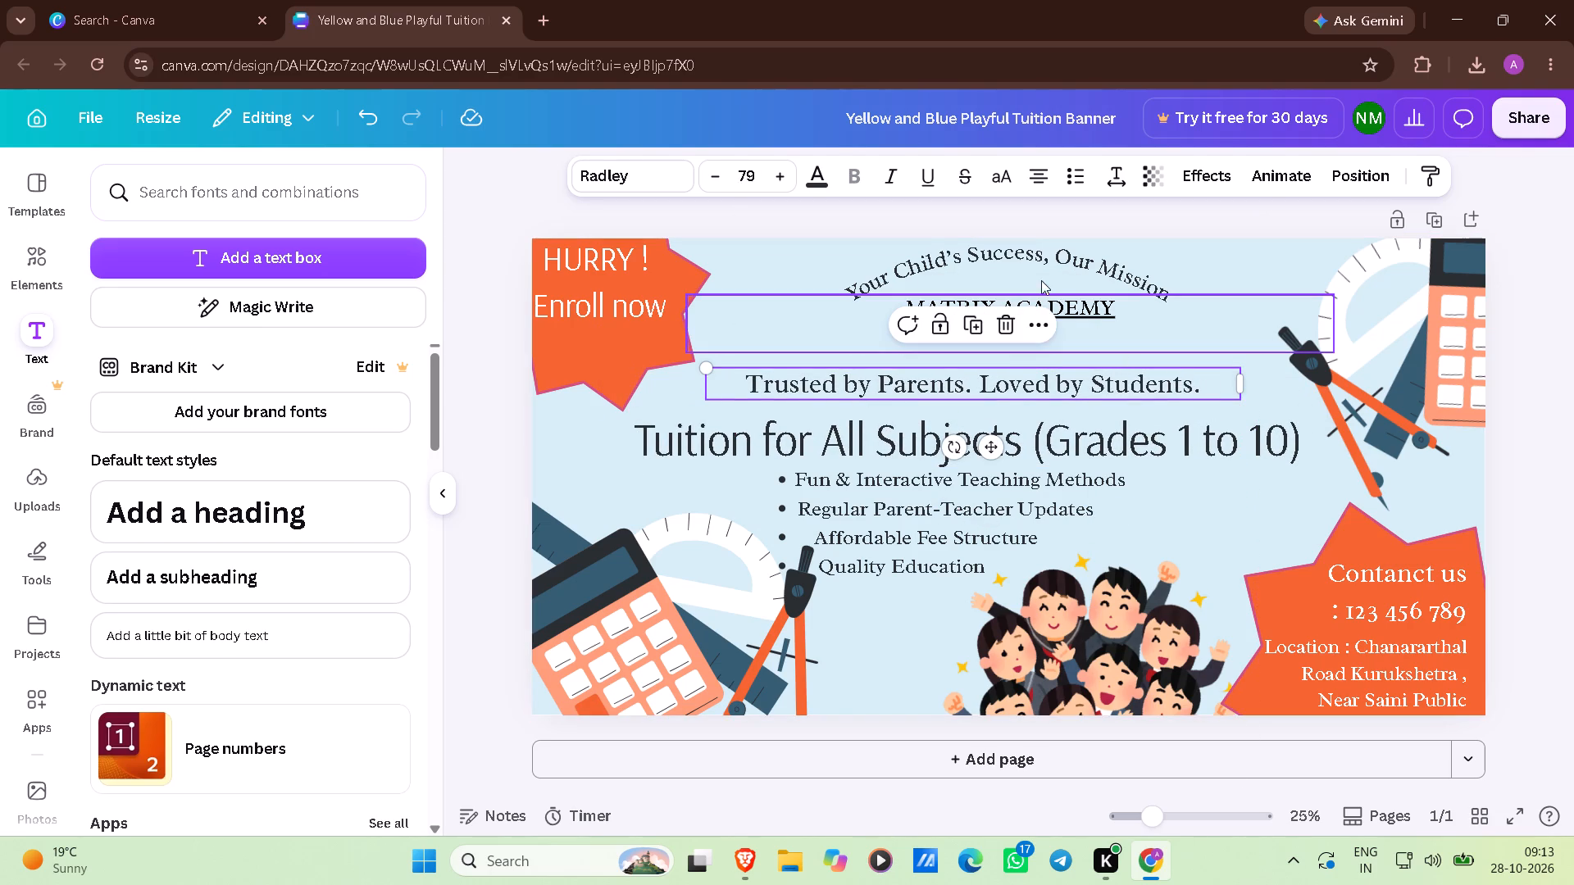
# Move the MATRIX ACADEMY text down and left, centring it just above the "Trusted by Parents" line.
pyautogui.moveTo(1055, 304); pyautogui.dragTo(1019, 327)
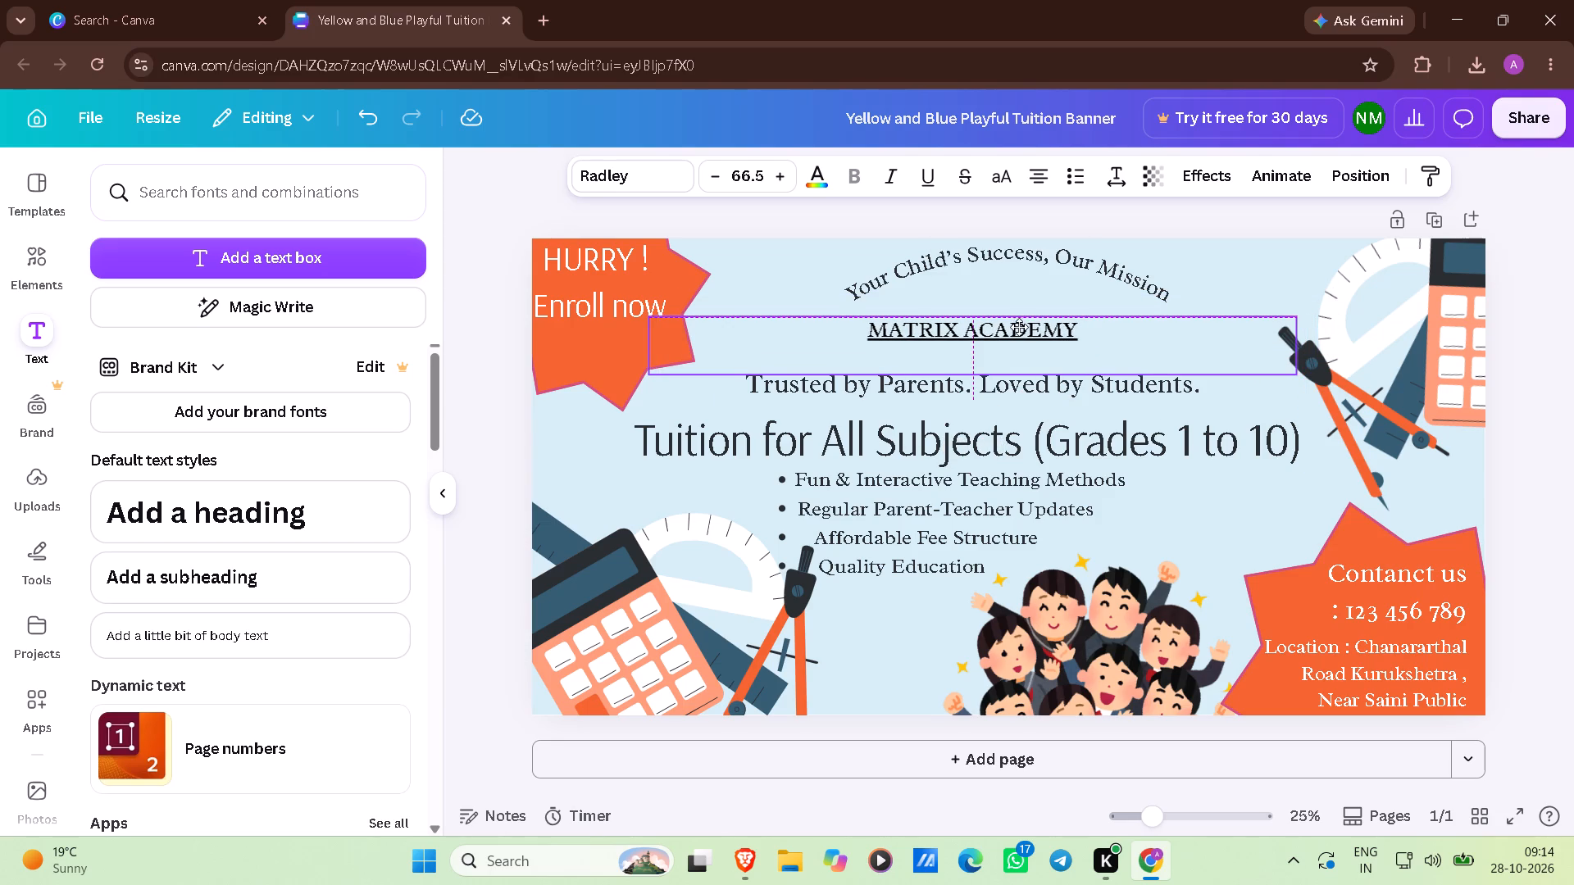
pyautogui.moveTo(1019, 327); pyautogui.dragTo(1015, 332)
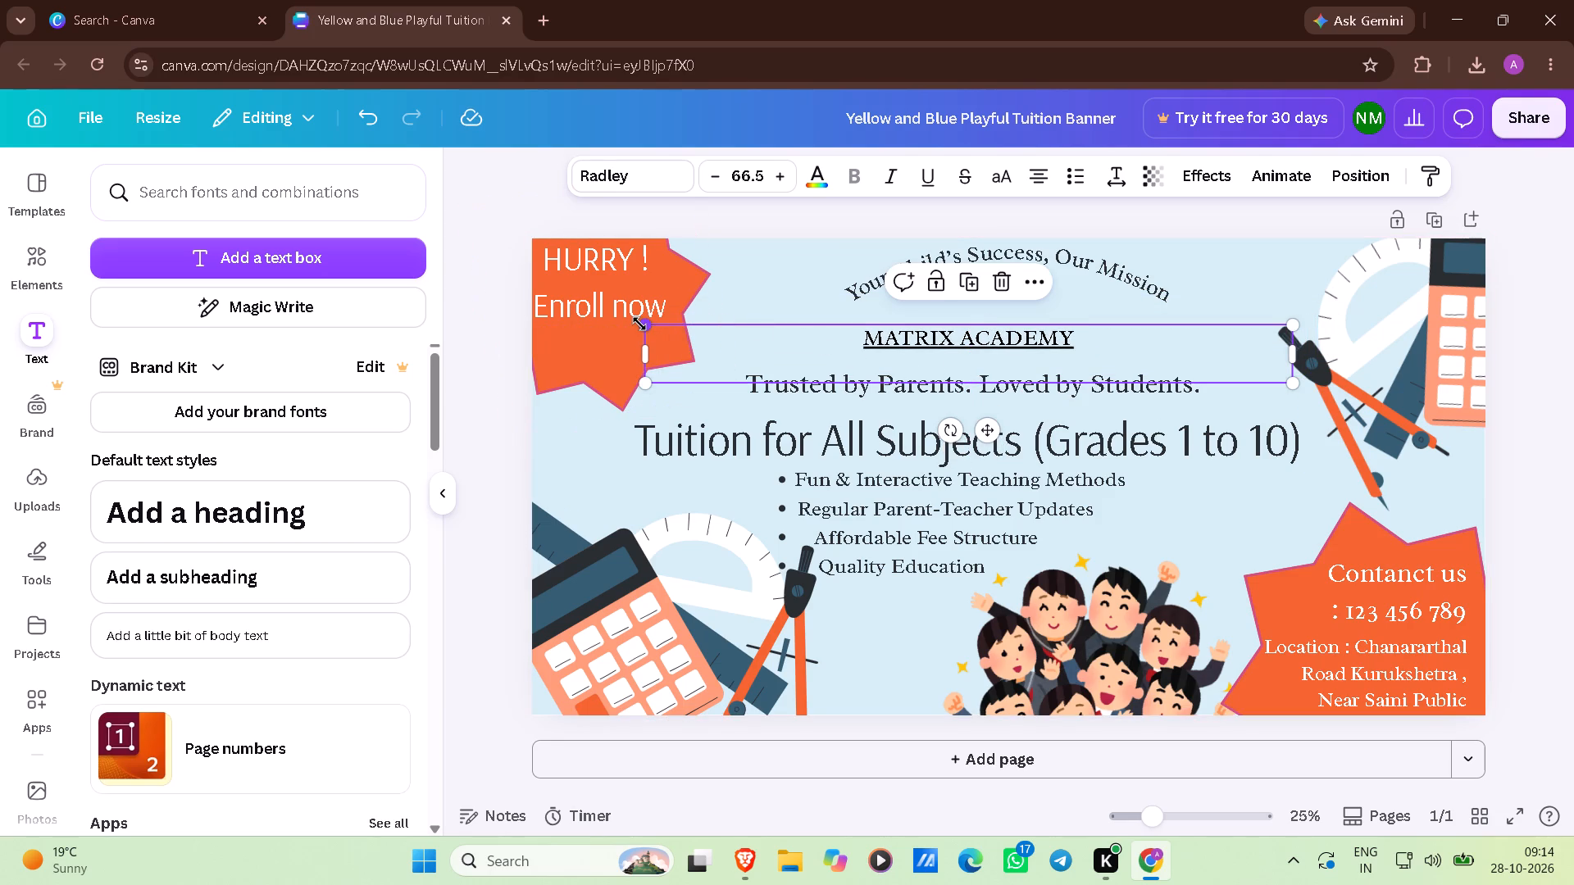
# Scale the MATRIX ACADEMY text box up slightly to a font size of 68.5.
pyautogui.moveTo(639, 324); pyautogui.dragTo(654, 130)
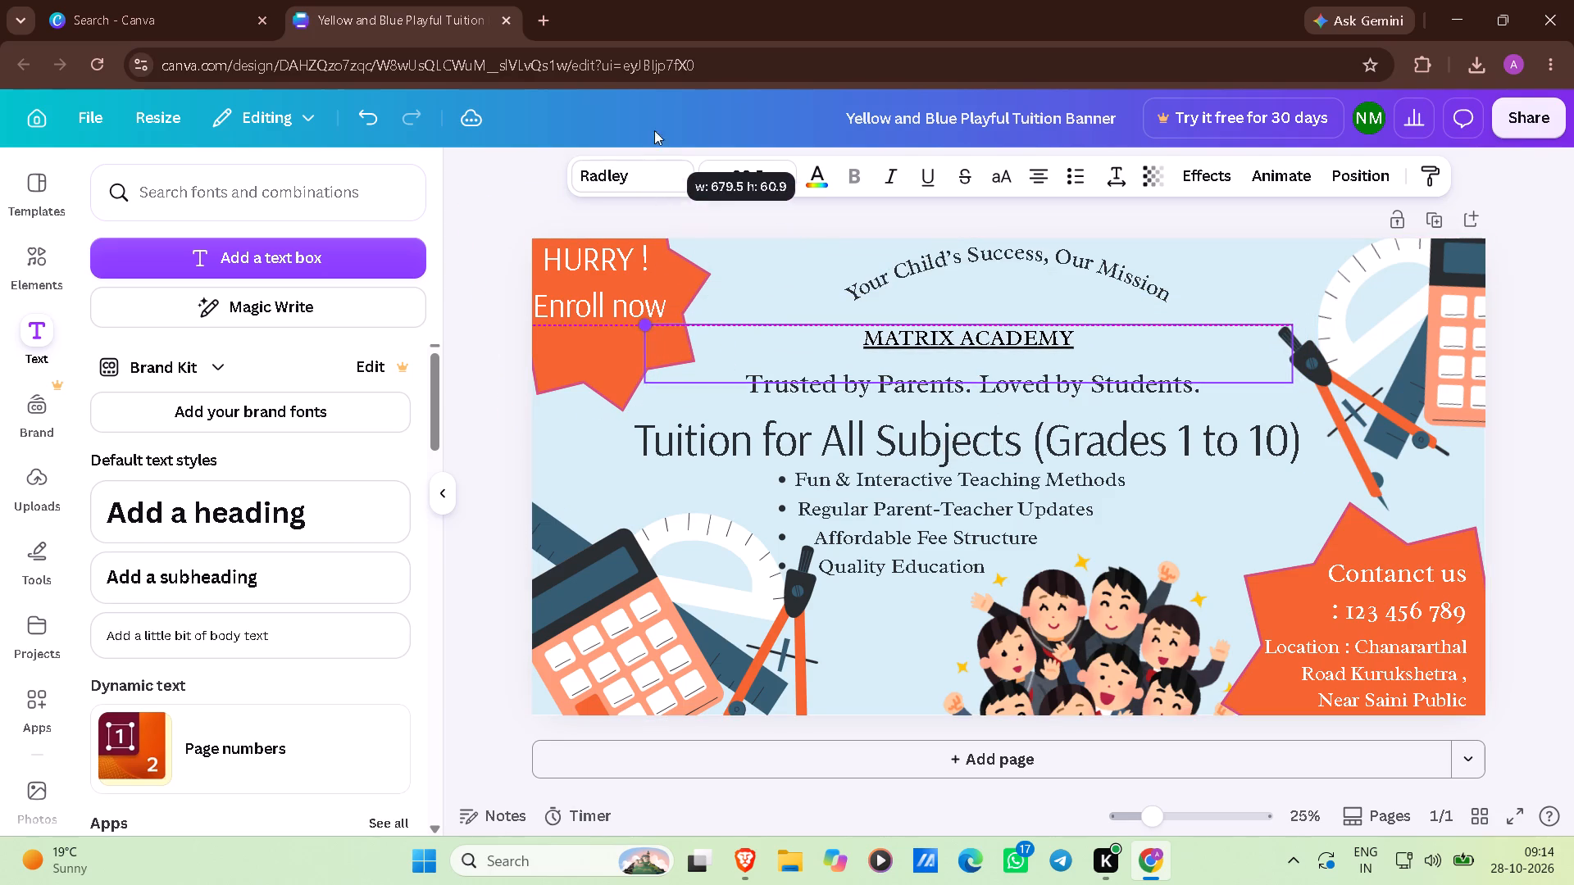
pyautogui.moveTo(654, 130); pyautogui.dragTo(654, 116)
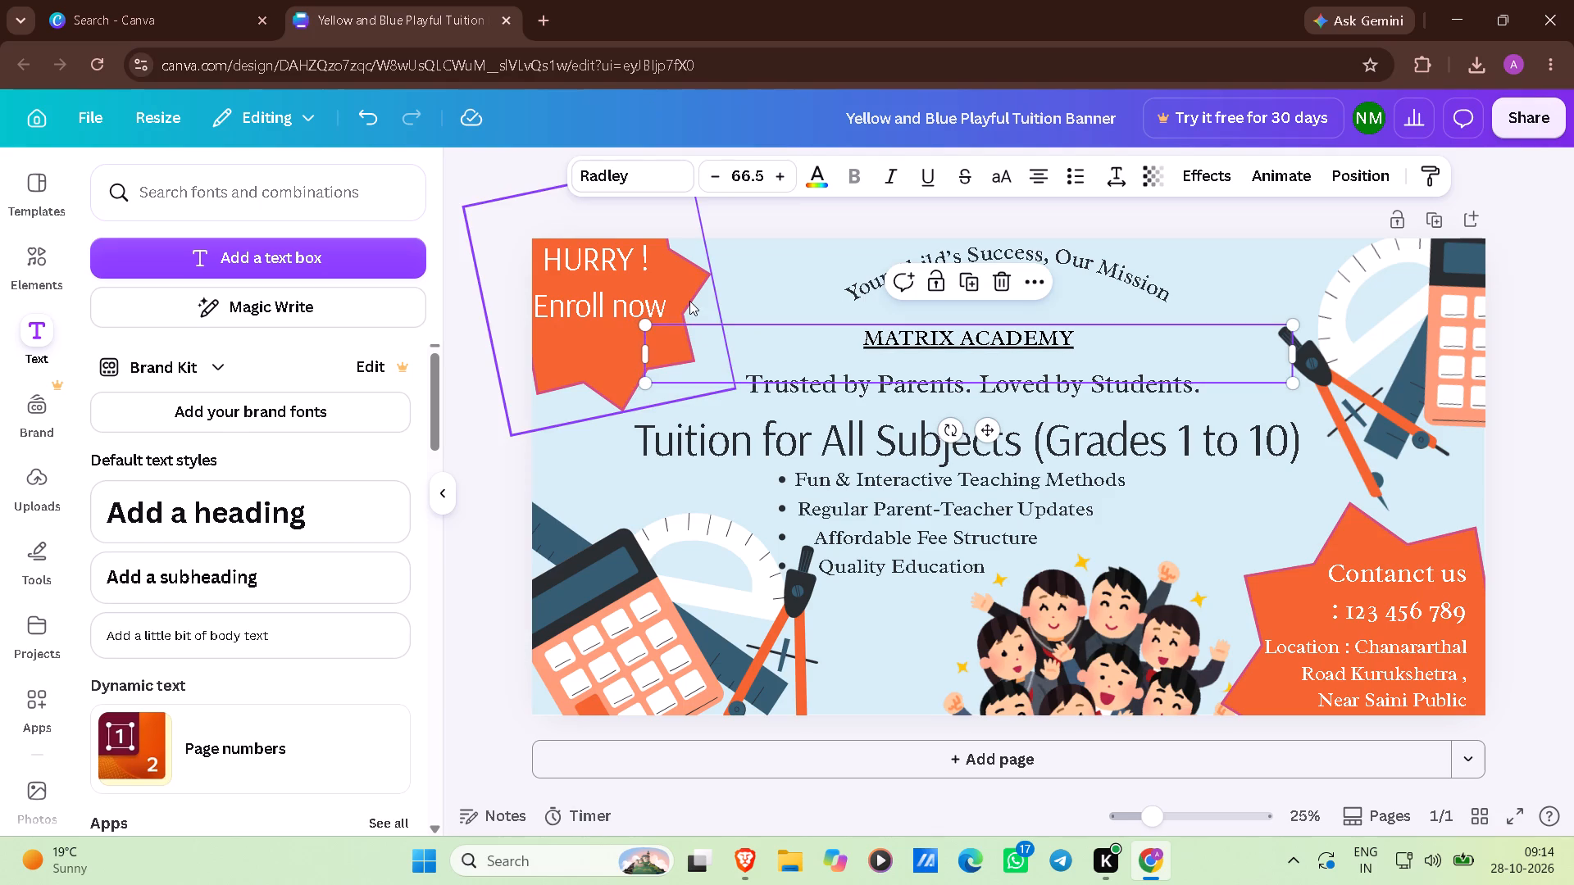
pyautogui.moveTo(644, 380); pyautogui.dragTo(631, 433)
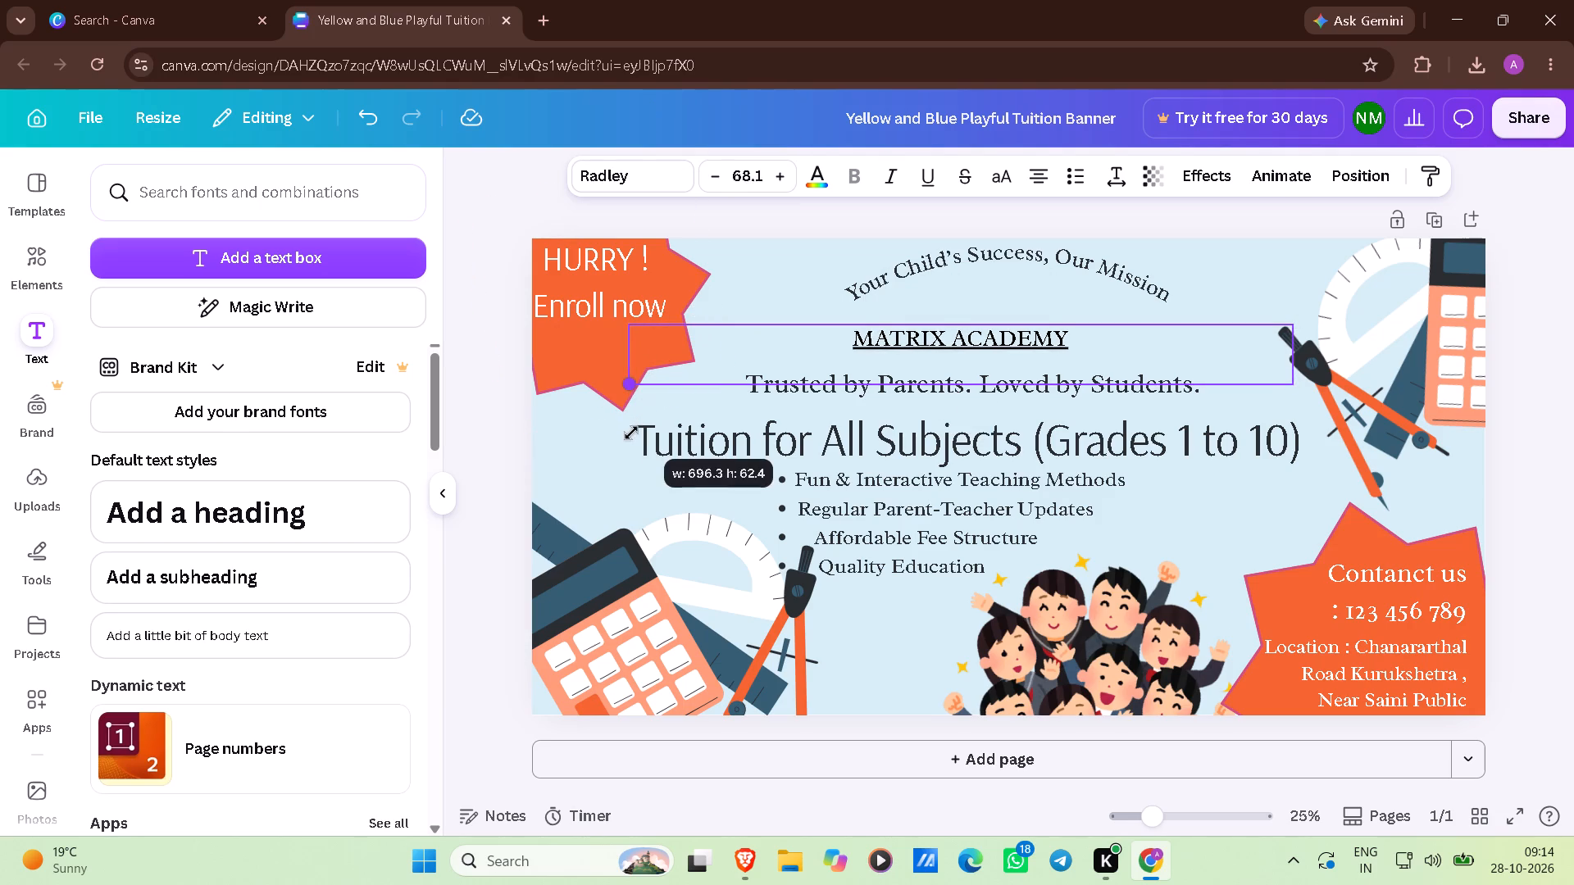
pyautogui.moveTo(631, 433); pyautogui.dragTo(630, 443)
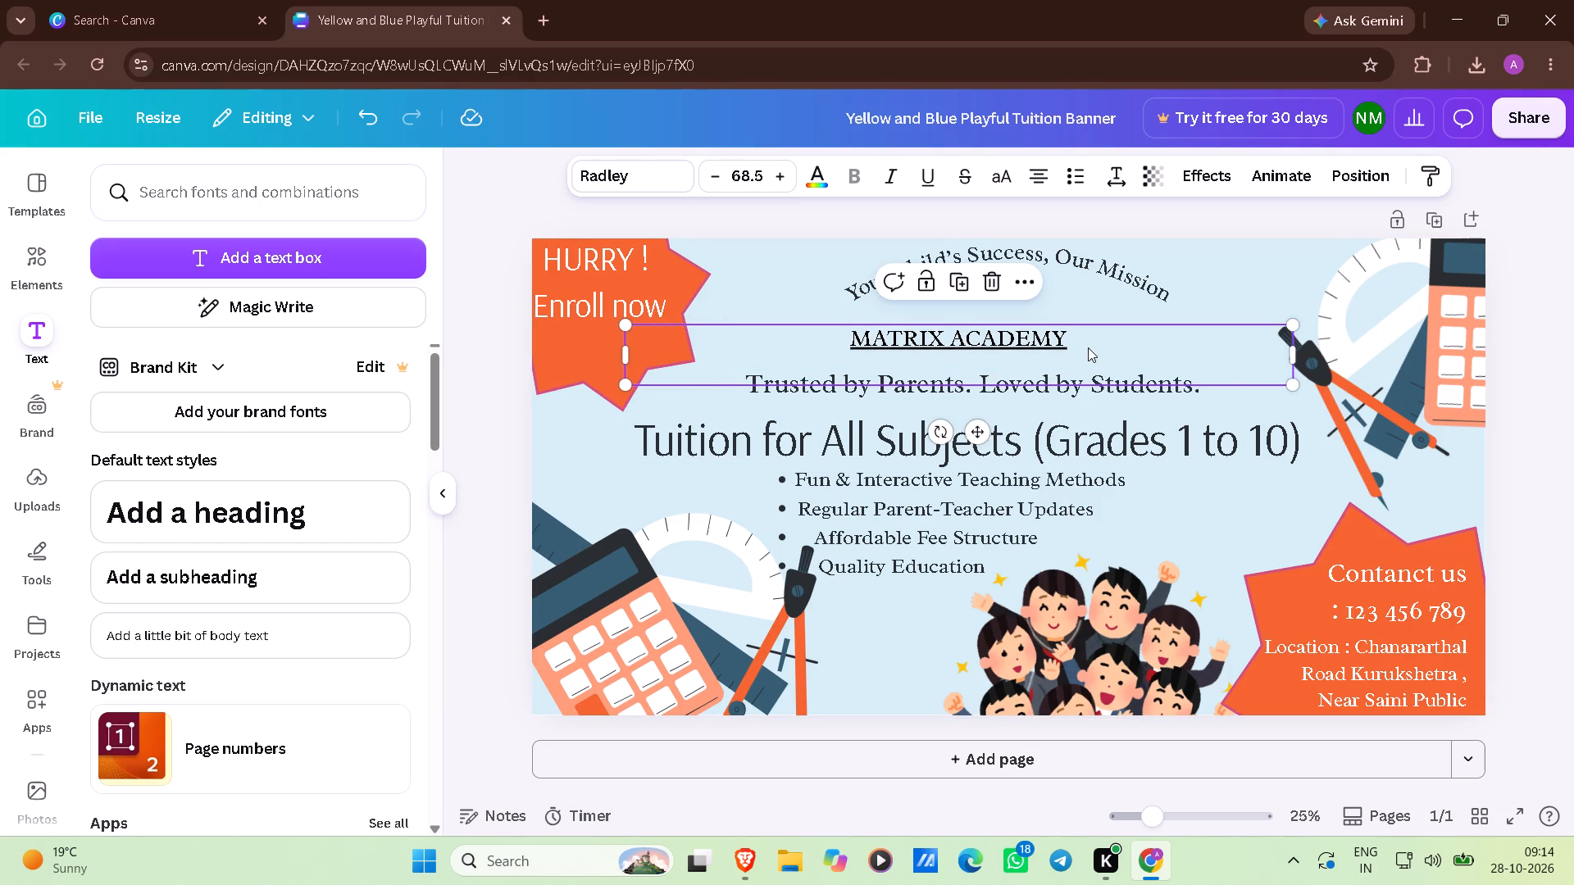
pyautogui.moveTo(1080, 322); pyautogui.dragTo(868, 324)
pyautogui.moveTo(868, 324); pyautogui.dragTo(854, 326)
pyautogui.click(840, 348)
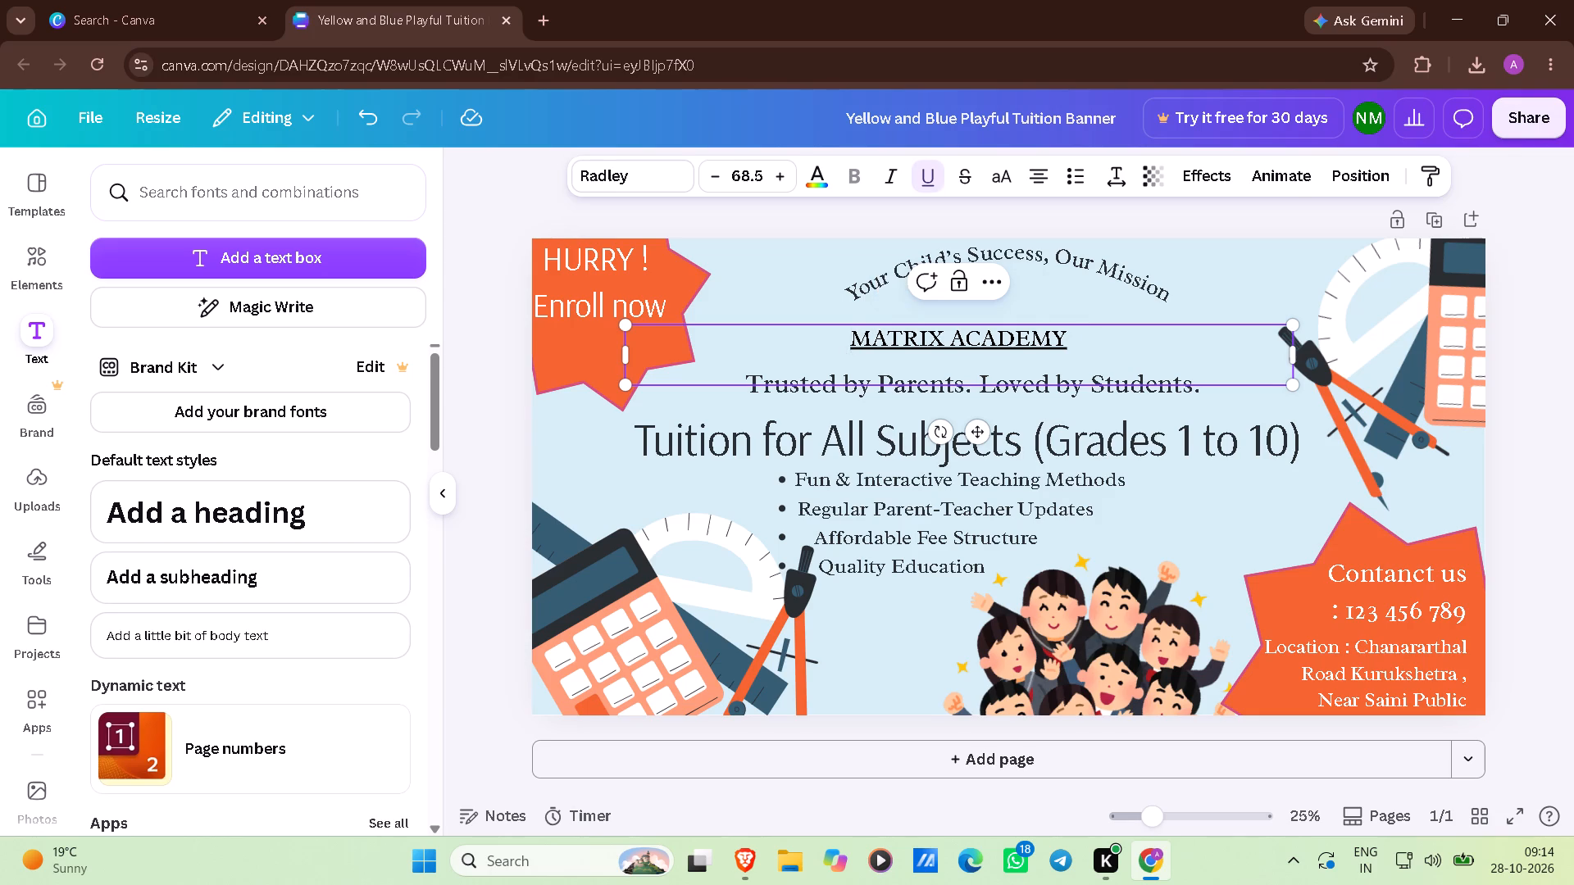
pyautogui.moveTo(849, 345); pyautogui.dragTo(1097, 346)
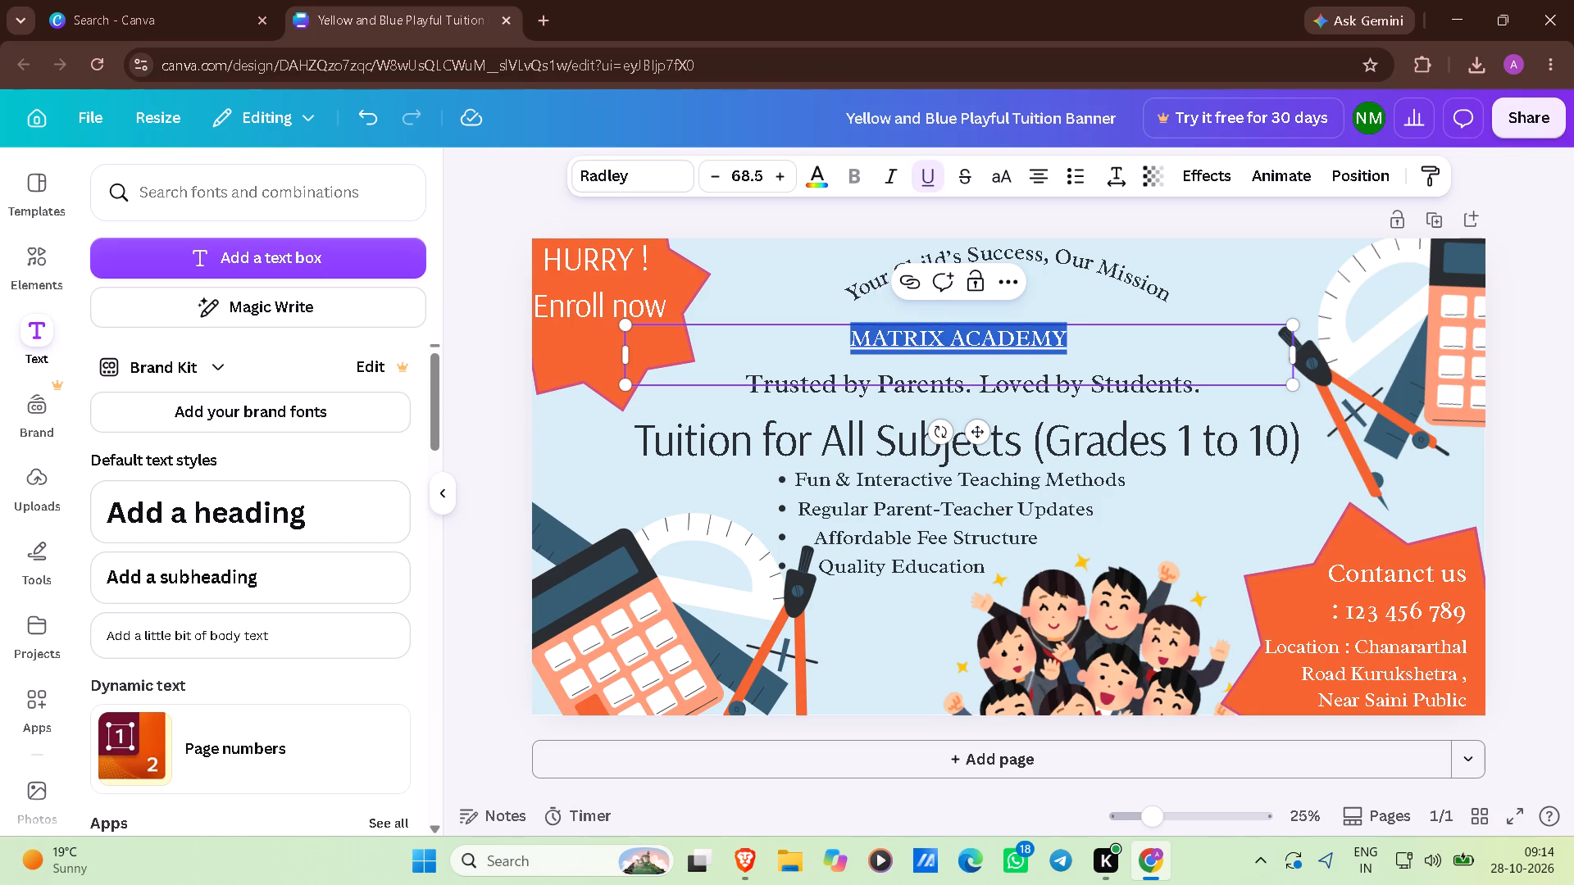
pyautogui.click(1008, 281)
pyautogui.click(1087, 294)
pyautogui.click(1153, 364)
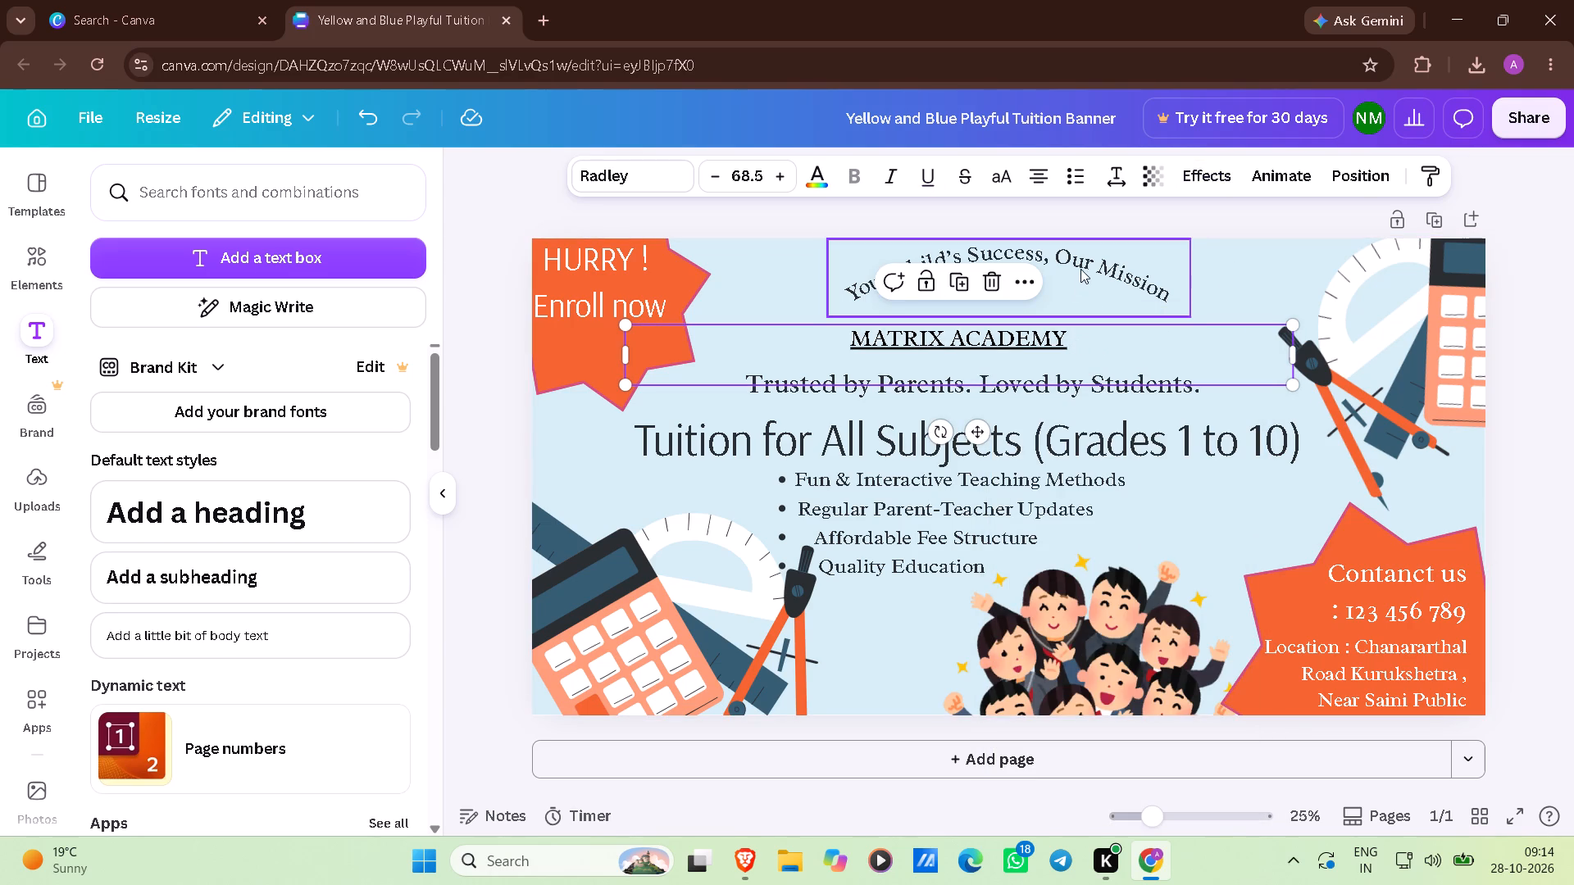
# Move the arched "Your Child's Success, Our Mission" tagline left along the banner's top edge, centring it above MATRIX ACADEMY.
pyautogui.moveTo(1085, 263); pyautogui.dragTo(1028, 262)
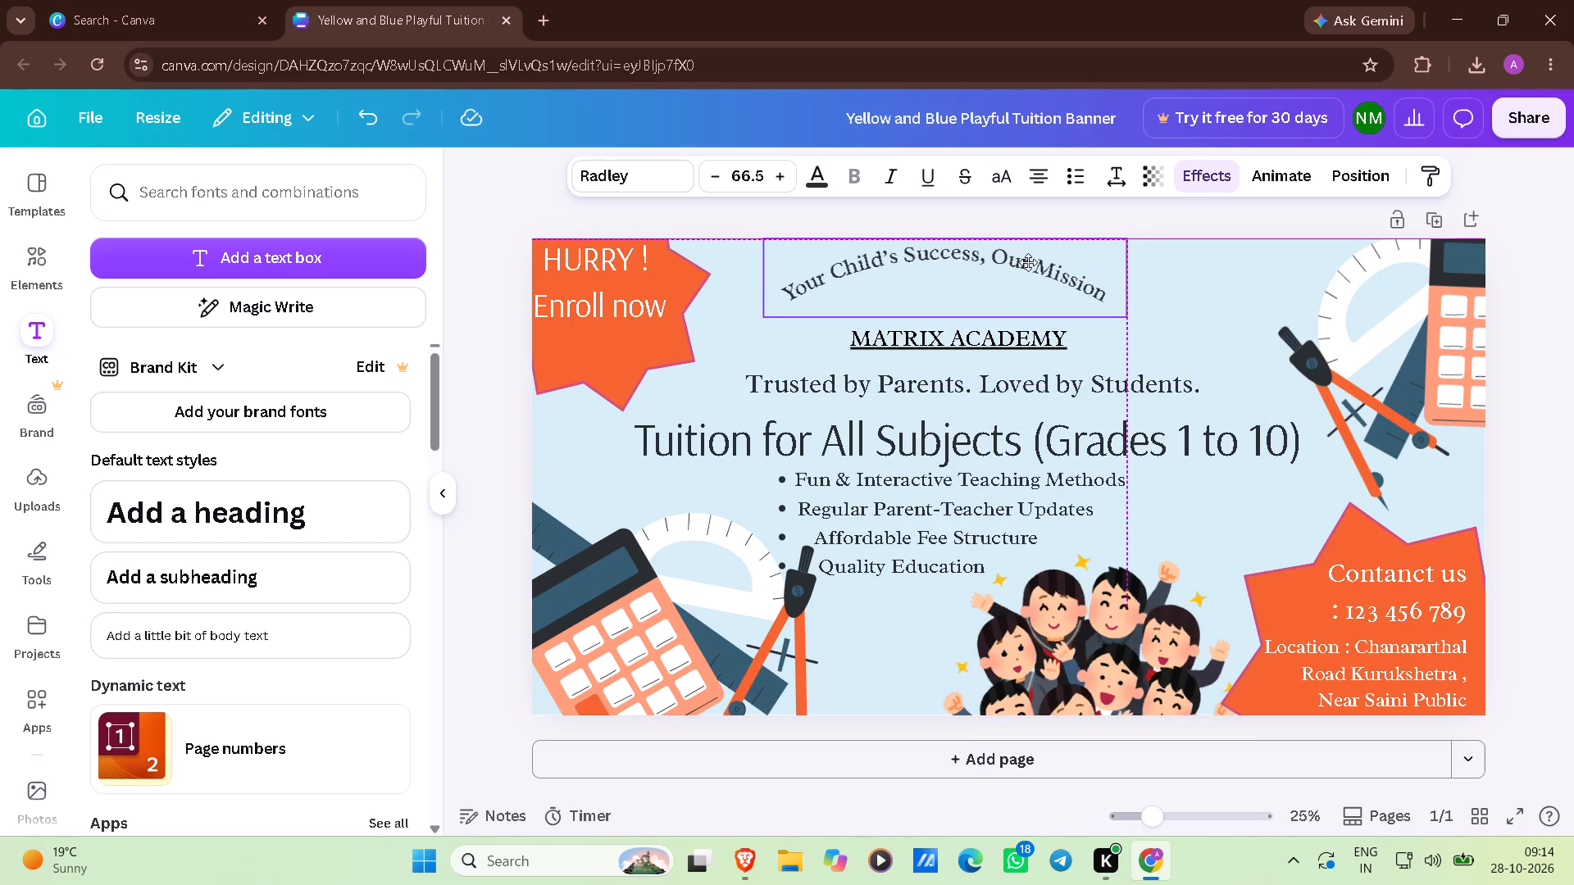
pyautogui.moveTo(1028, 262); pyautogui.dragTo(1029, 262)
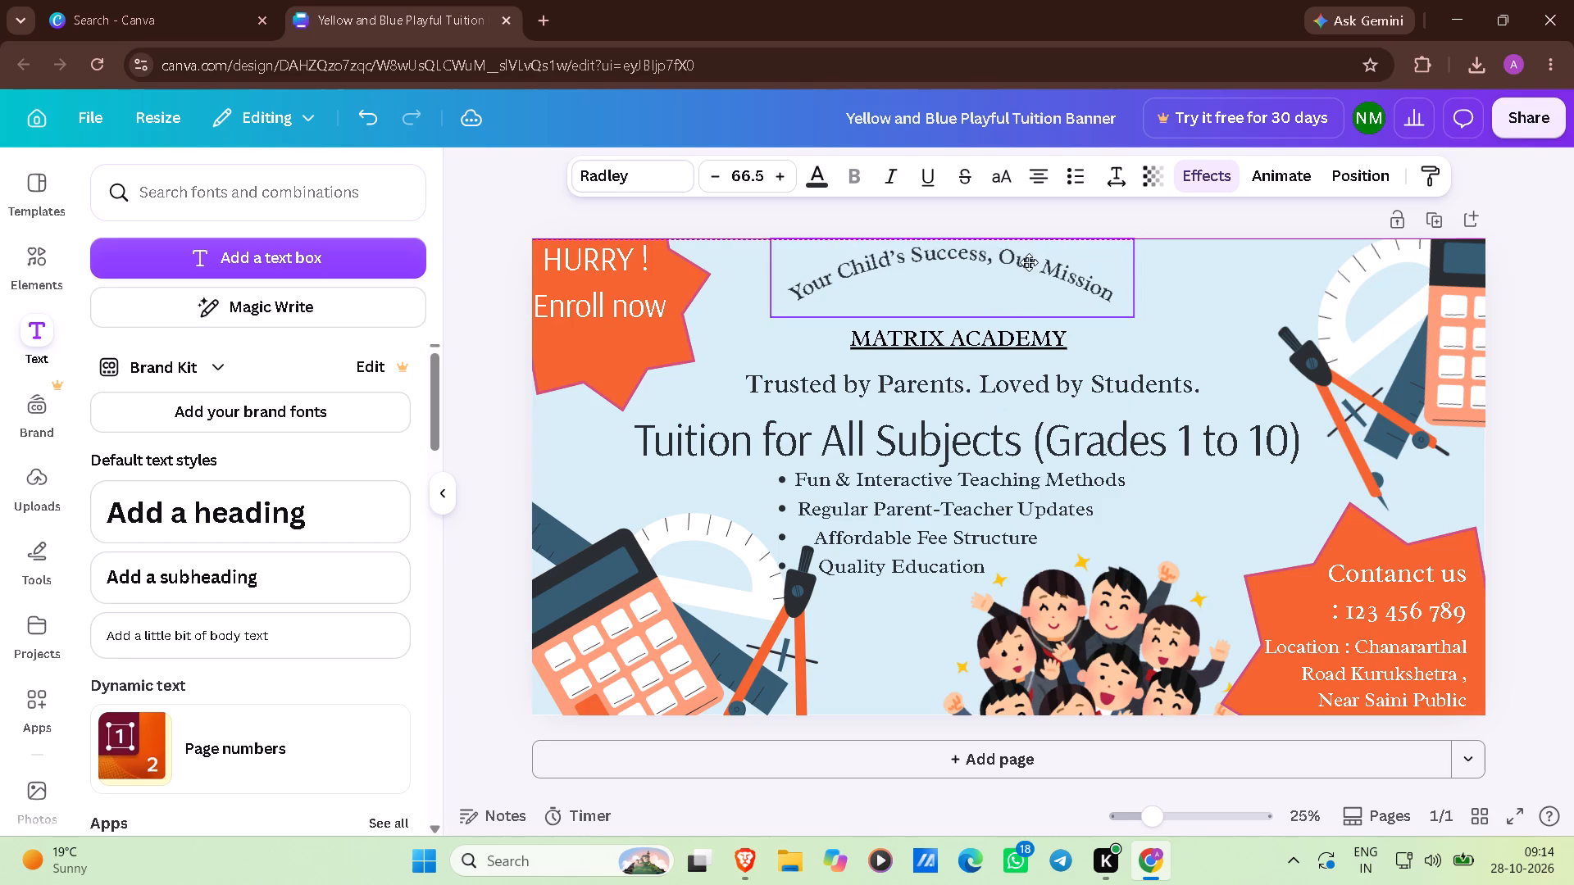
pyautogui.moveTo(1029, 262); pyautogui.dragTo(1030, 262)
pyautogui.click(1264, 294)
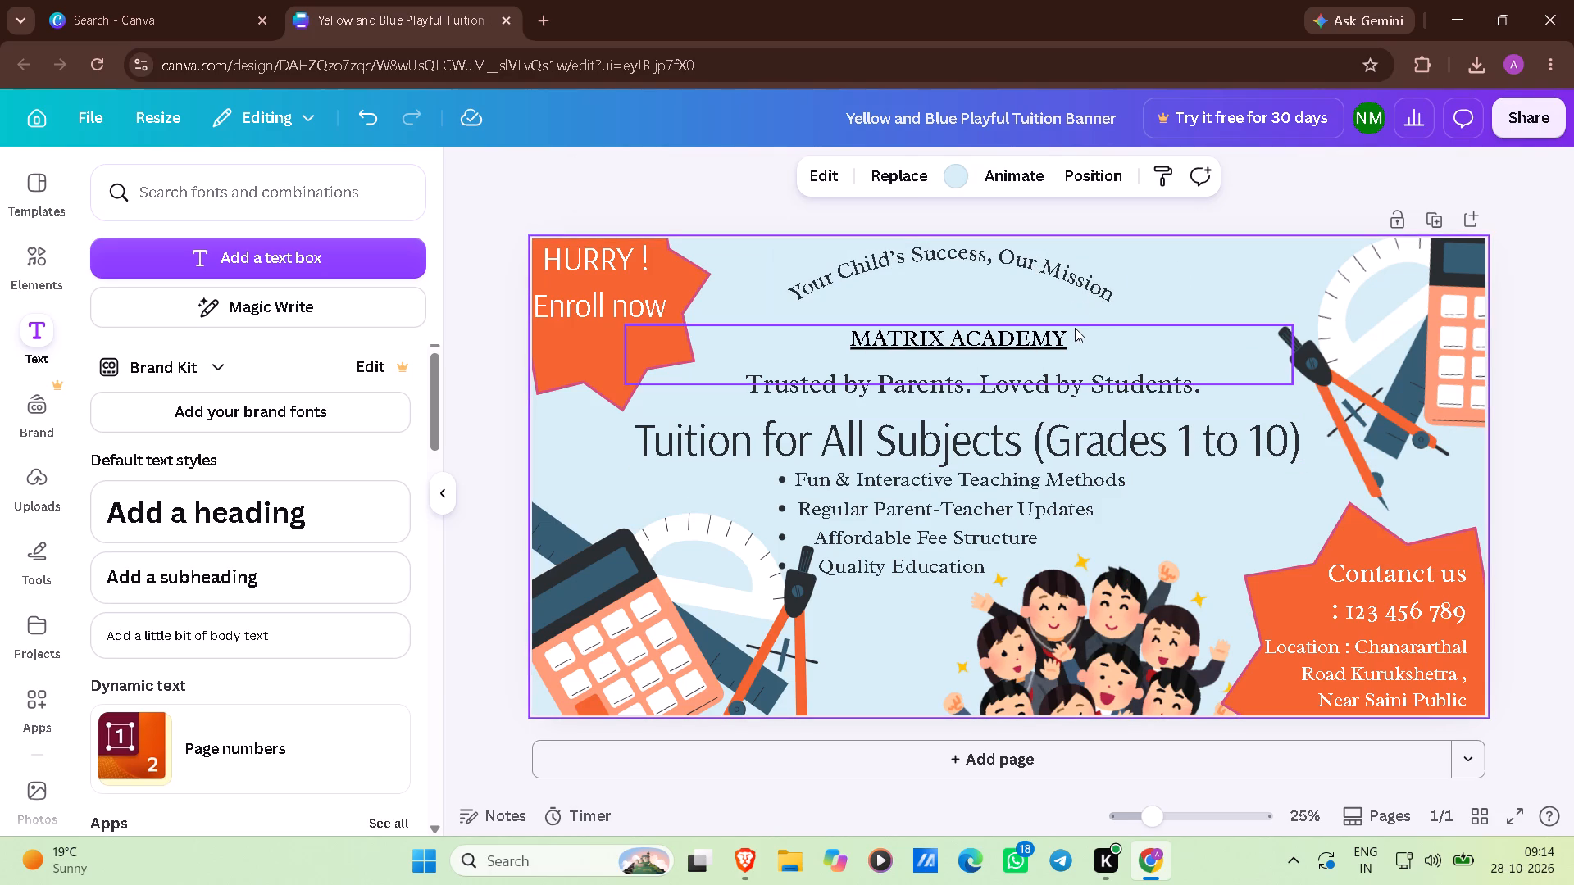
# Nudge the MATRIX ACADEMY text slightly up and left, closer beneath the arched tagline.
pyautogui.moveTo(1075, 328); pyautogui.dragTo(1066, 312)
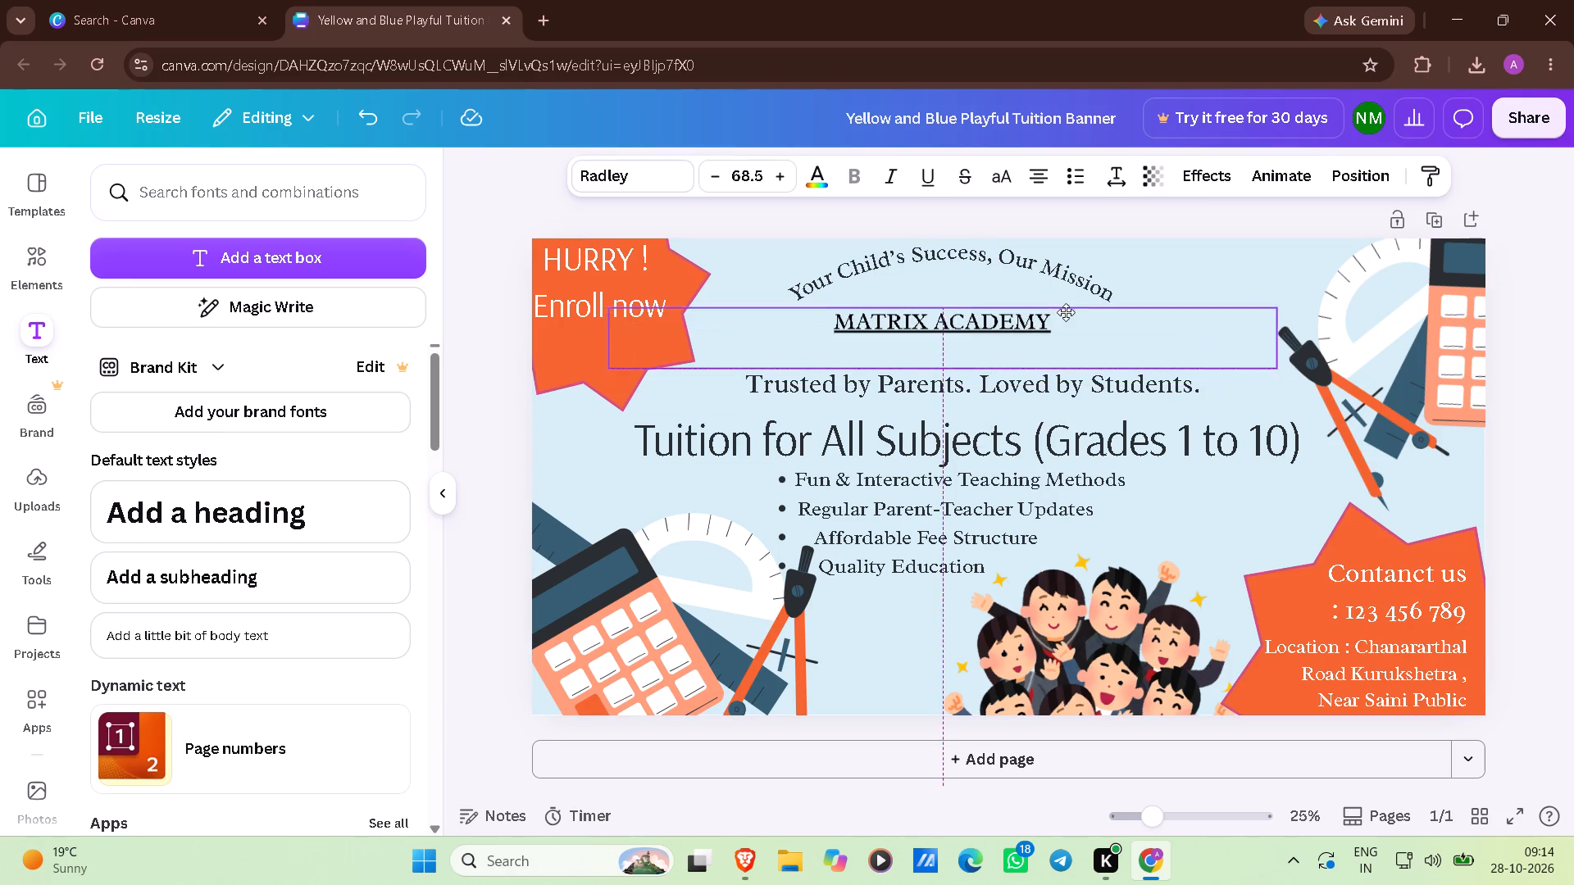
pyautogui.moveTo(1066, 312); pyautogui.dragTo(1052, 317)
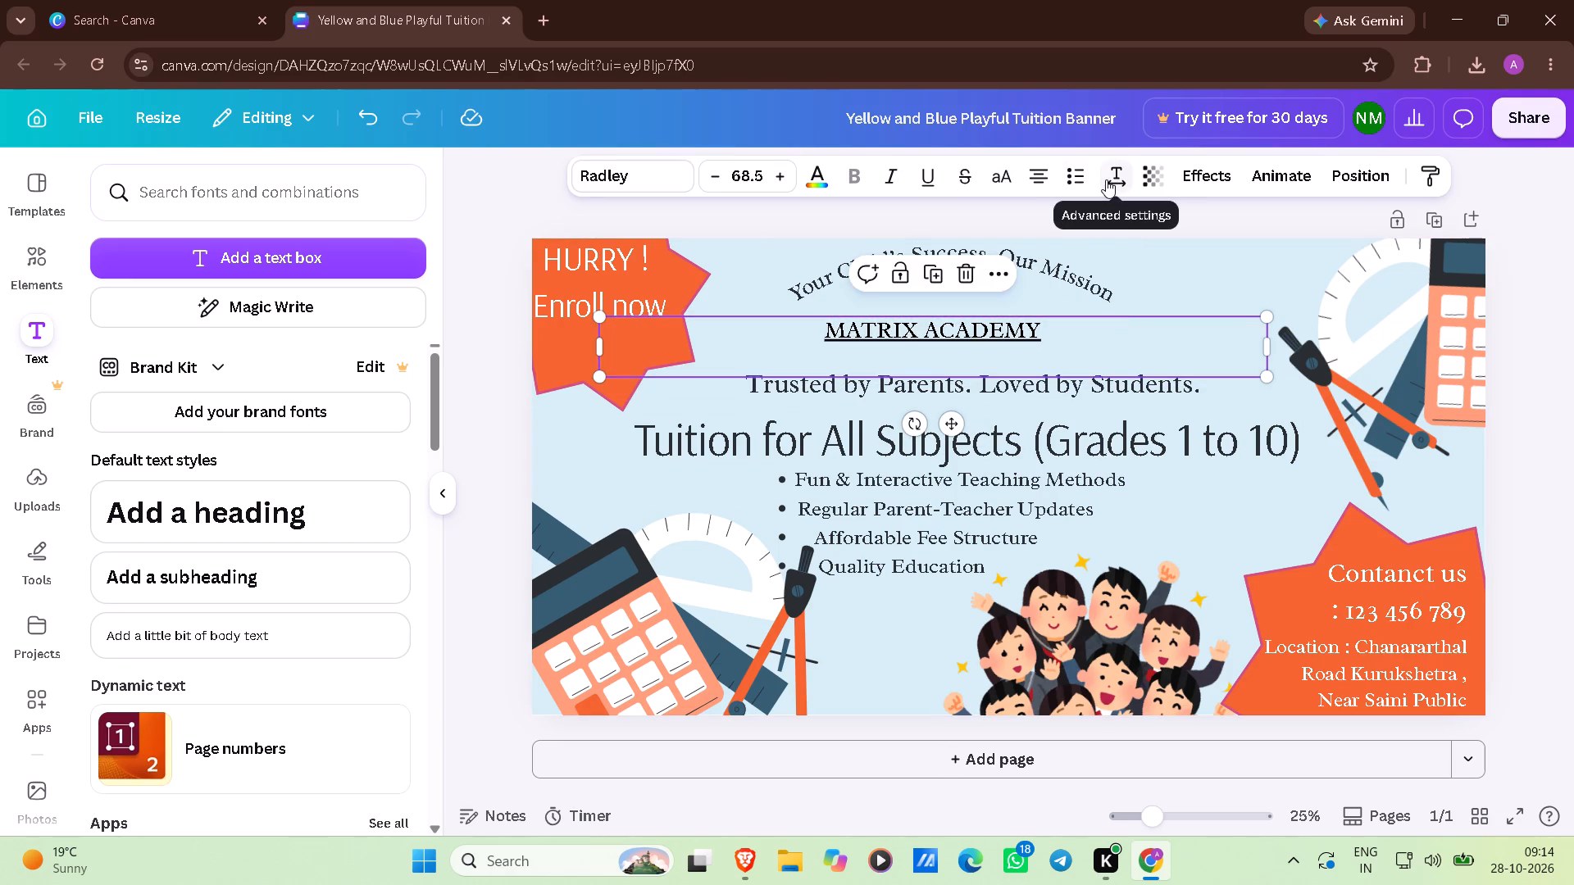
# Set the letter spacing of the whole MATRIX ACADEMY text to -79.
pyautogui.click(1008, 331)
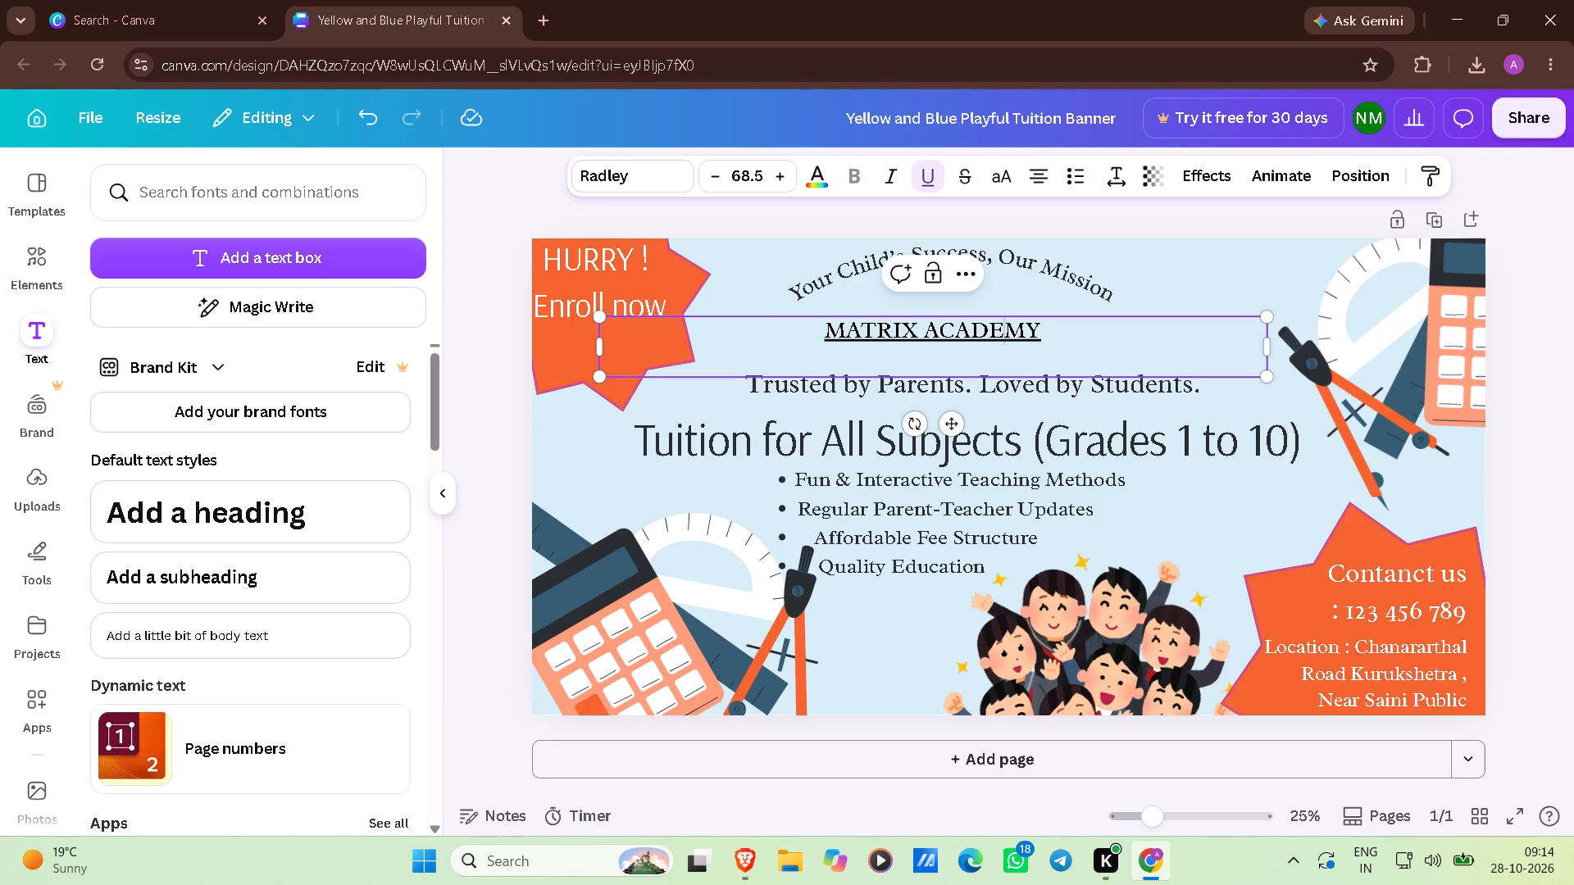
pyautogui.moveTo(1052, 331); pyautogui.dragTo(914, 329)
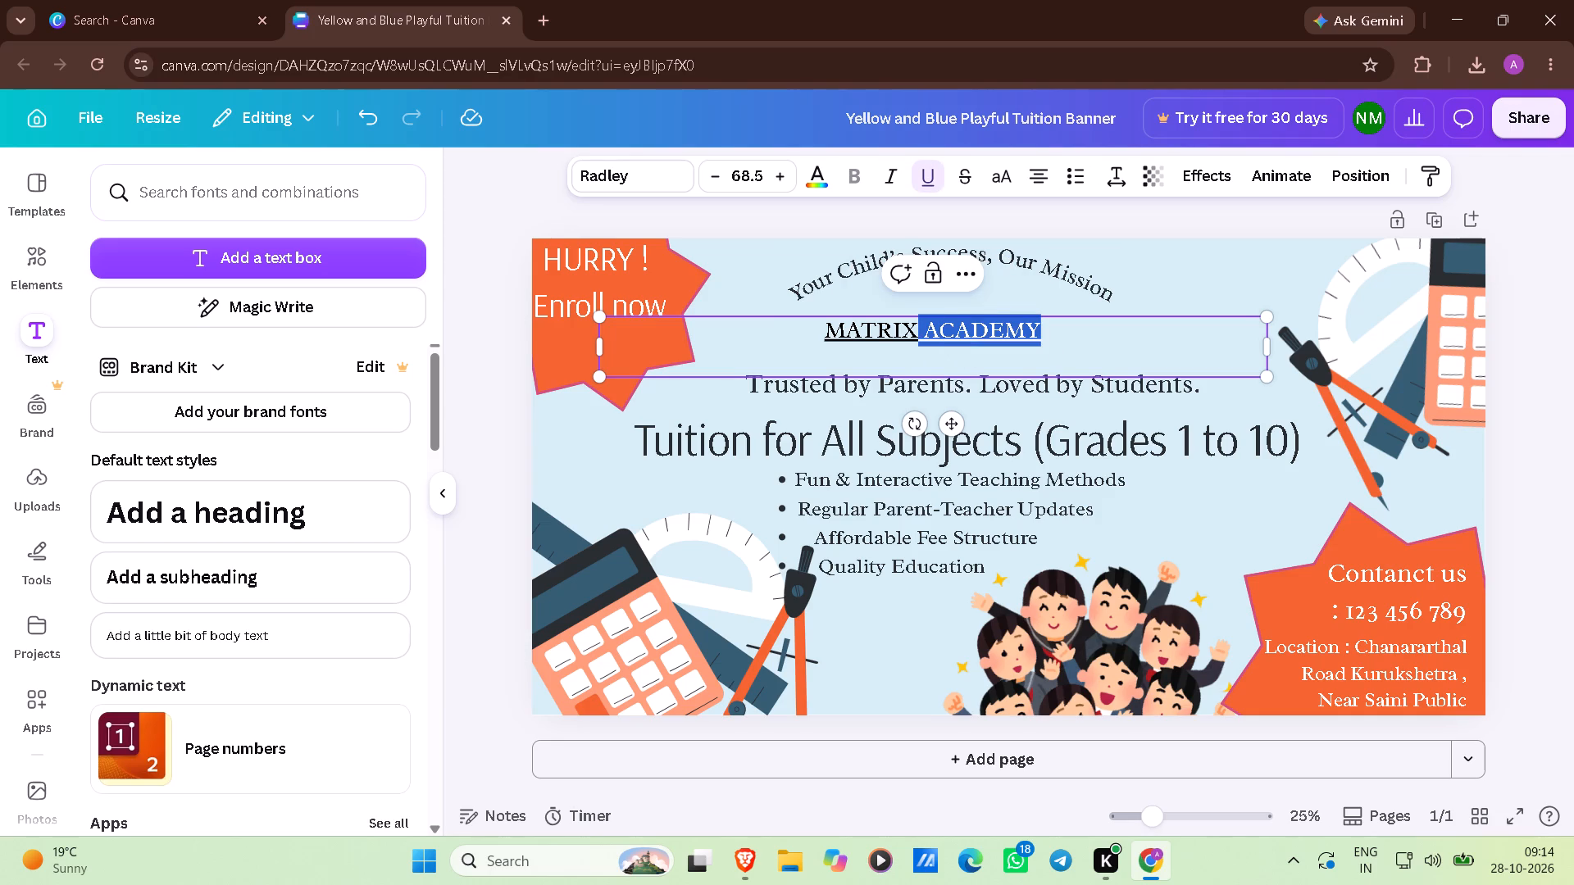
pyautogui.moveTo(914, 329); pyautogui.dragTo(821, 328)
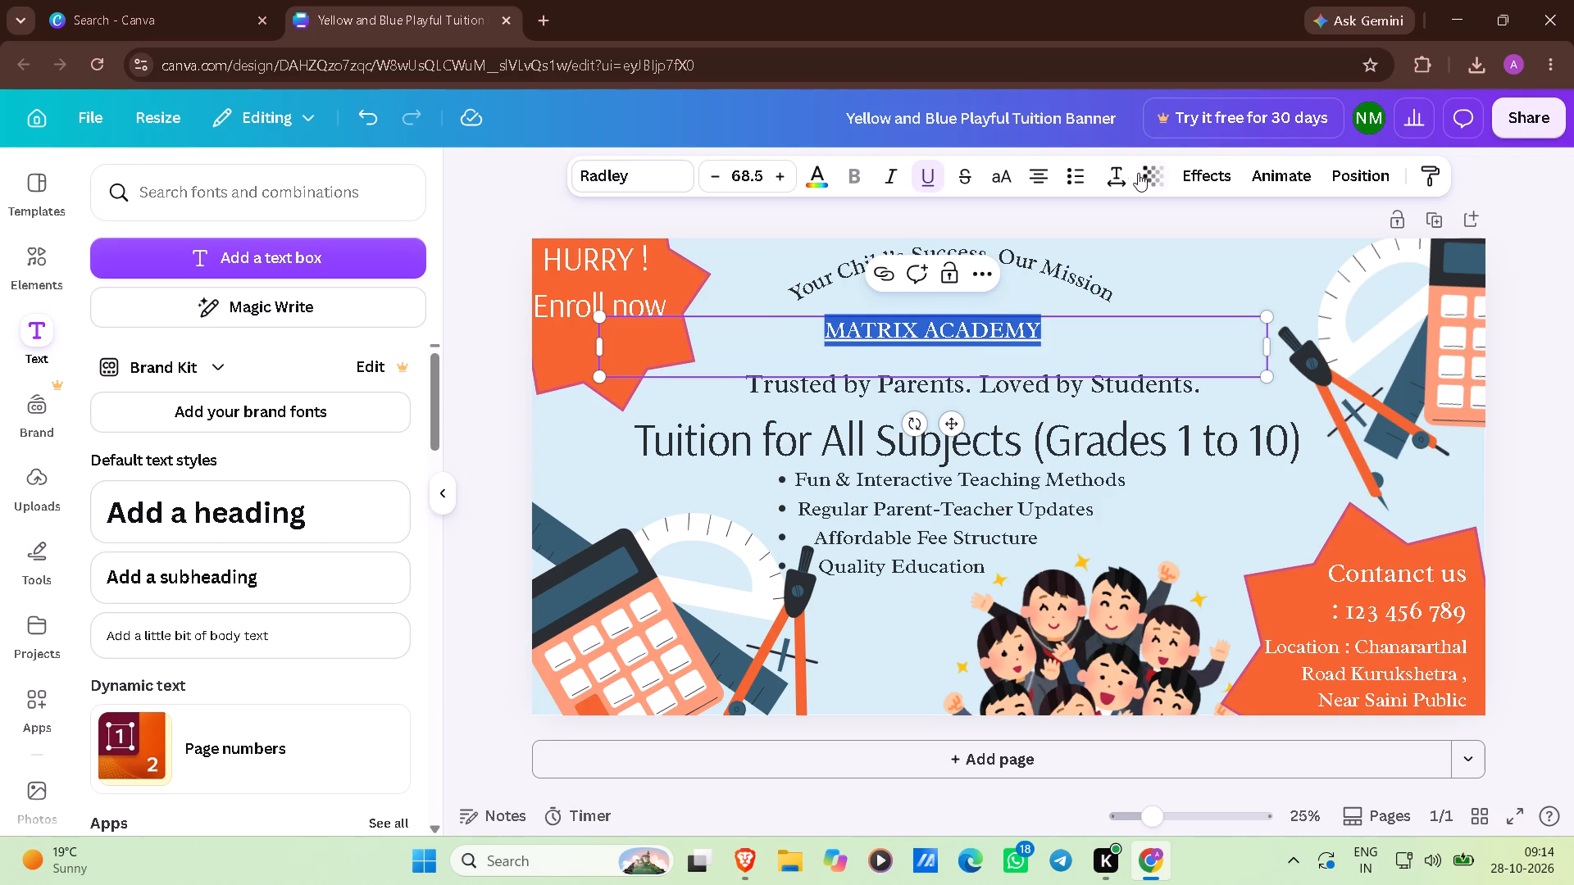
pyautogui.click(1123, 181)
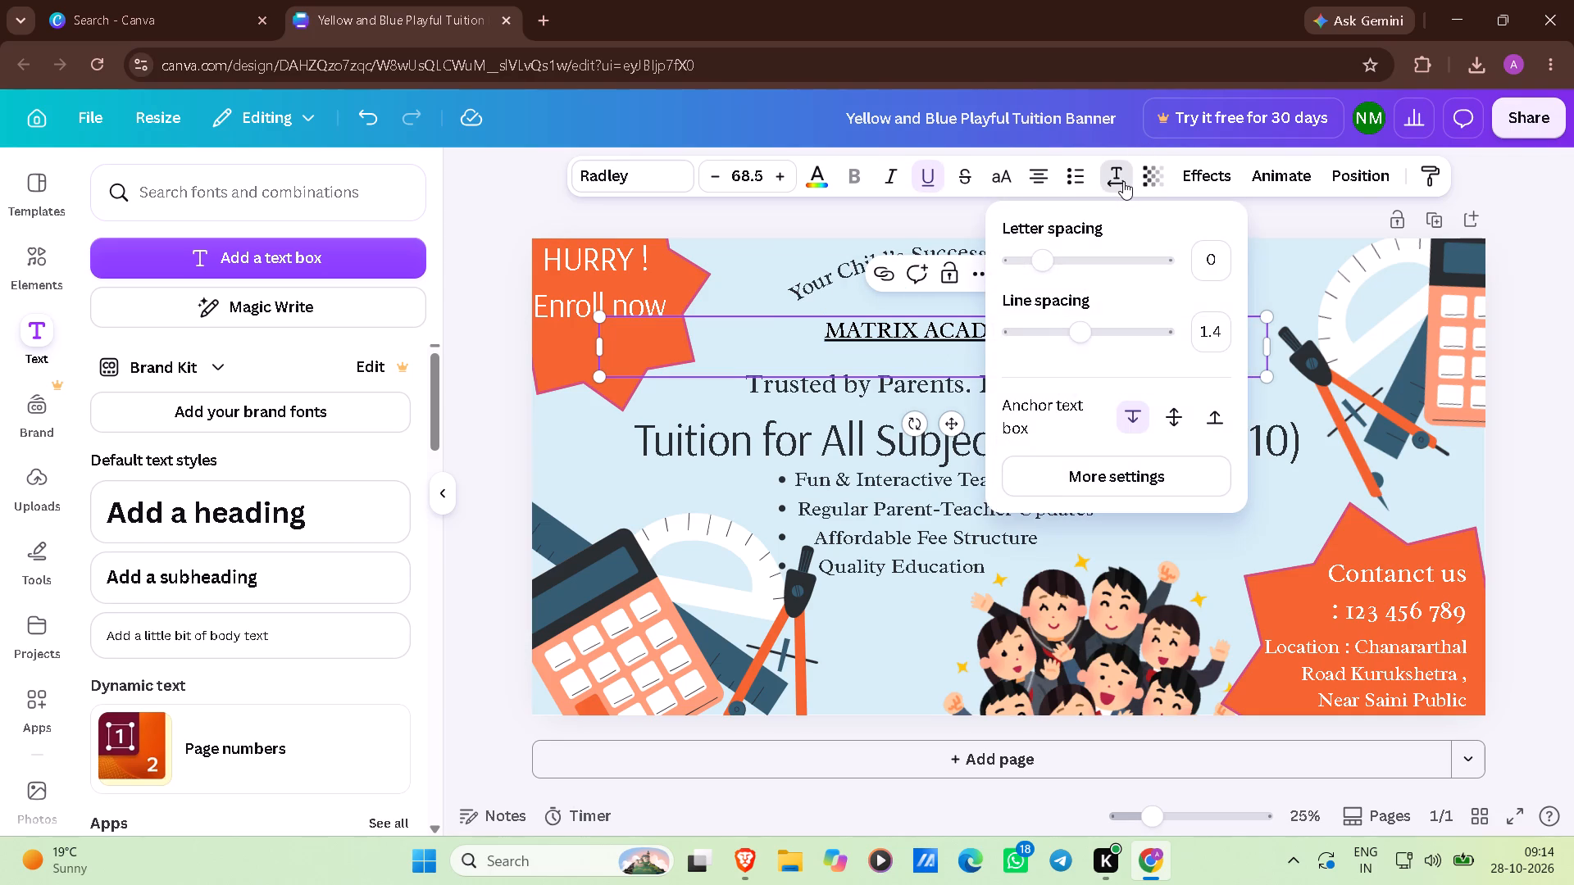
pyautogui.moveTo(1045, 265); pyautogui.dragTo(1050, 275)
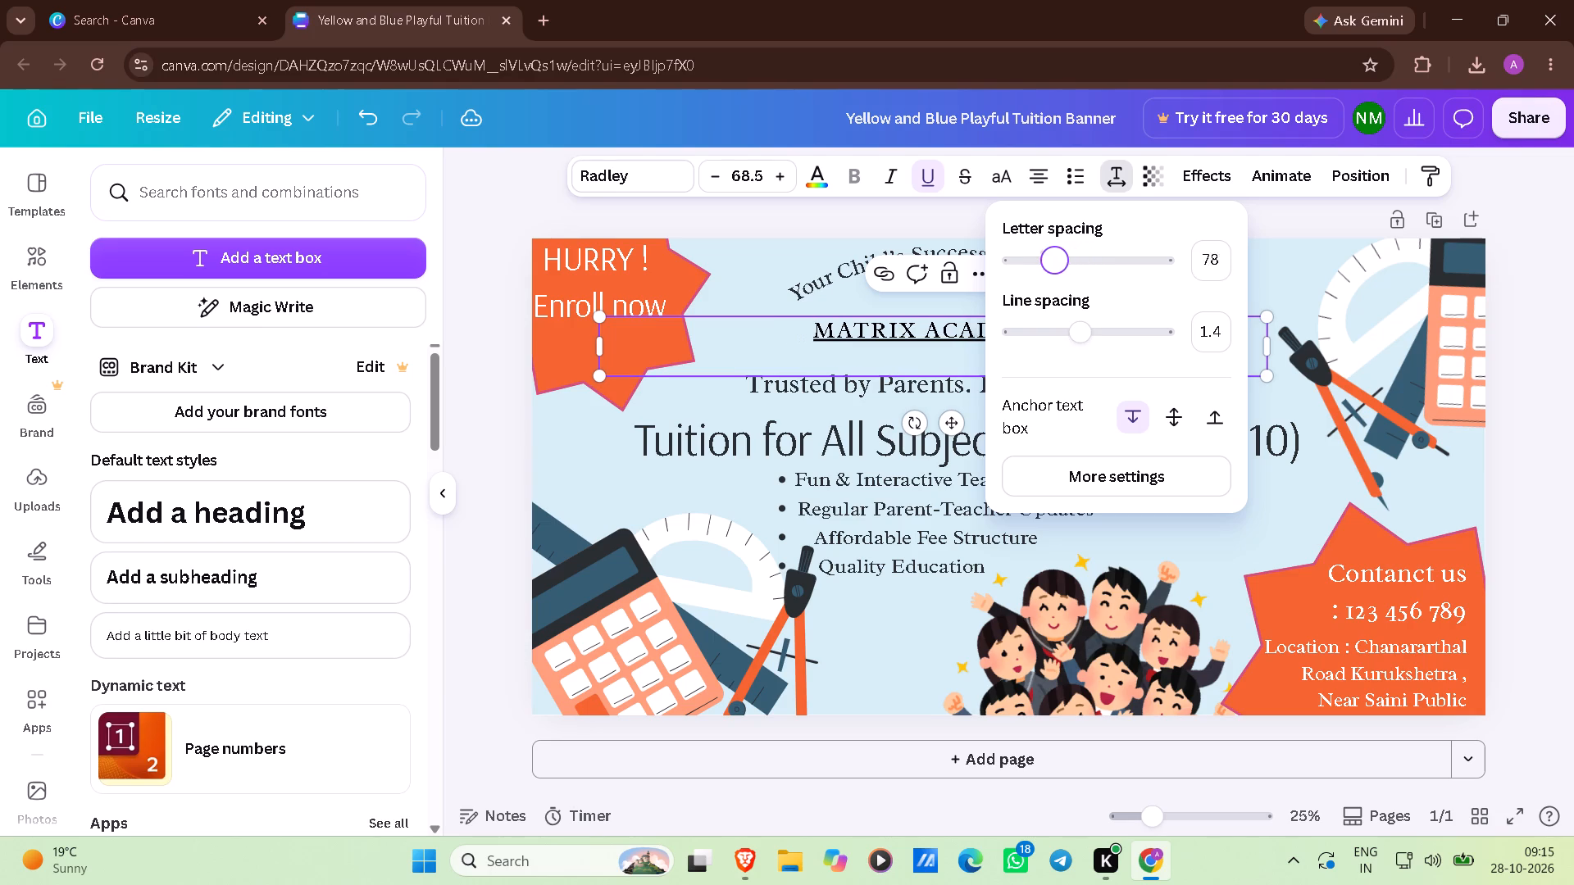
pyautogui.moveTo(1050, 275); pyautogui.dragTo(1016, 281)
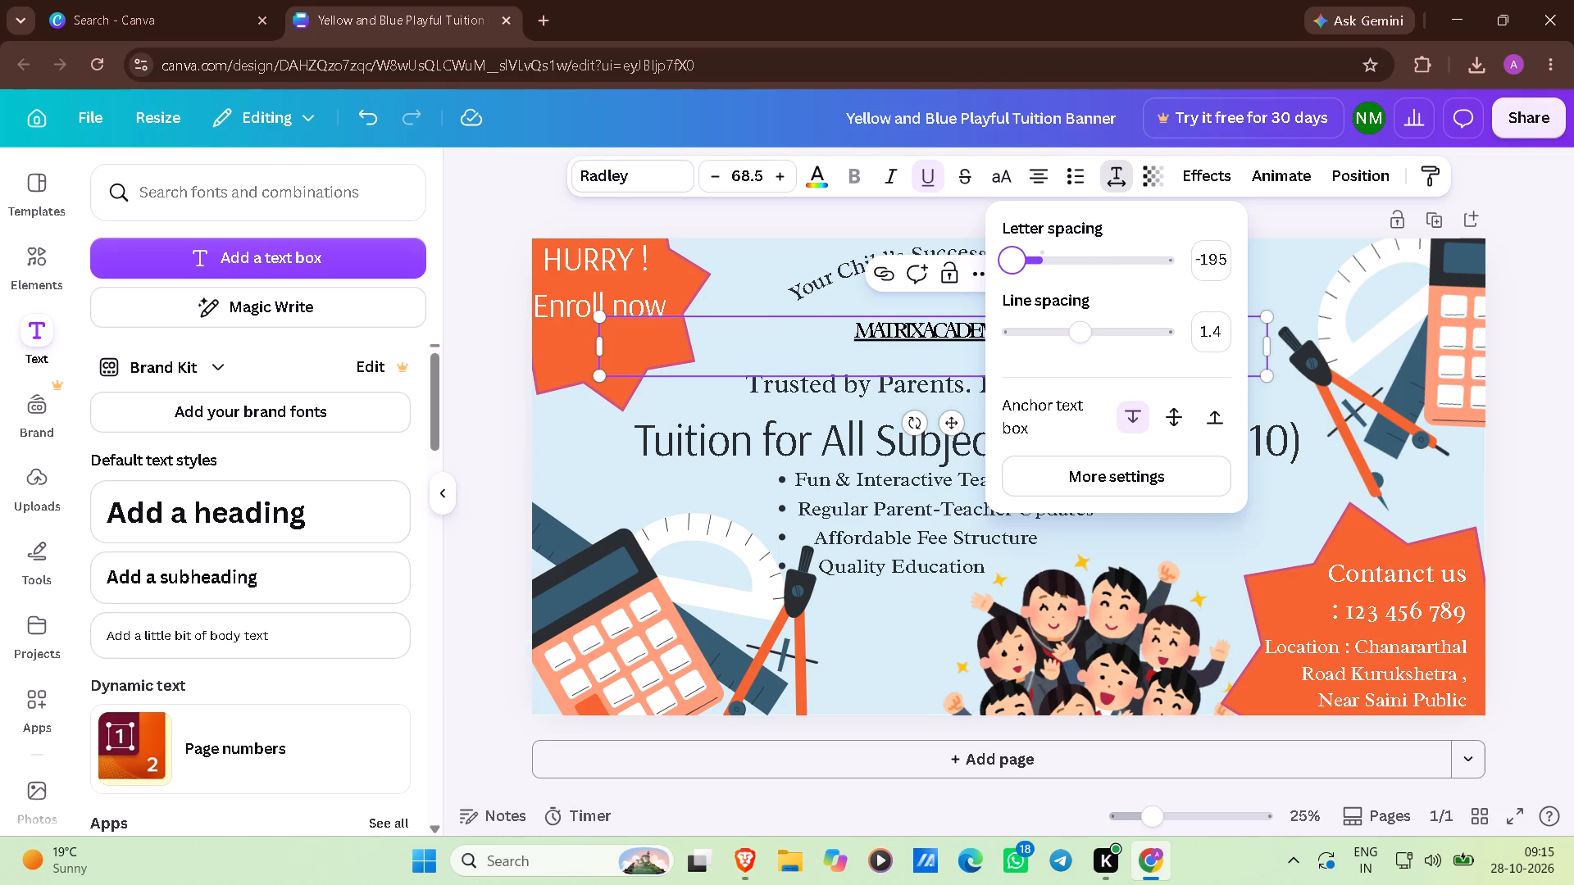
pyautogui.moveTo(1016, 281); pyautogui.dragTo(1030, 275)
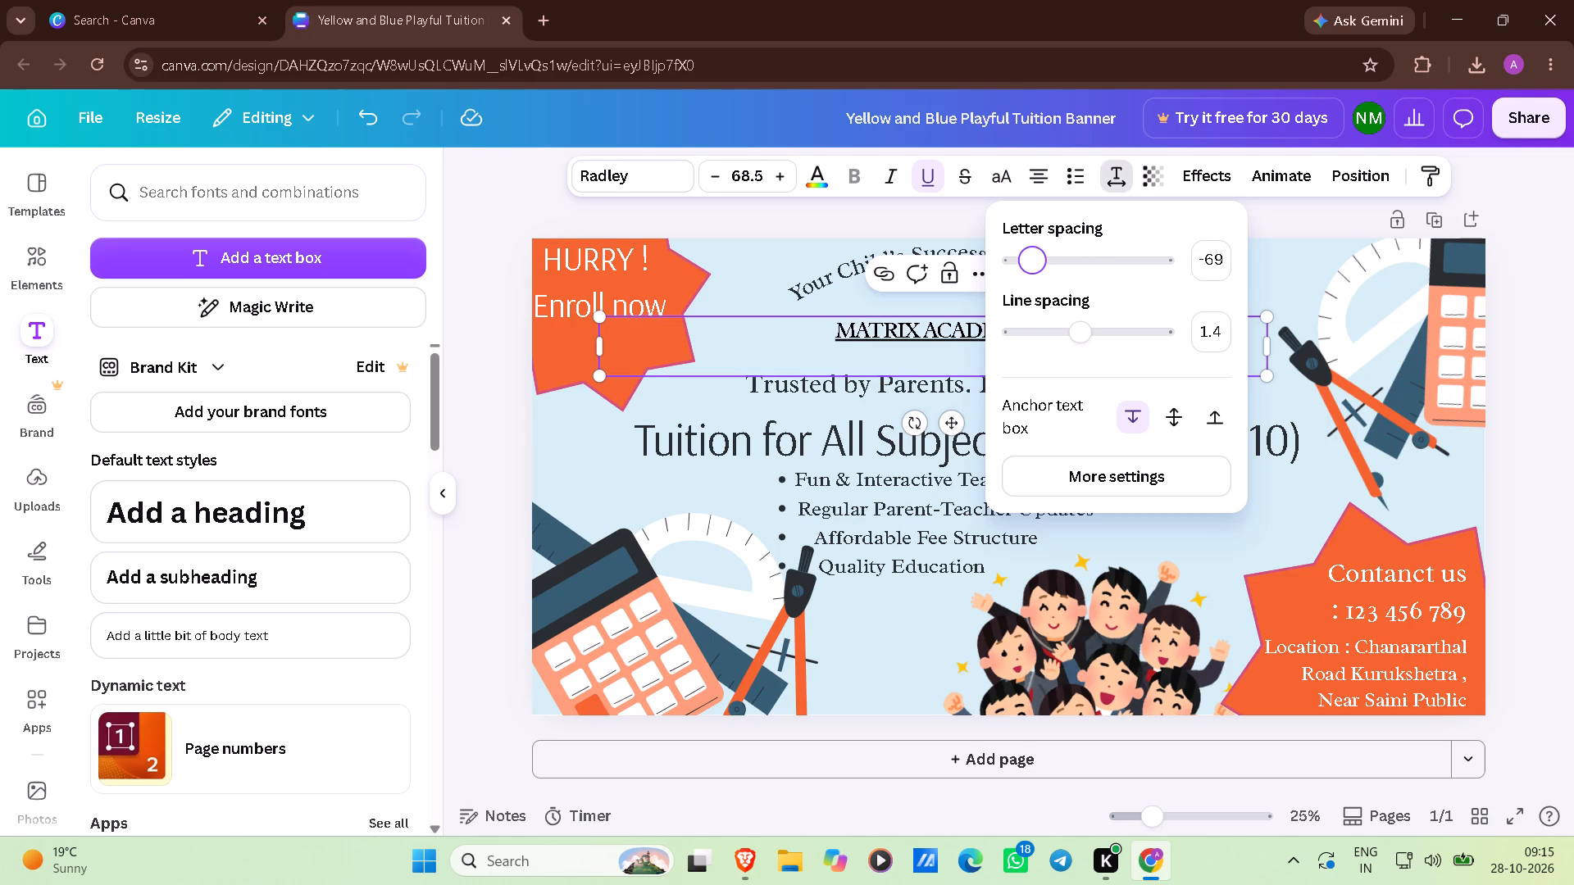
pyautogui.moveTo(1030, 275); pyautogui.dragTo(1029, 275)
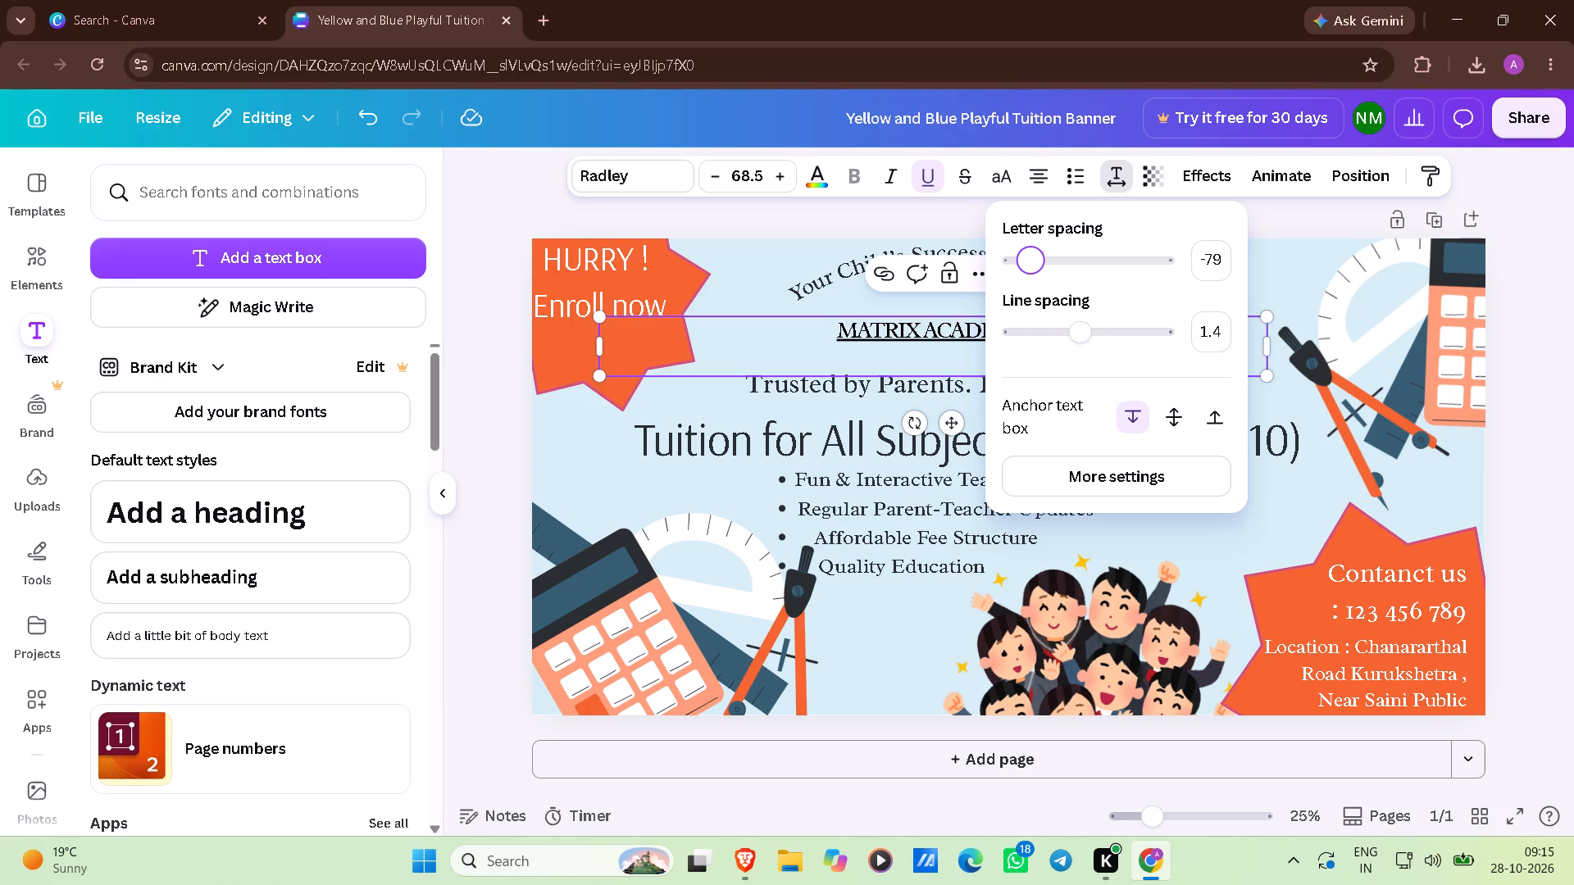
# Widen the gap between the words MATRIX and ACADEMY with two extra spaces.
pyautogui.click(923, 336)
pyautogui.press('space')
pyautogui.press('space')
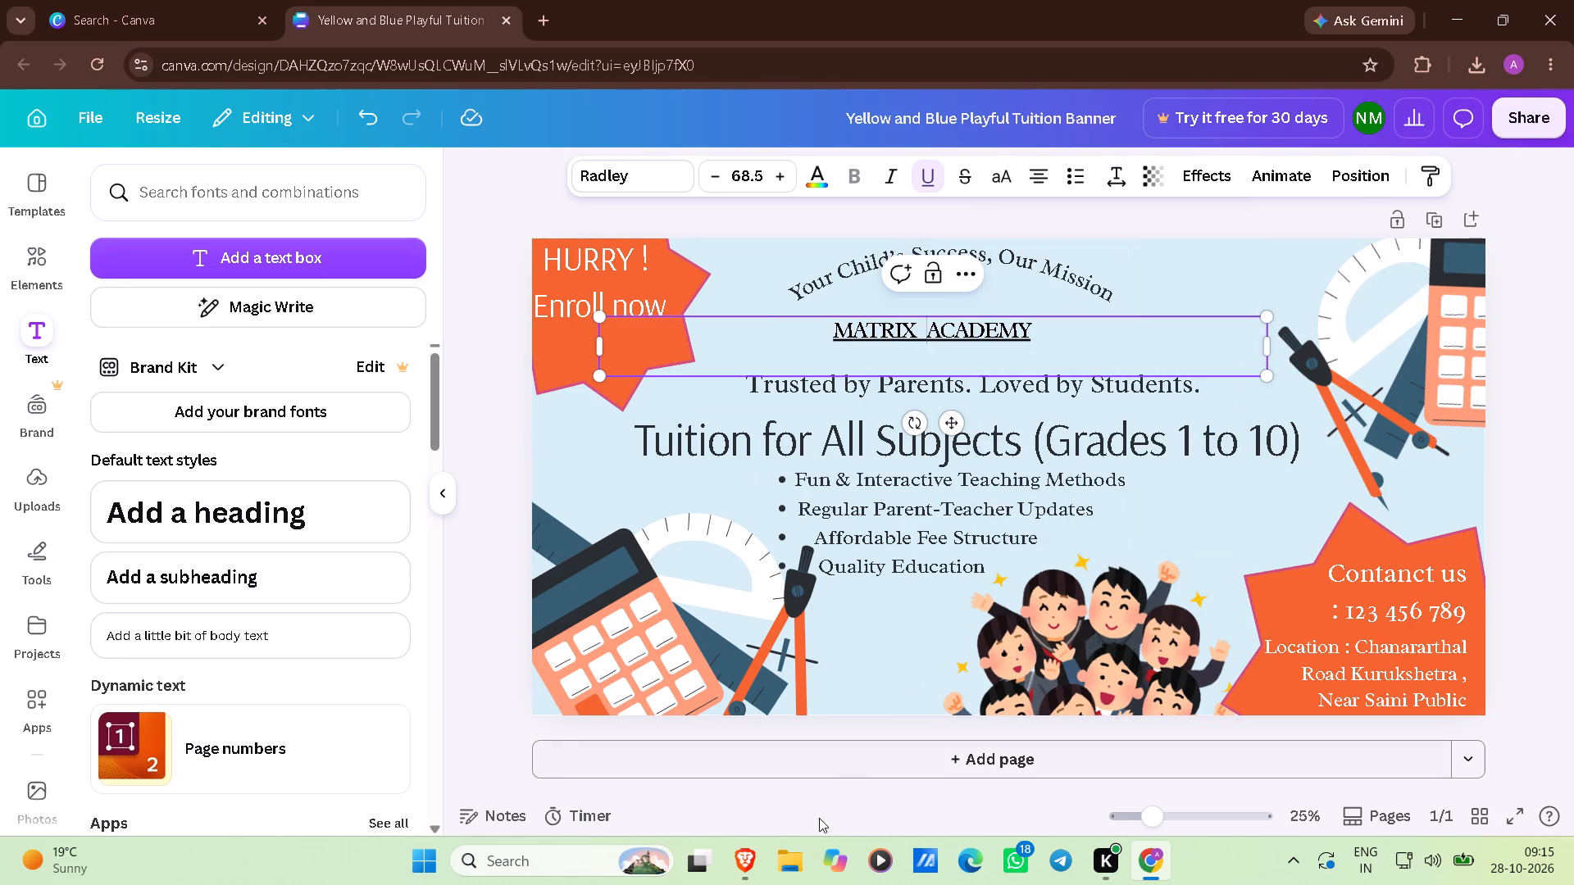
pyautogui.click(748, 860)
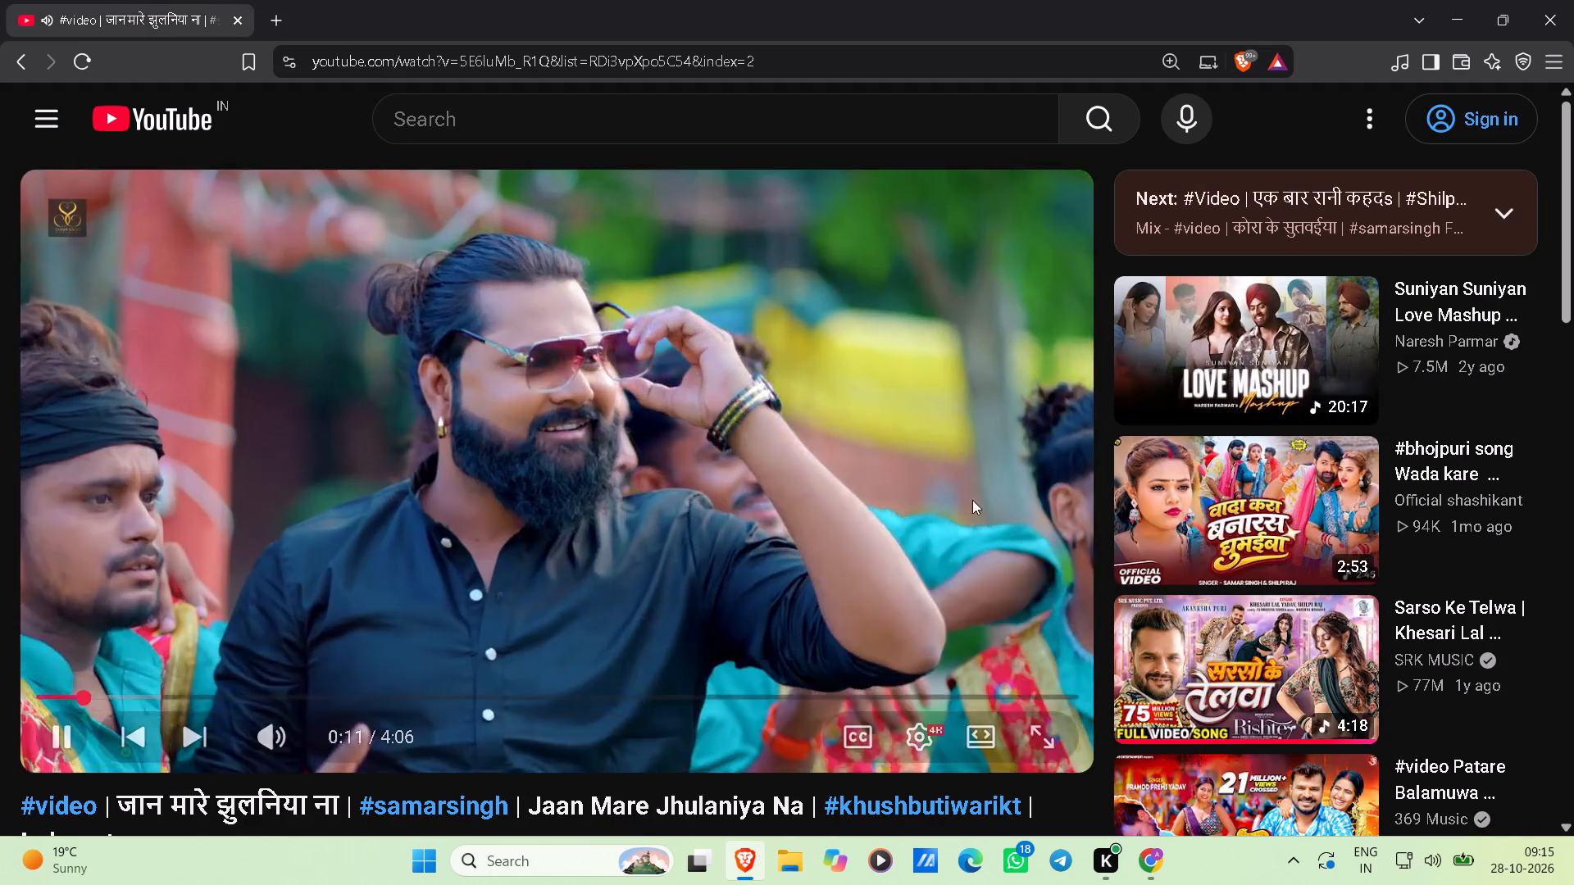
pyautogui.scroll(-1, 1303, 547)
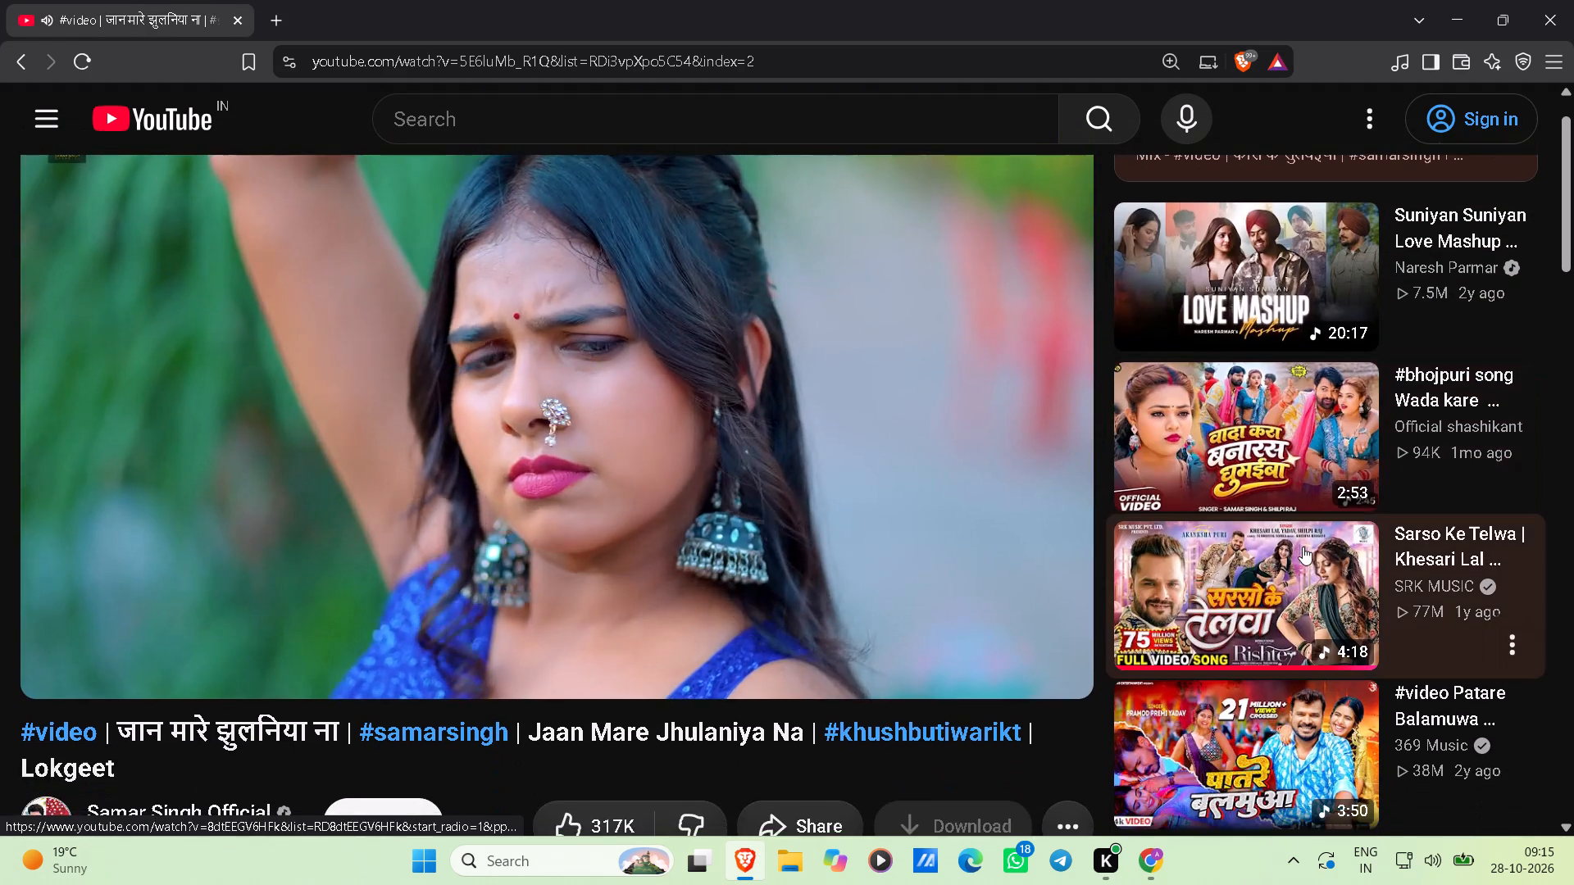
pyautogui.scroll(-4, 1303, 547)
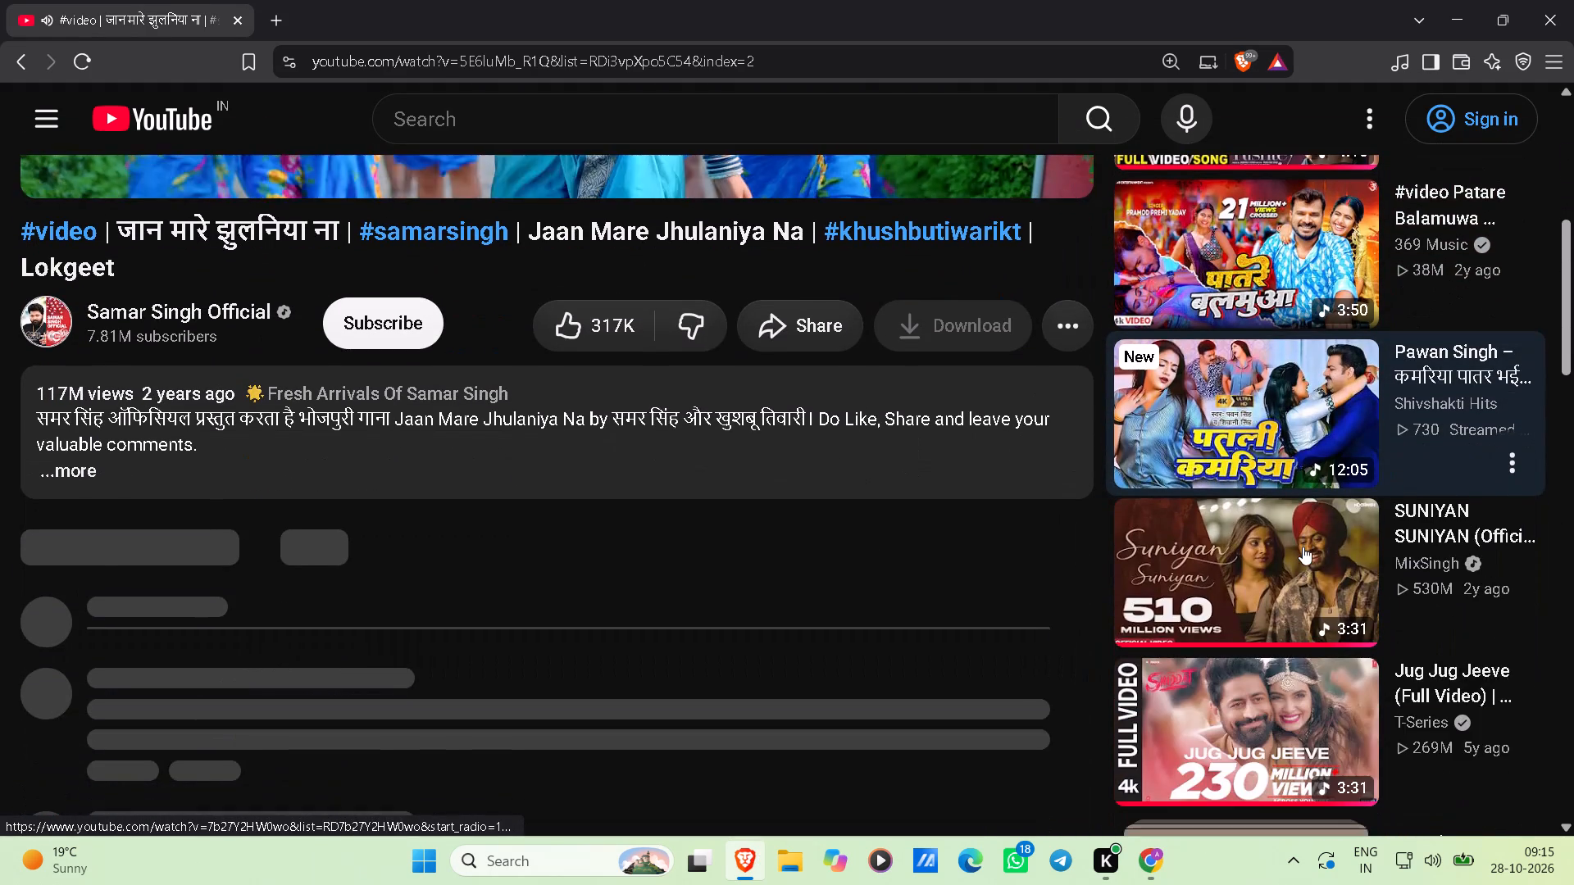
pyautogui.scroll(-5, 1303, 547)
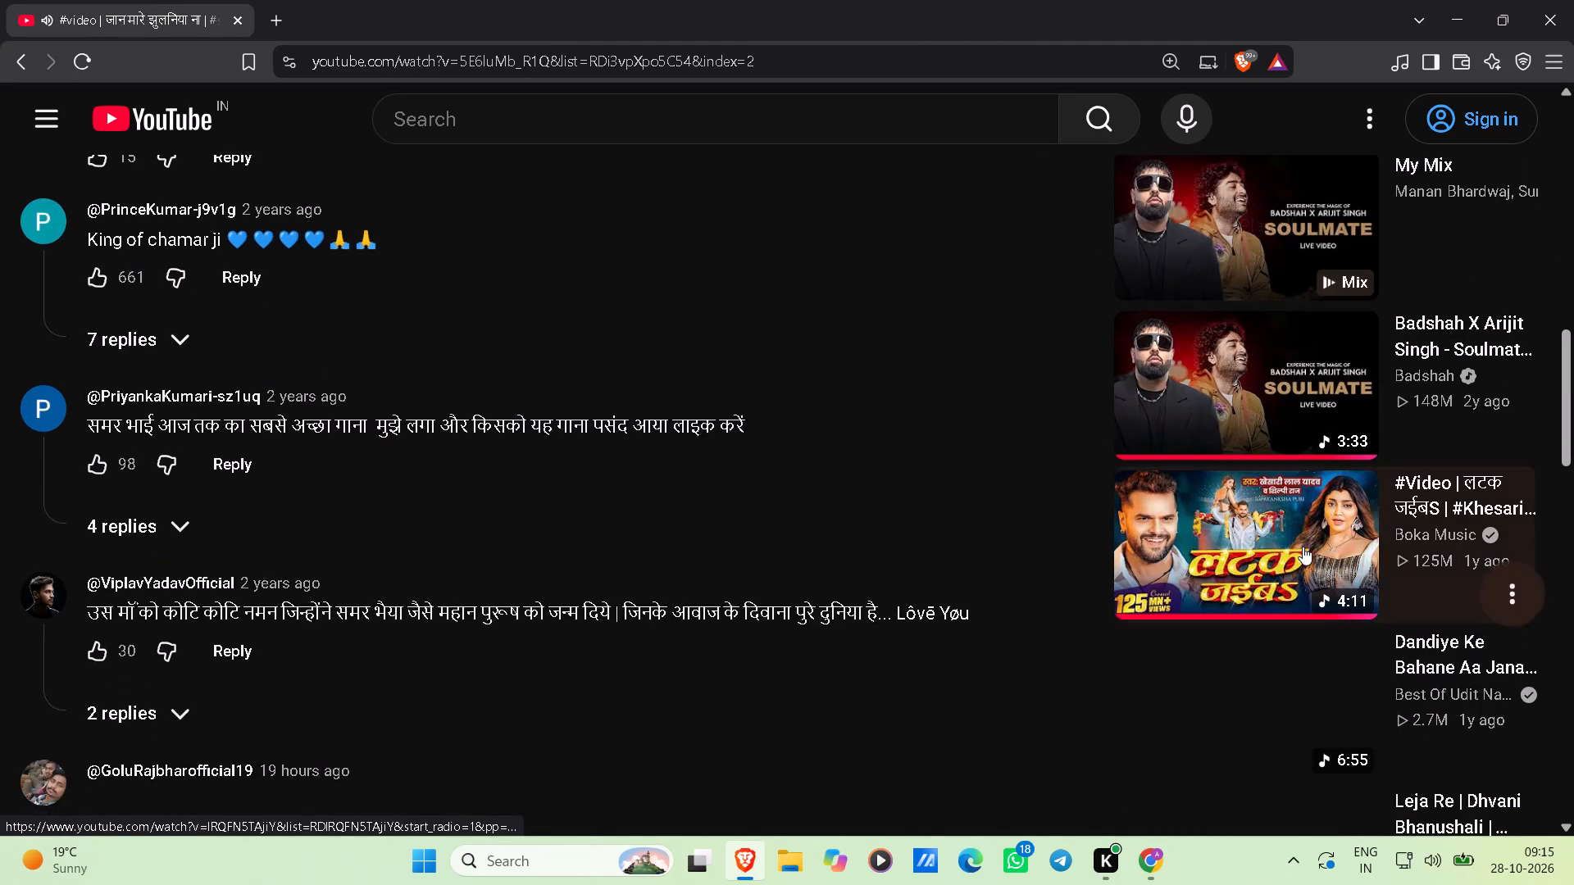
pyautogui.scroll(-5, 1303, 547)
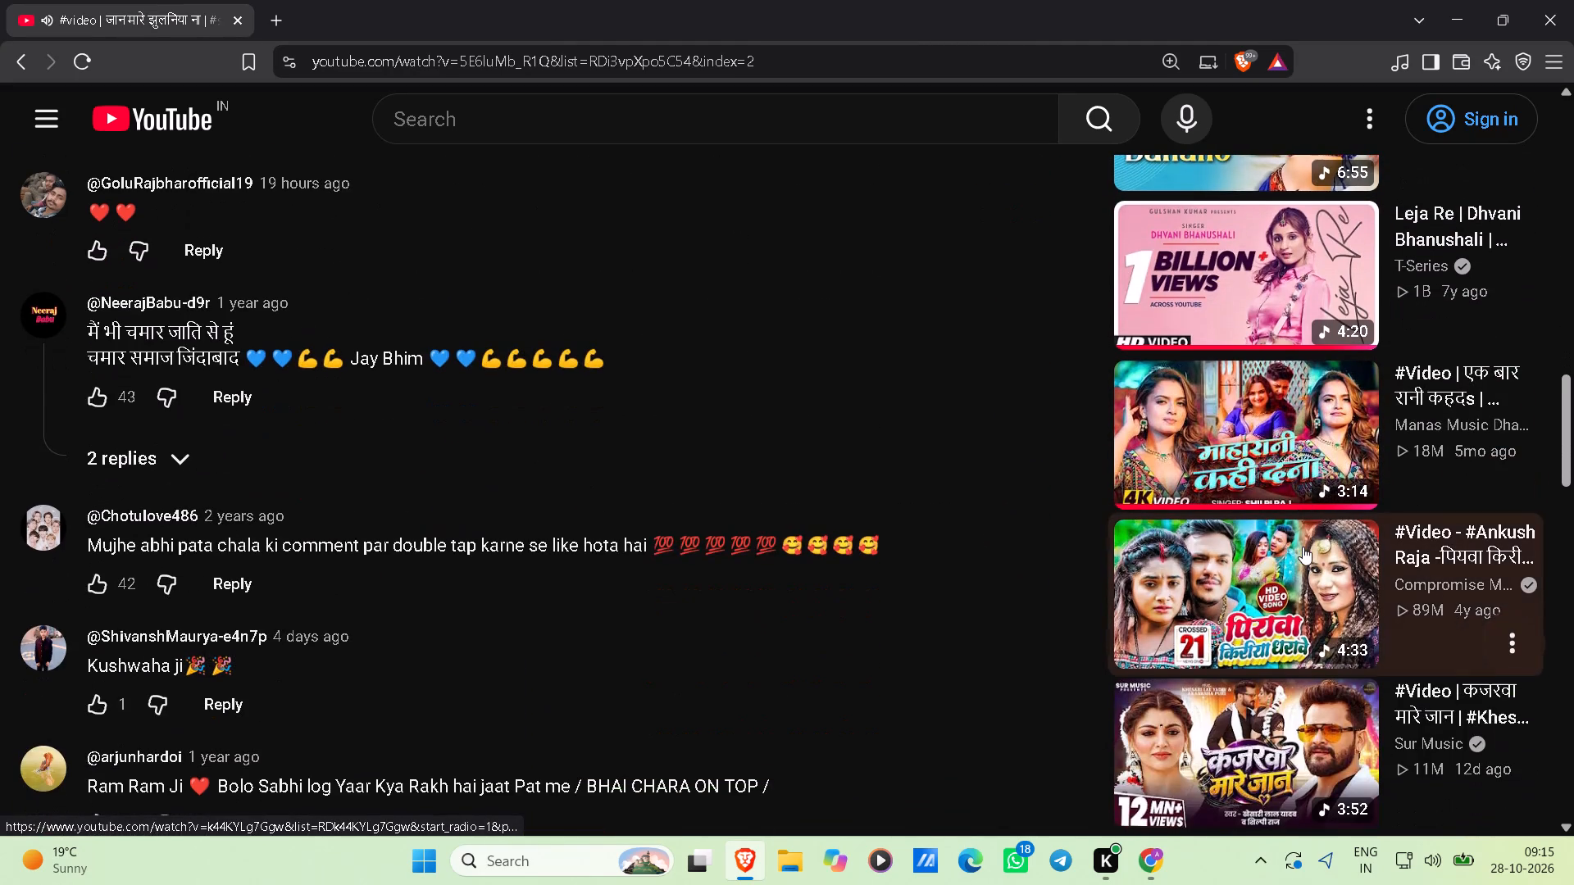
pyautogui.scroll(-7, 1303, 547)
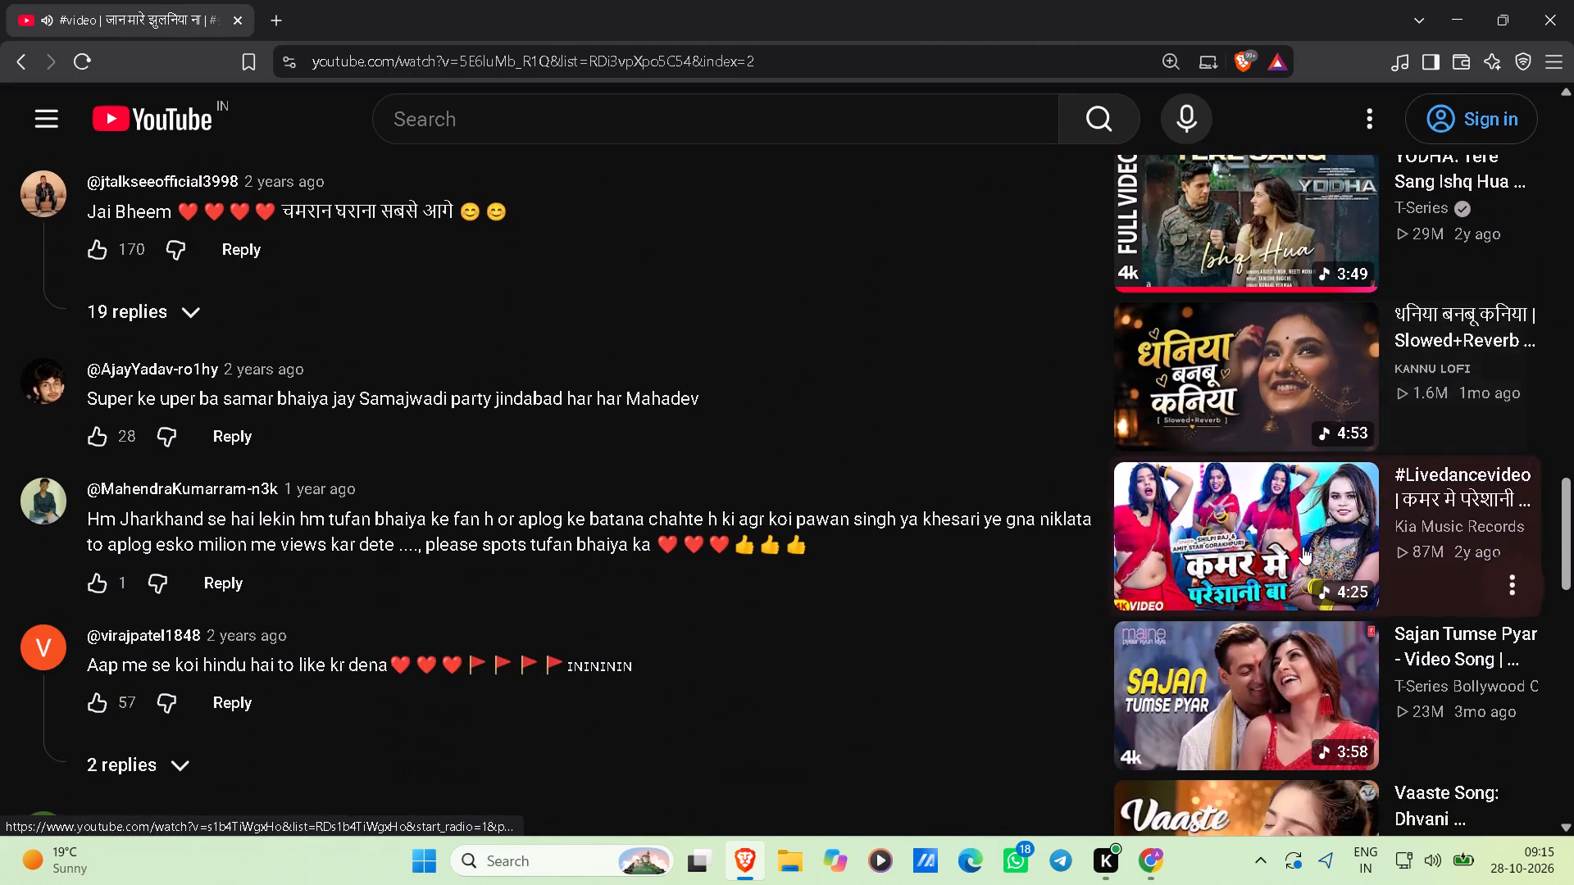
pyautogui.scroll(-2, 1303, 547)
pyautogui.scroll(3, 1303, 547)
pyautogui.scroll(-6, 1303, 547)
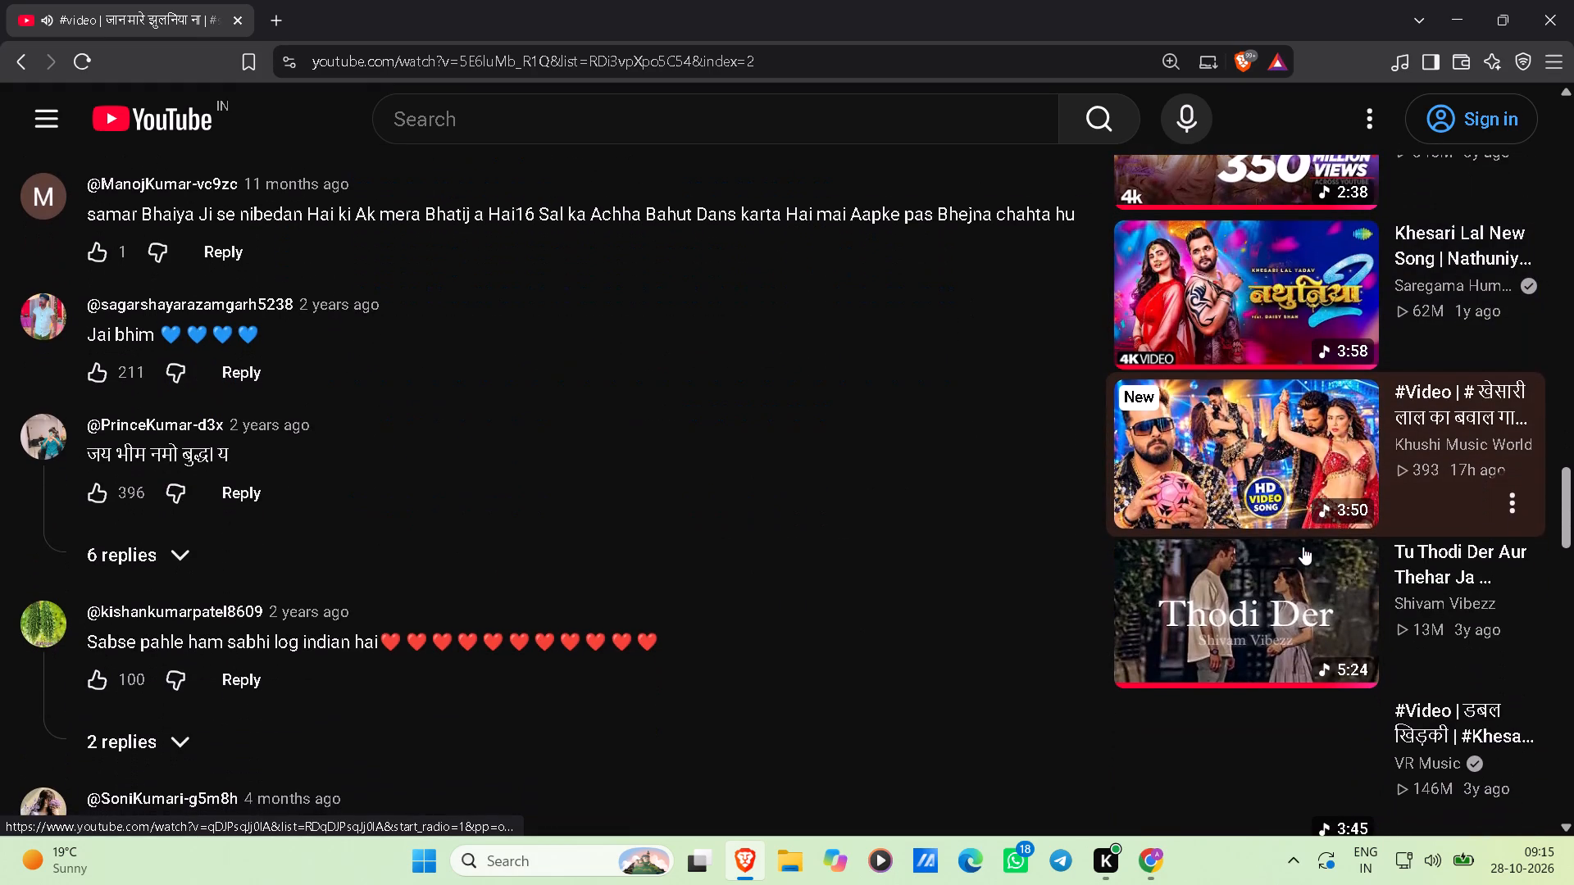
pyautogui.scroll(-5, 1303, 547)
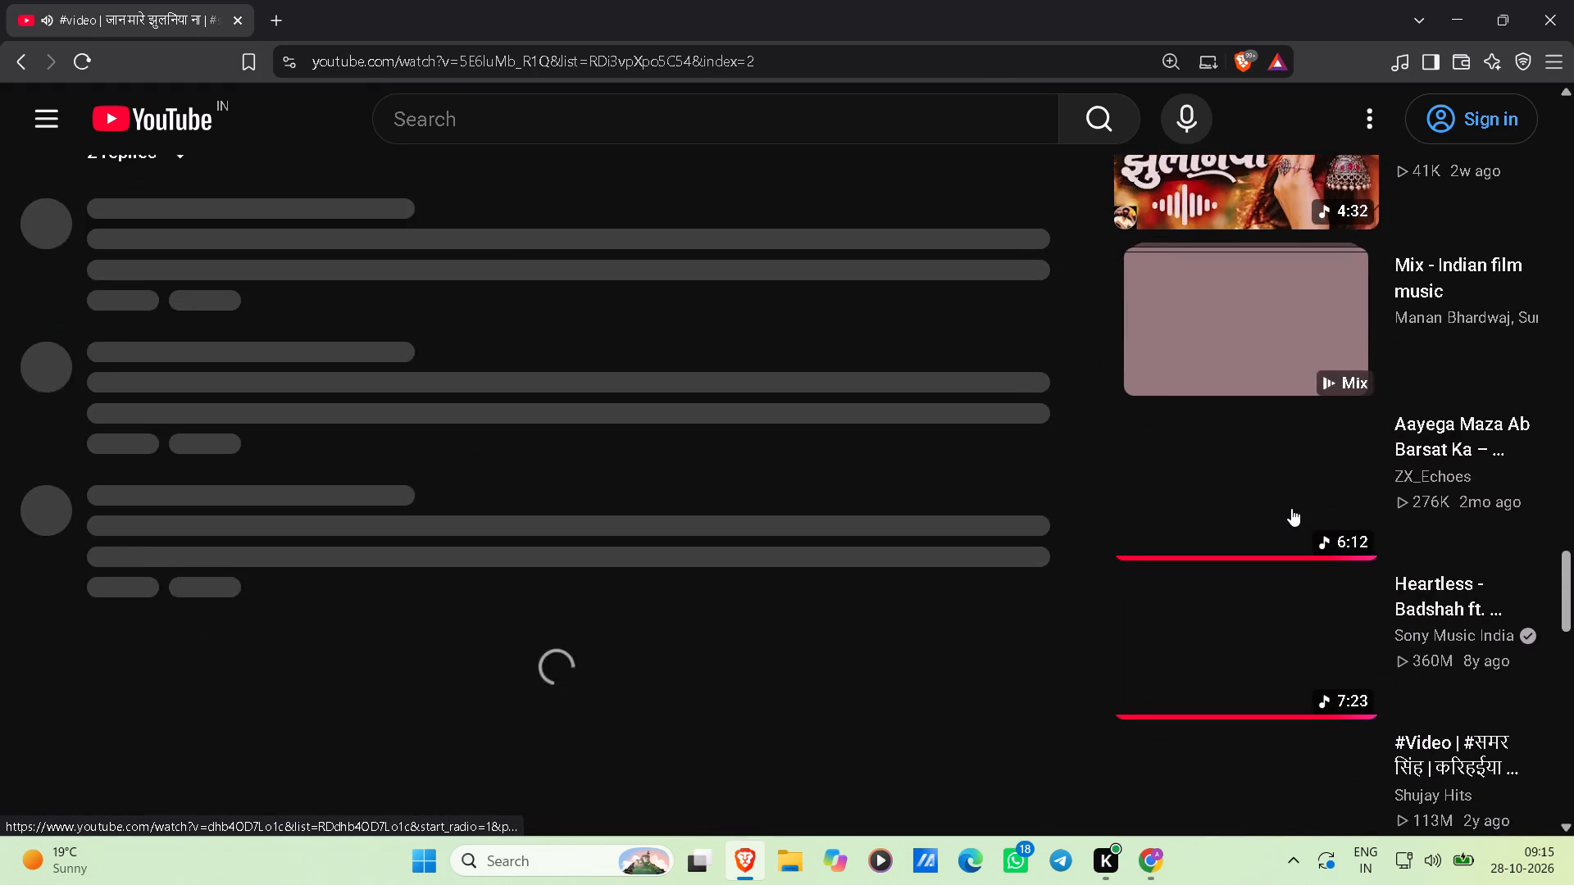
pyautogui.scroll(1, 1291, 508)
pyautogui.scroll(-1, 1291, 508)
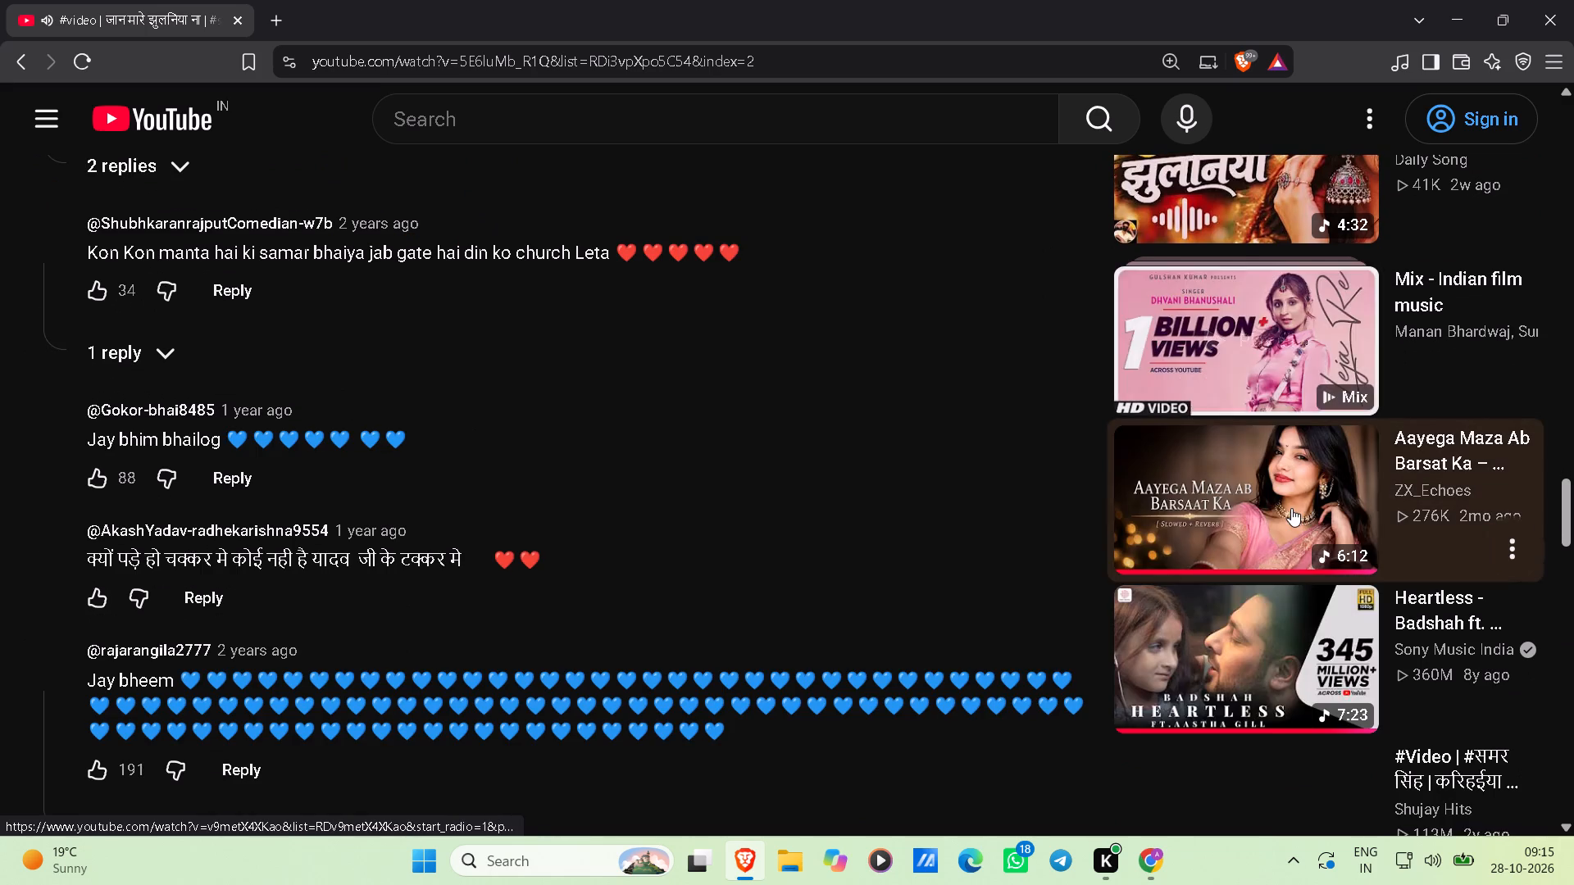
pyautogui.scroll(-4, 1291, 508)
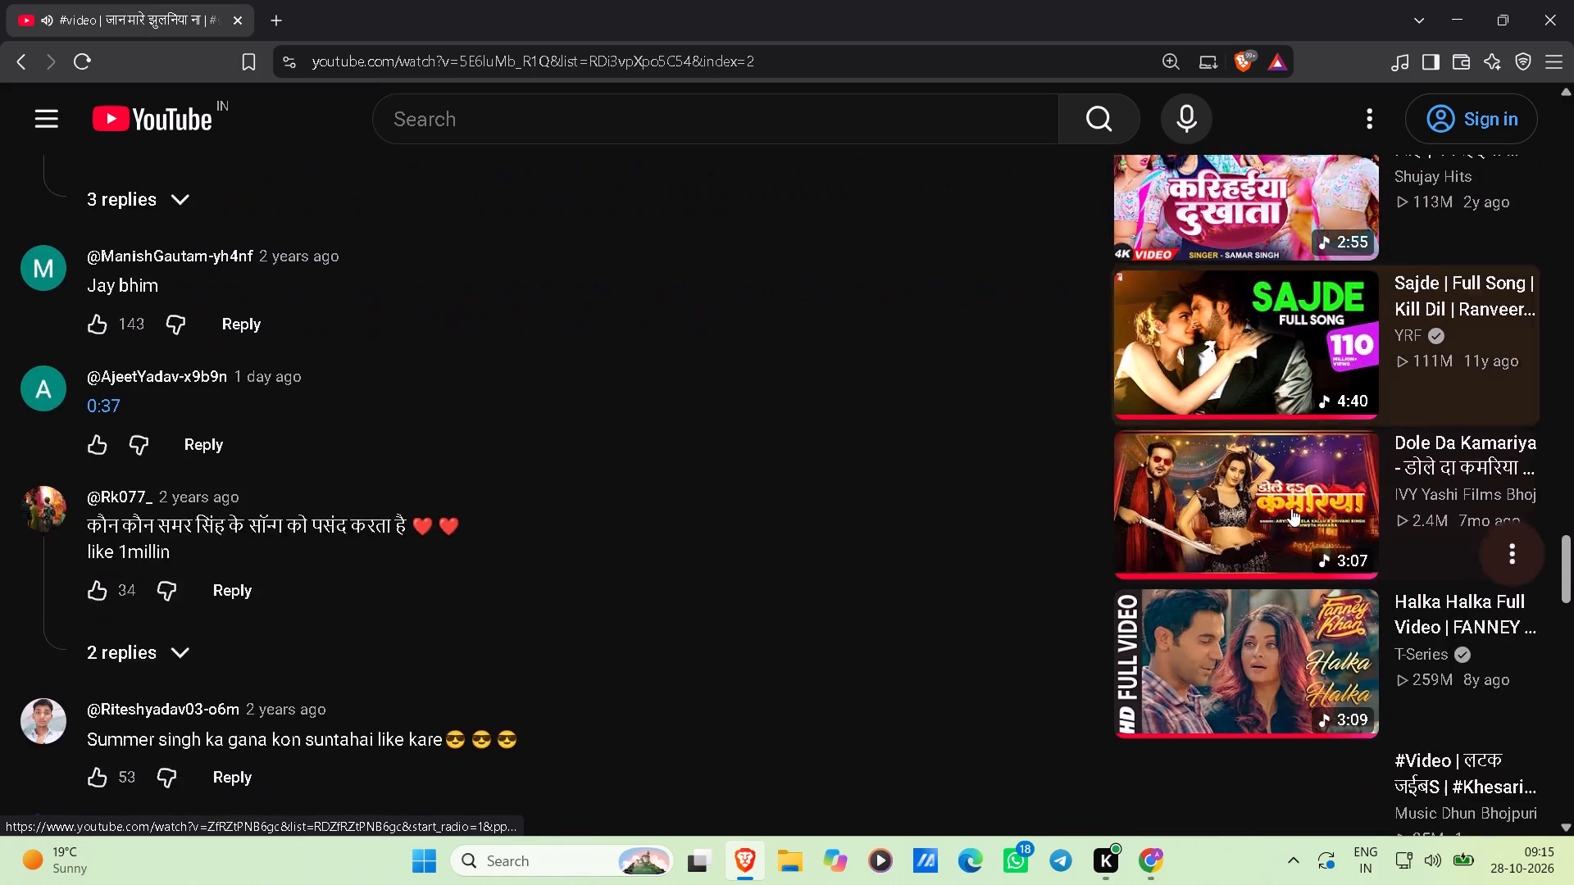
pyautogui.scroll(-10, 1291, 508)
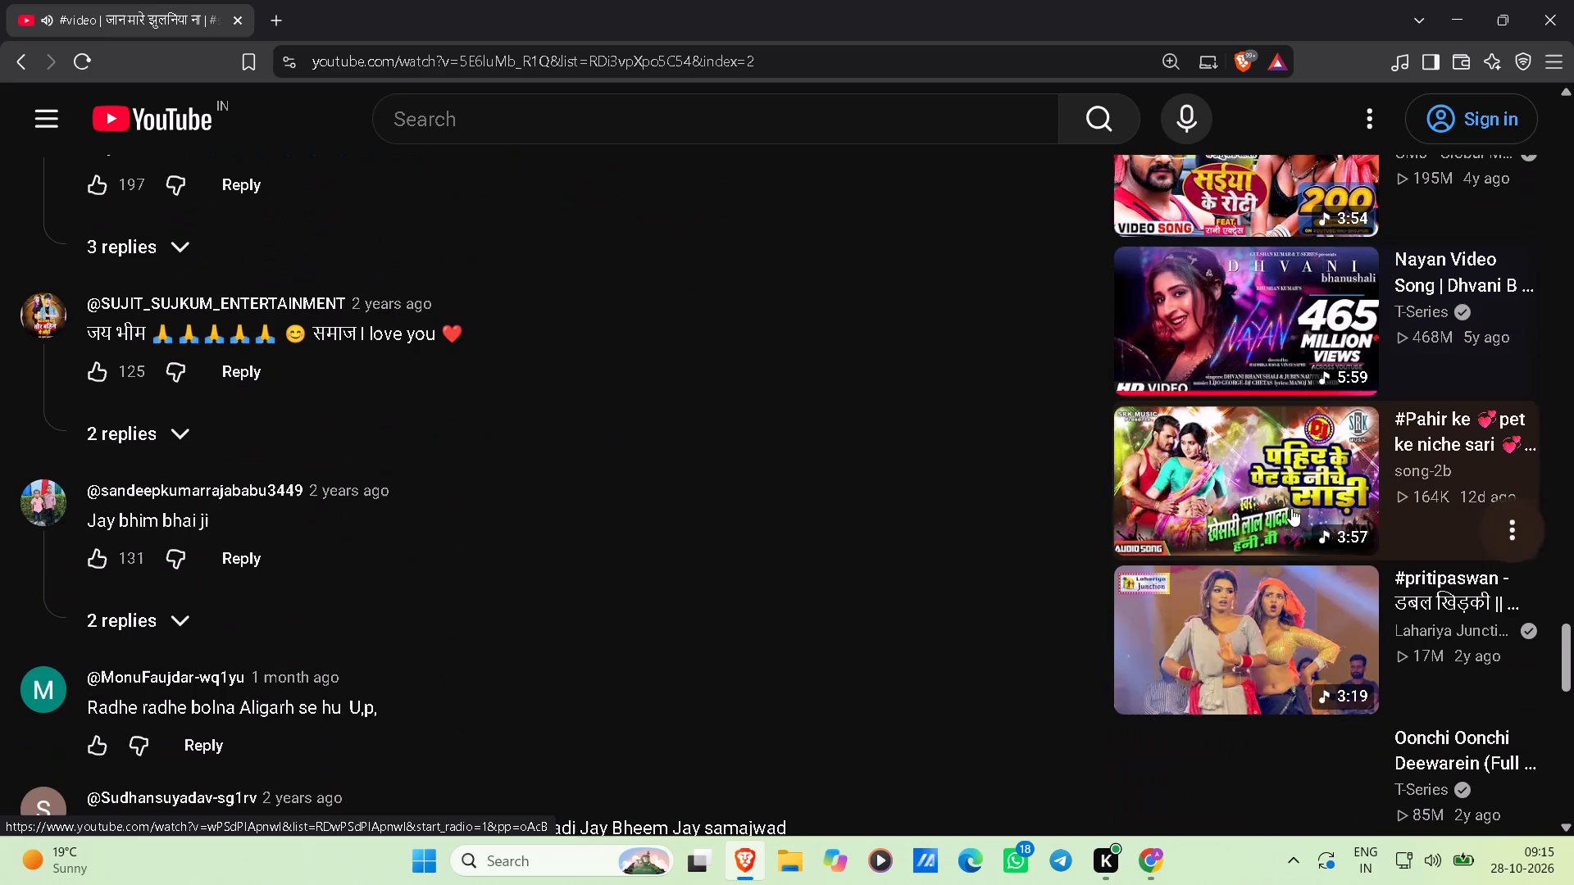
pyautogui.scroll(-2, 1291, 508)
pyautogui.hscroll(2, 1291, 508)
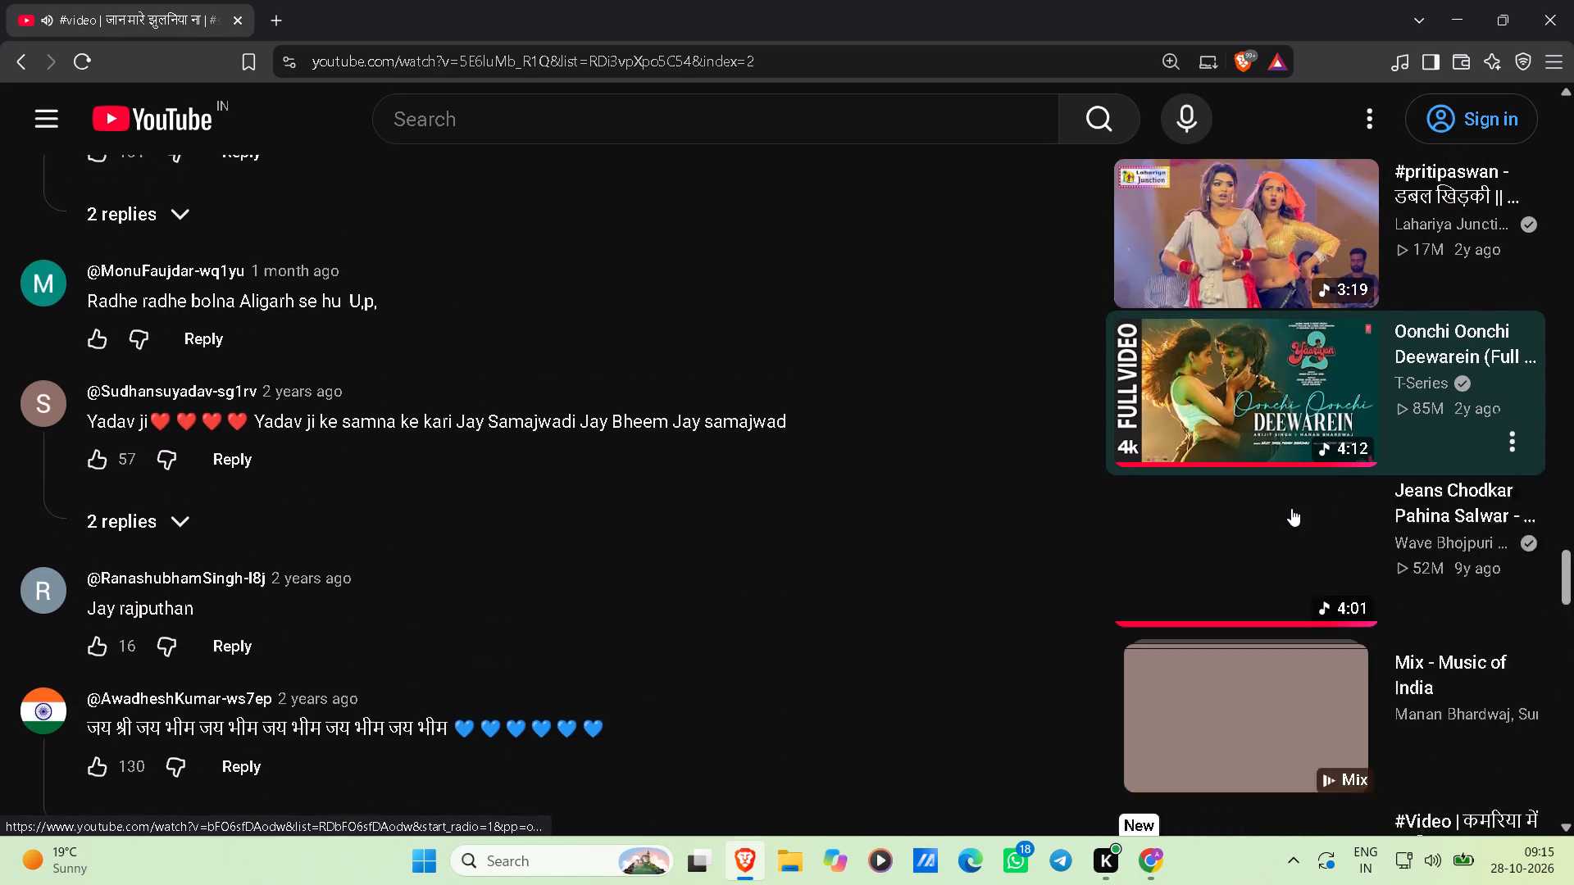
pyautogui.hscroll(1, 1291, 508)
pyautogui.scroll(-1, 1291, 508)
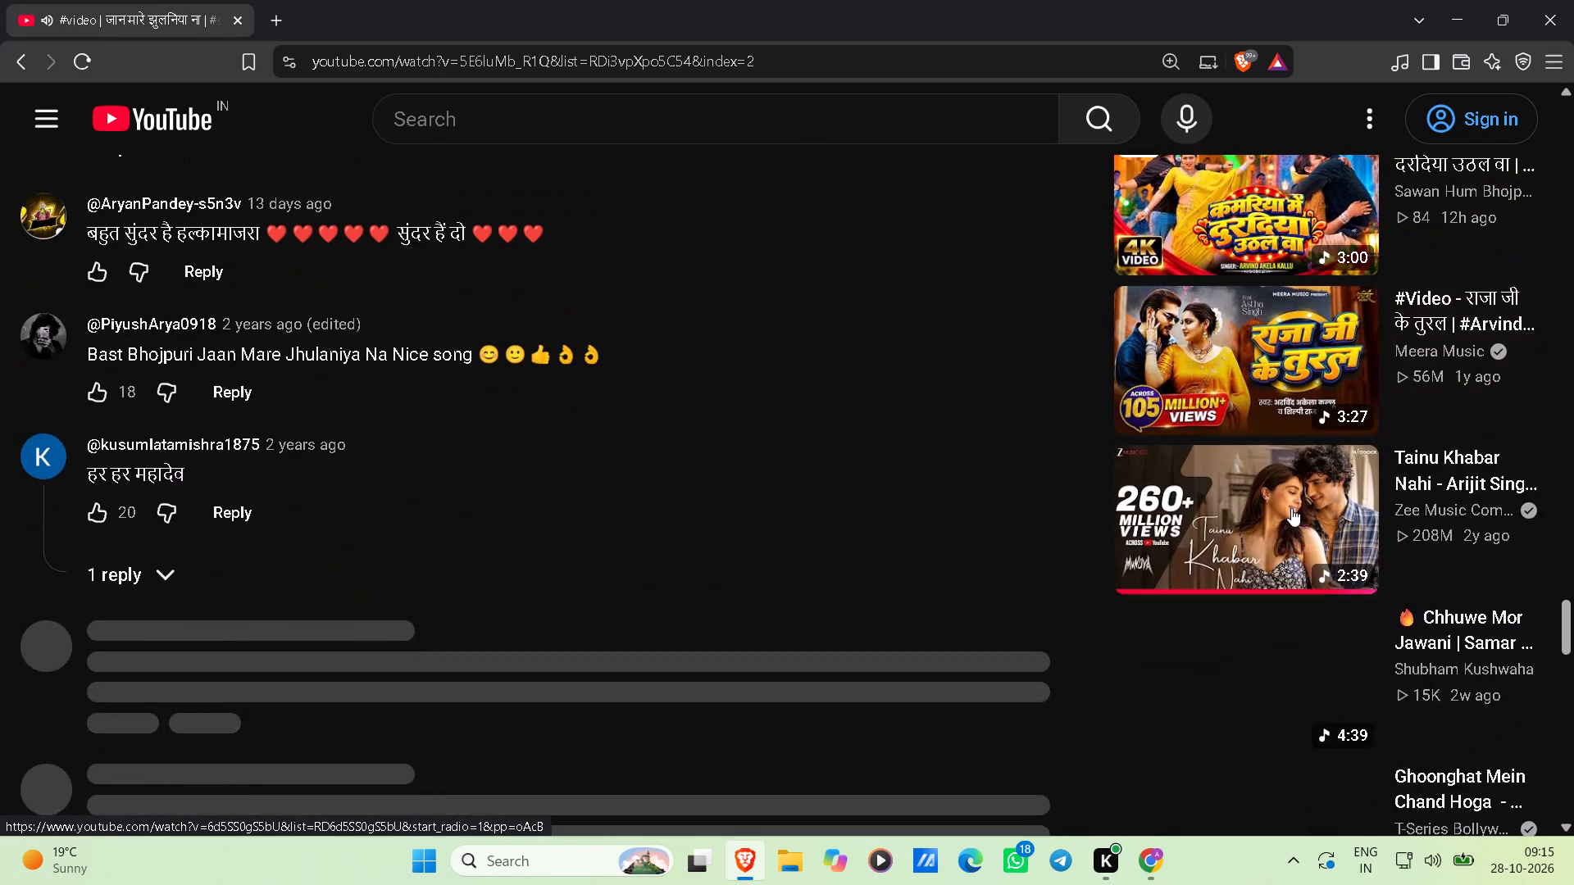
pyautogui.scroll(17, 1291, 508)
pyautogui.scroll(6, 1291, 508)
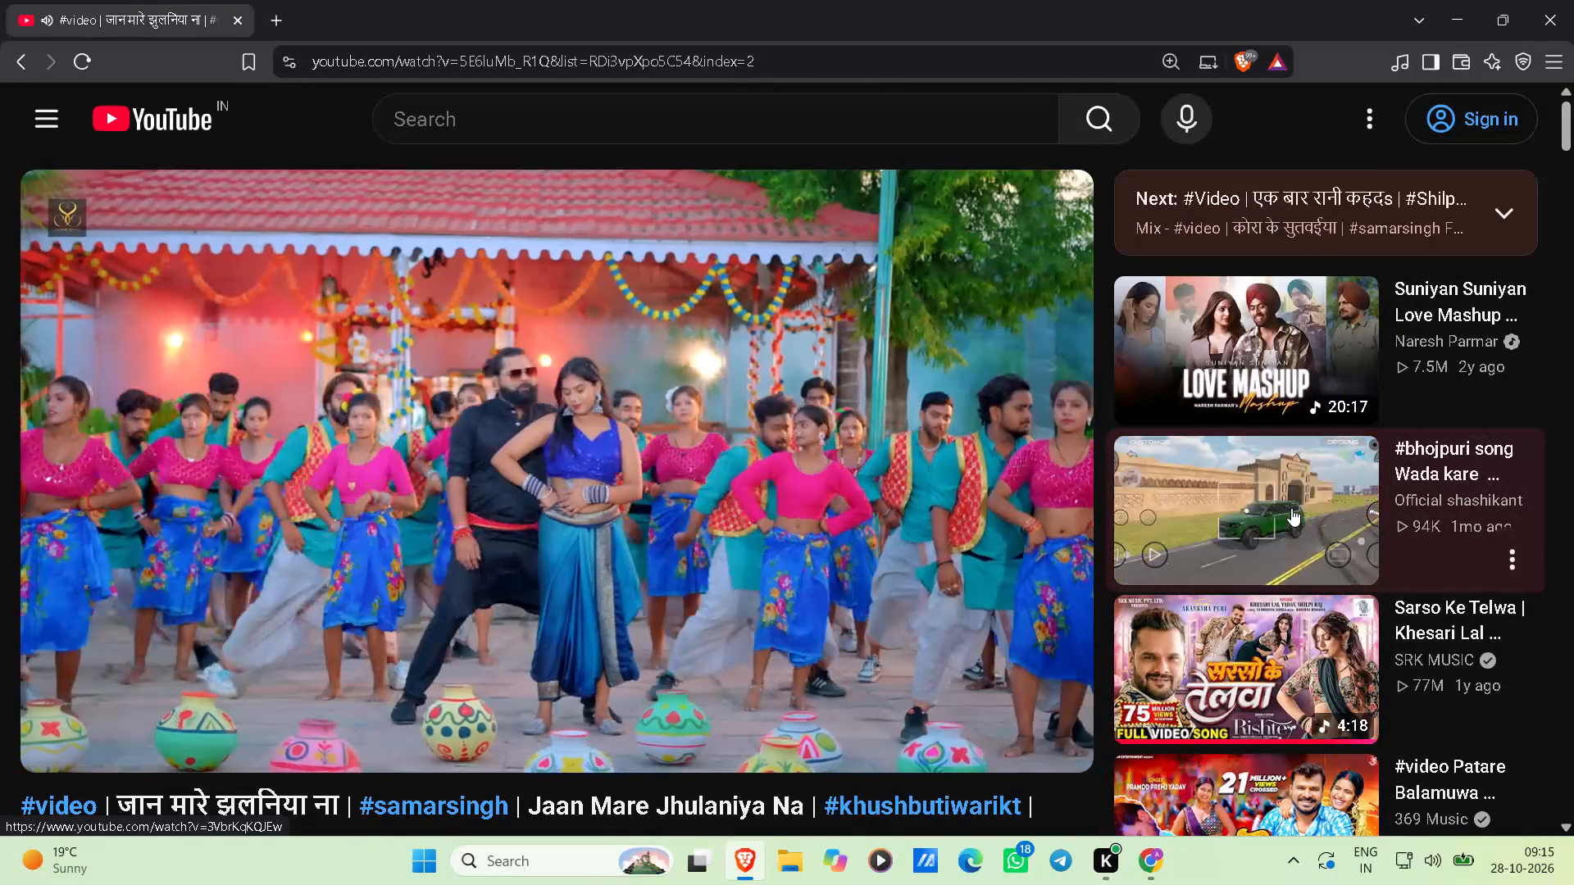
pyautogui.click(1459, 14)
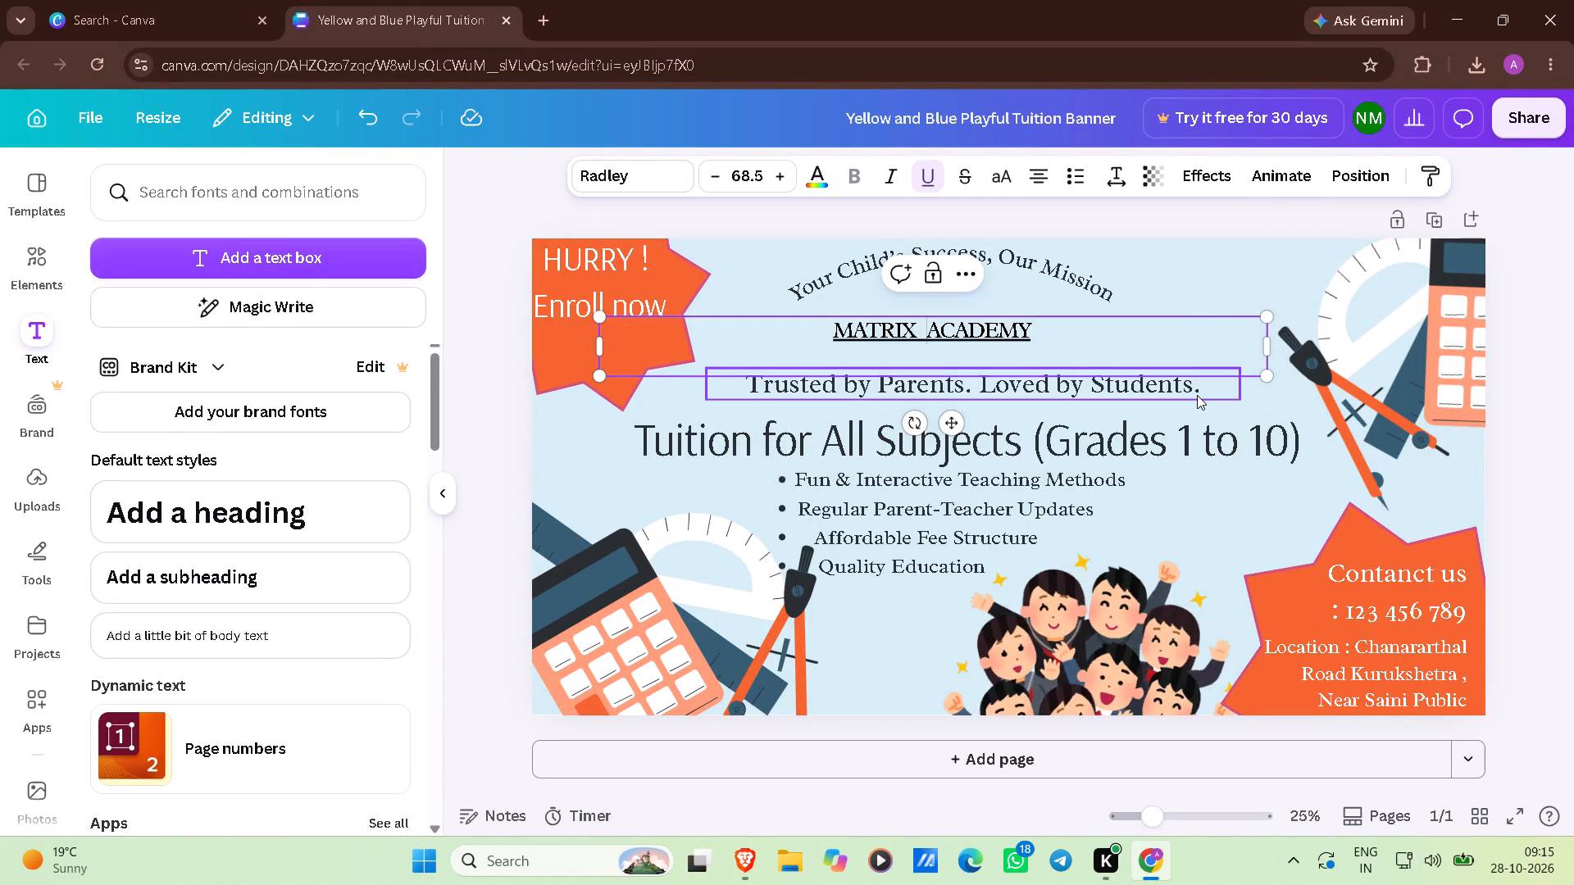
# Add one more space between the words MATRIX and ACADEMY.
pyautogui.click(1038, 327)
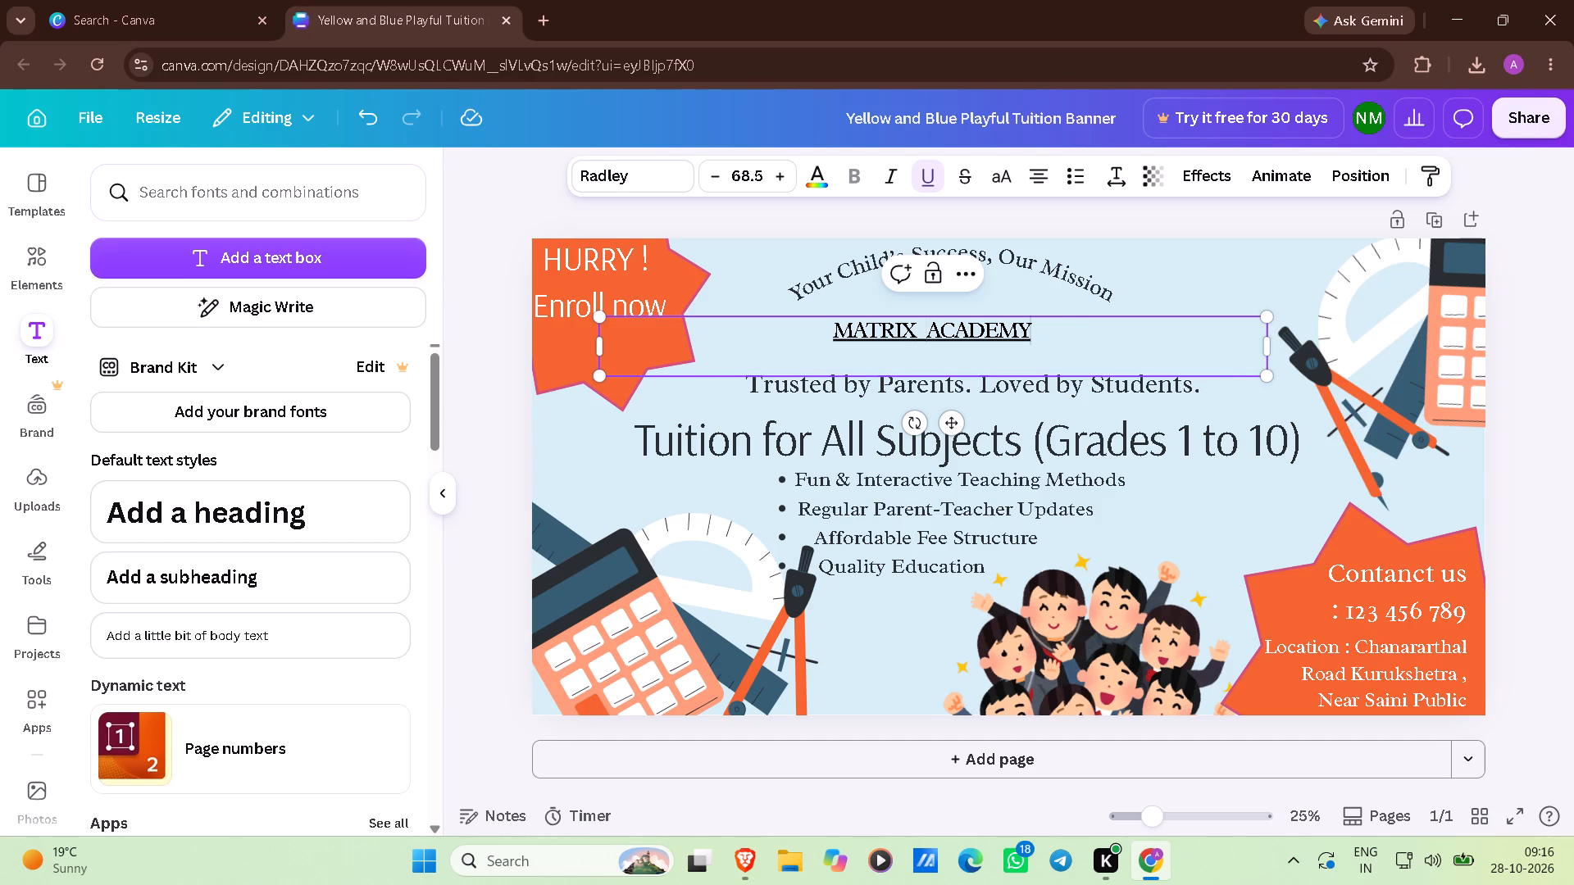
pyautogui.click(920, 337)
pyautogui.press('space')
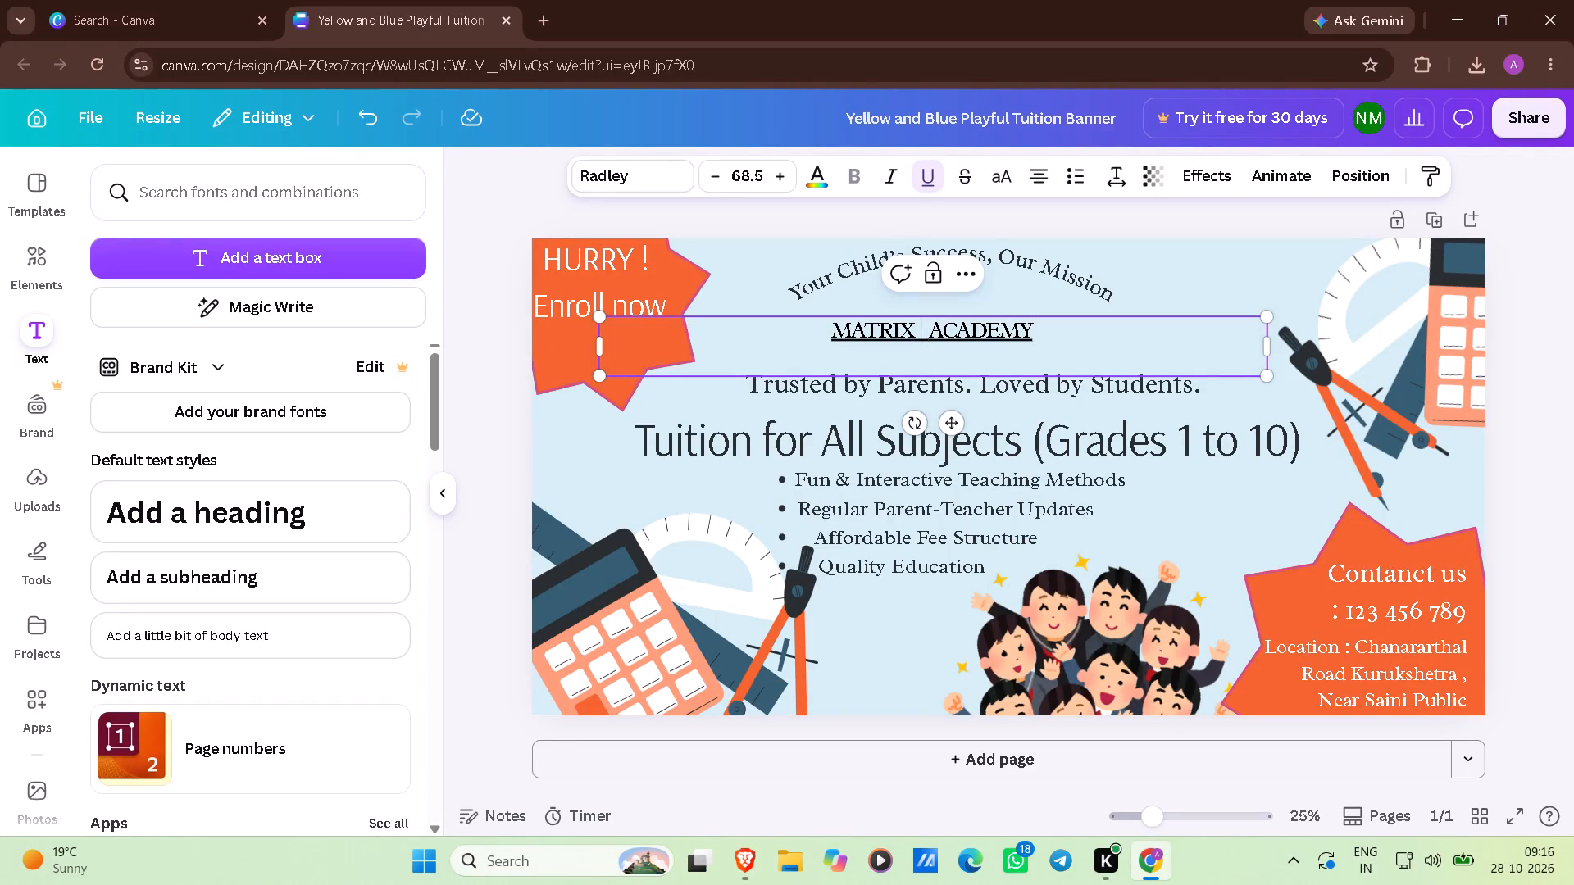
# Remove the continuous underline from MATRIX ACADEMY and underline each of the two words separately, with a break in the gap between them.
pyautogui.moveTo(1041, 323); pyautogui.dragTo(822, 338)
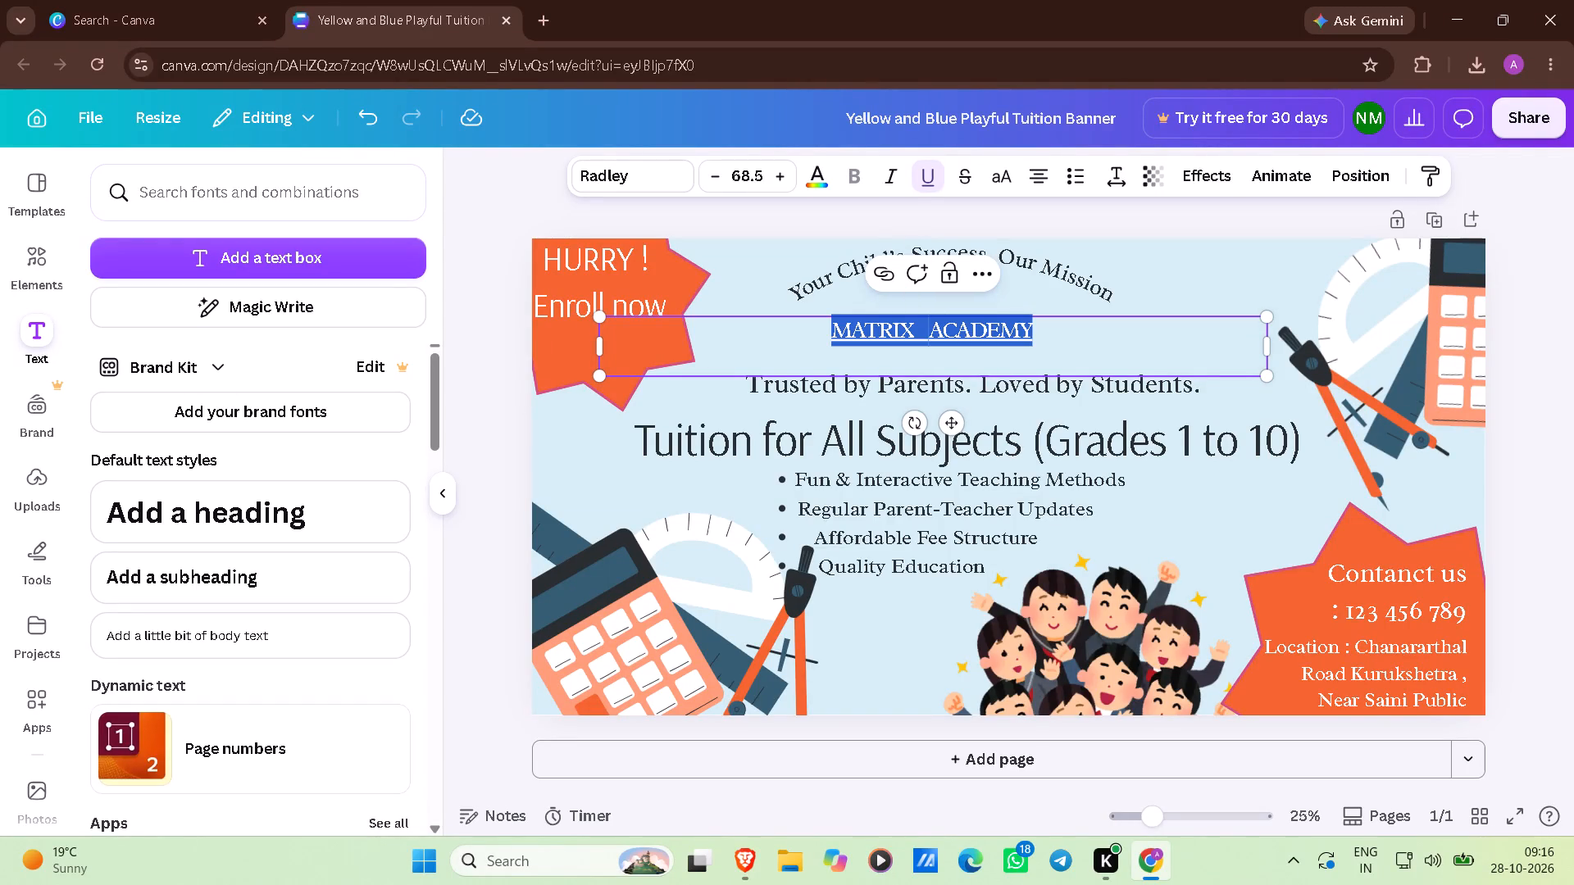
pyautogui.click(930, 177)
pyautogui.click(1060, 338)
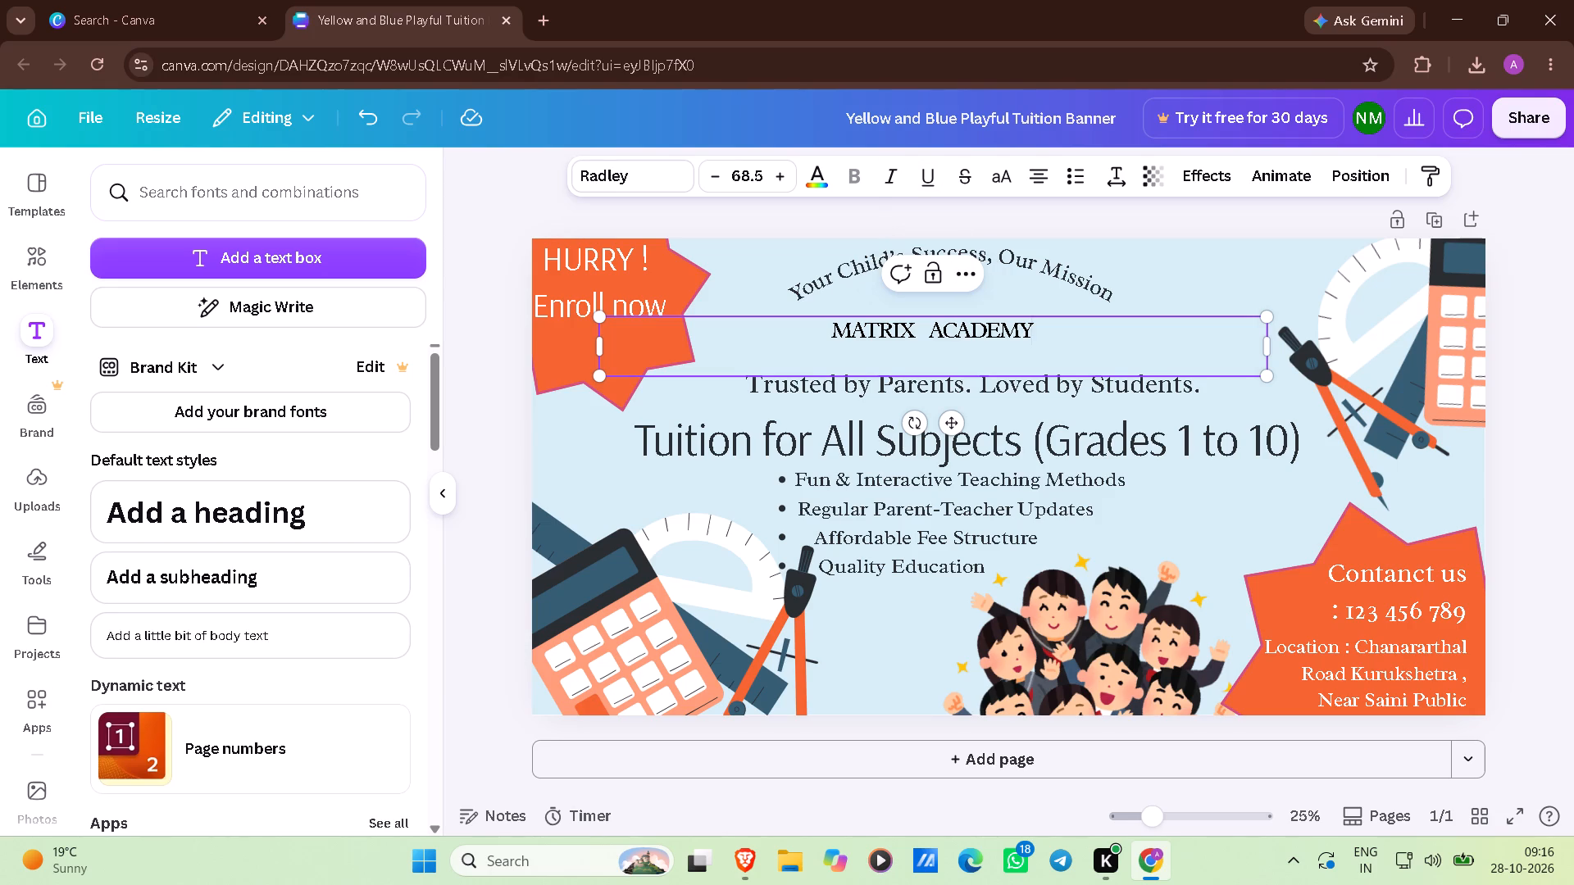
pyautogui.moveTo(827, 329); pyautogui.dragTo(921, 328)
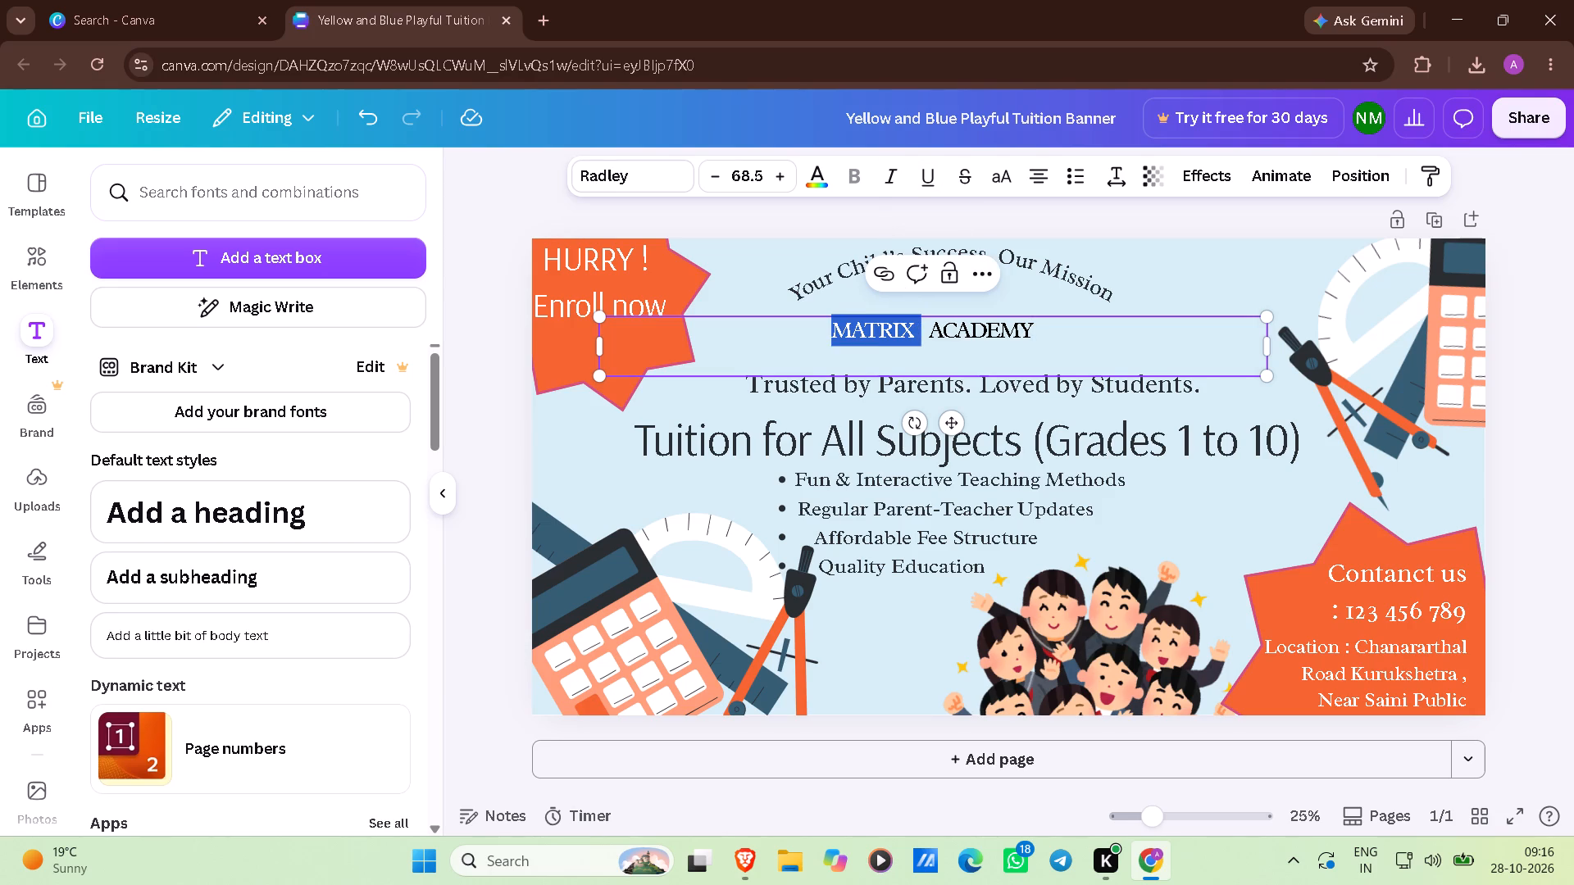
pyautogui.click(921, 180)
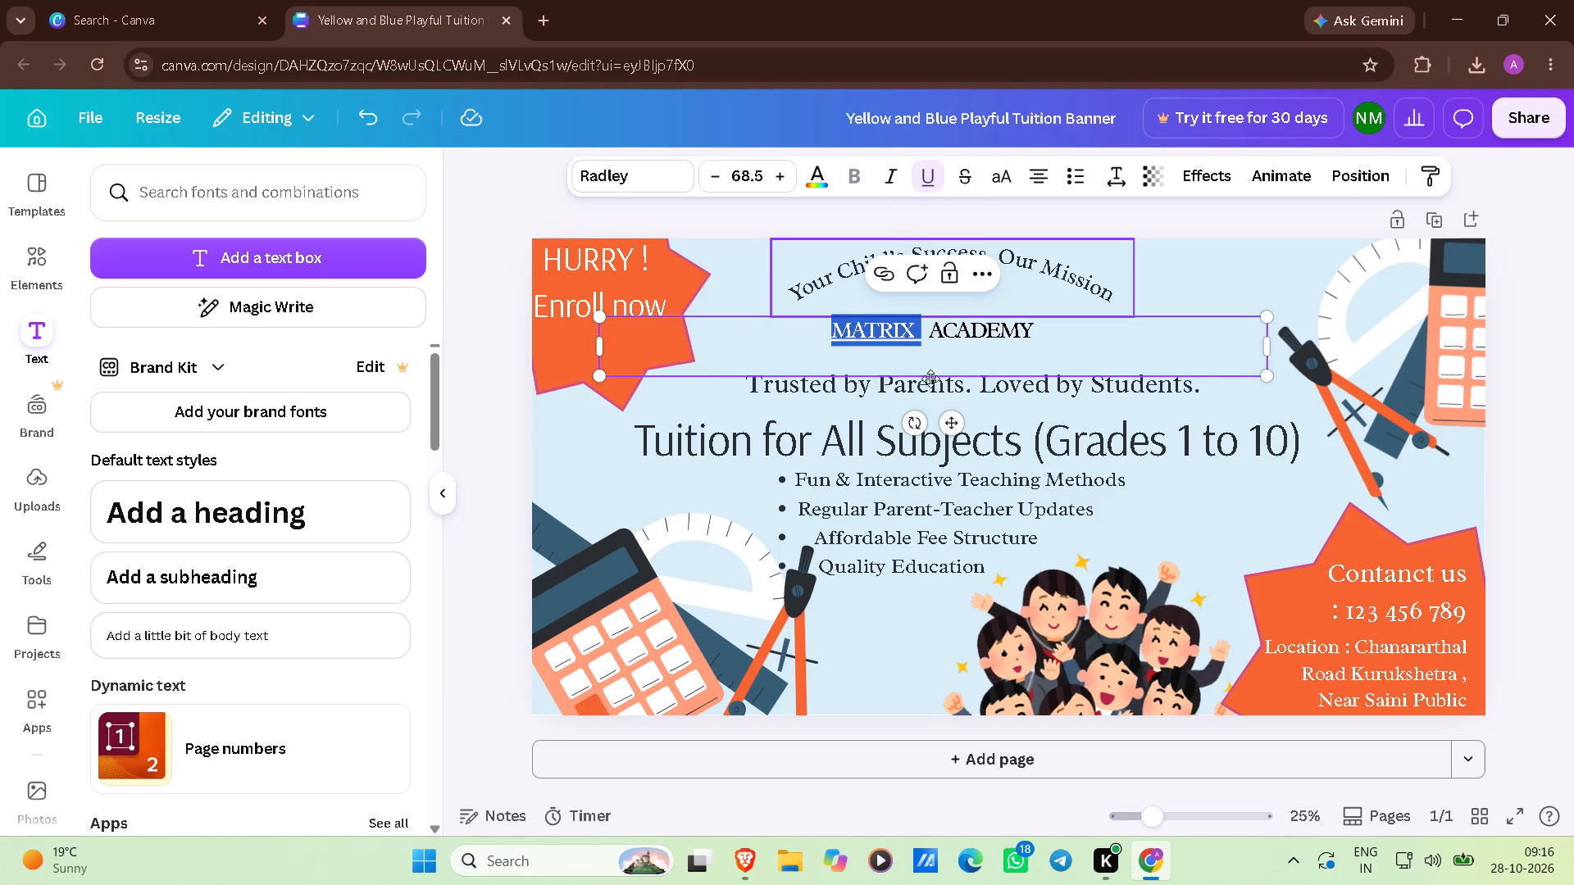
pyautogui.moveTo(931, 328); pyautogui.dragTo(1027, 335)
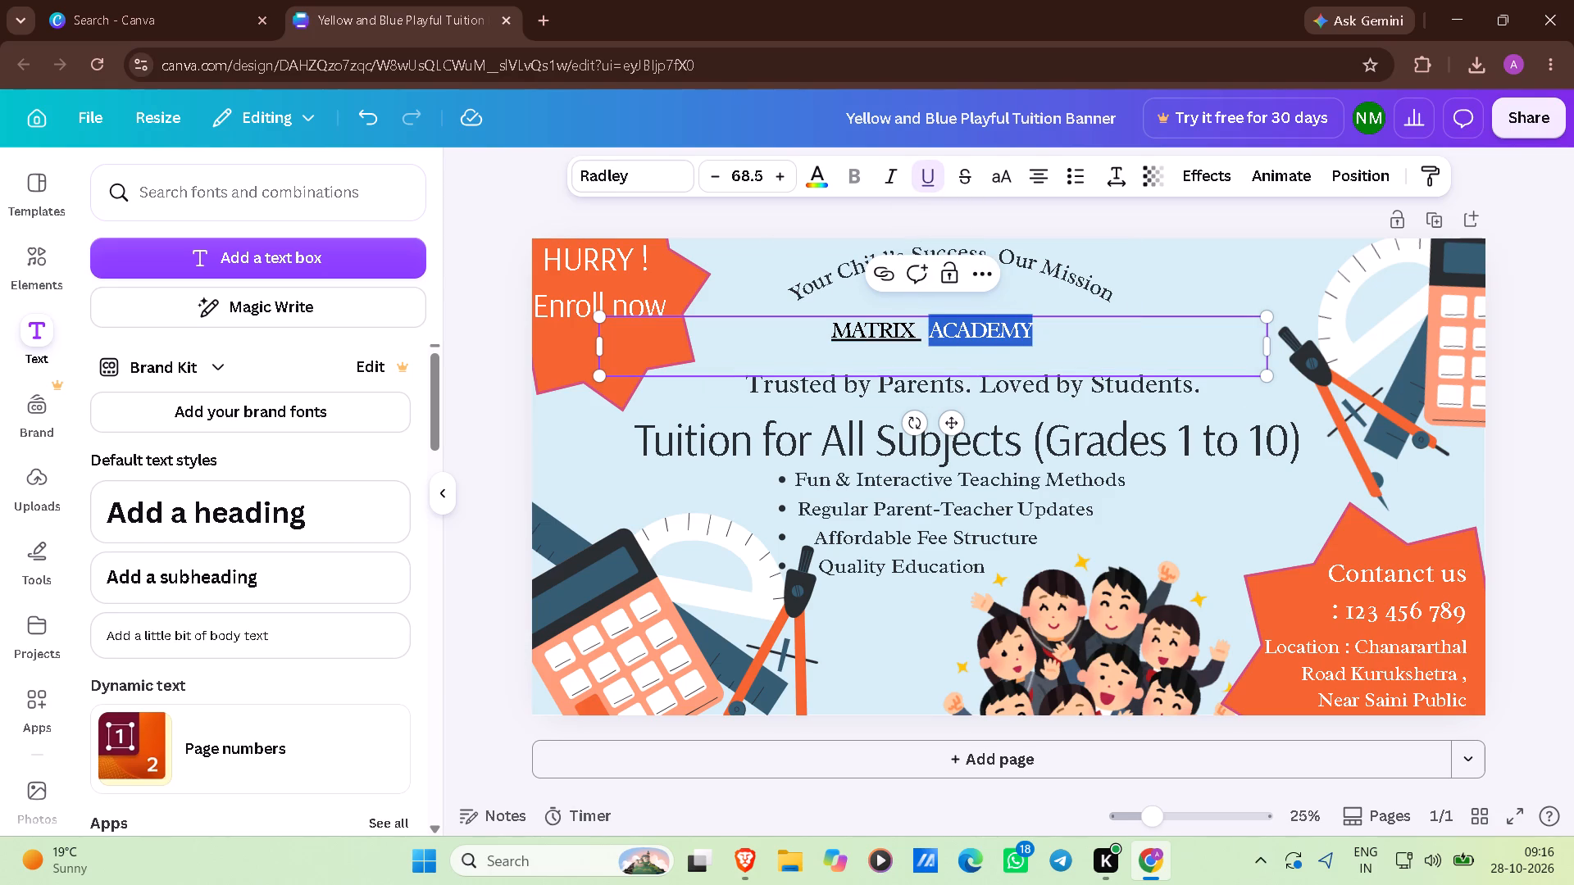
pyautogui.moveTo(1027, 335); pyautogui.dragTo(1035, 335)
pyautogui.click(922, 179)
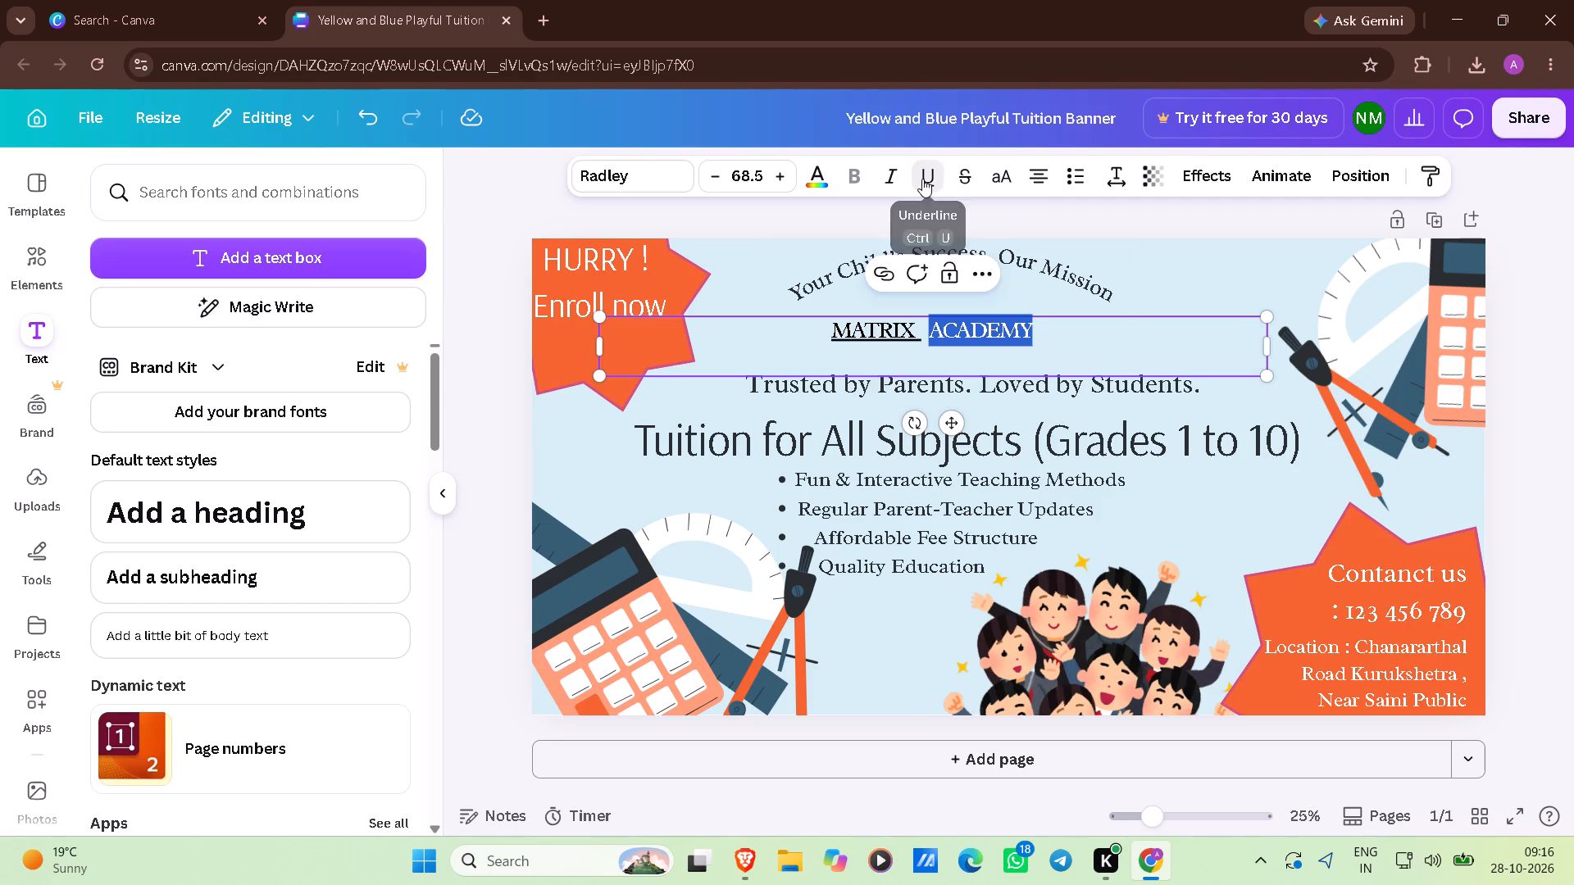
pyautogui.click(1170, 248)
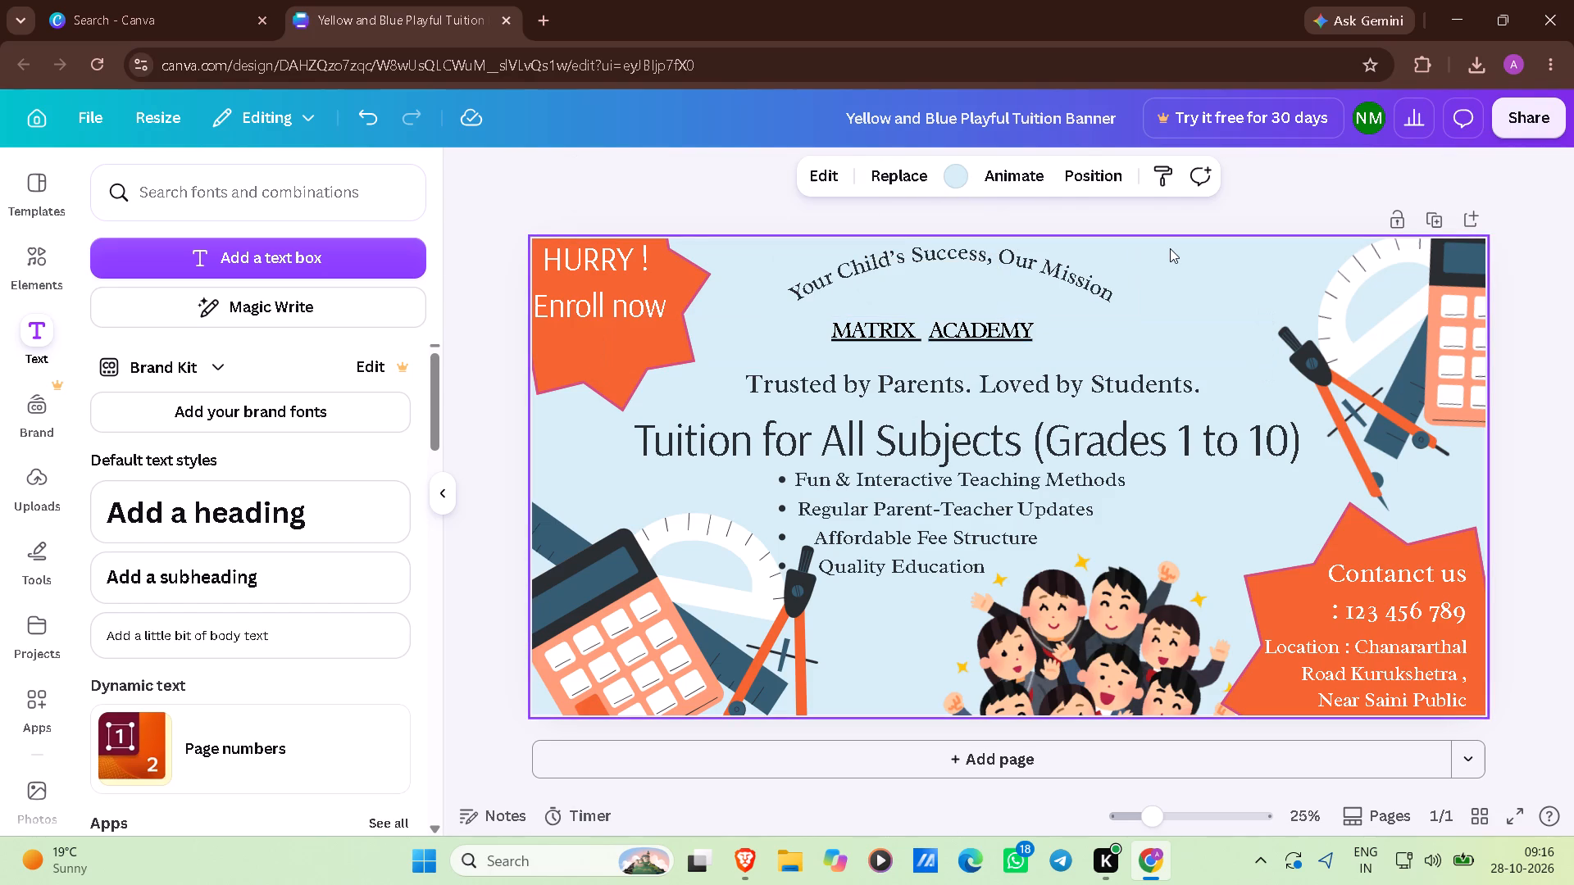
# Move the MATRIX ACADEMY text slightly right and up, centring it beneath the arched tagline.
pyautogui.hscroll(-1, 896, 328)
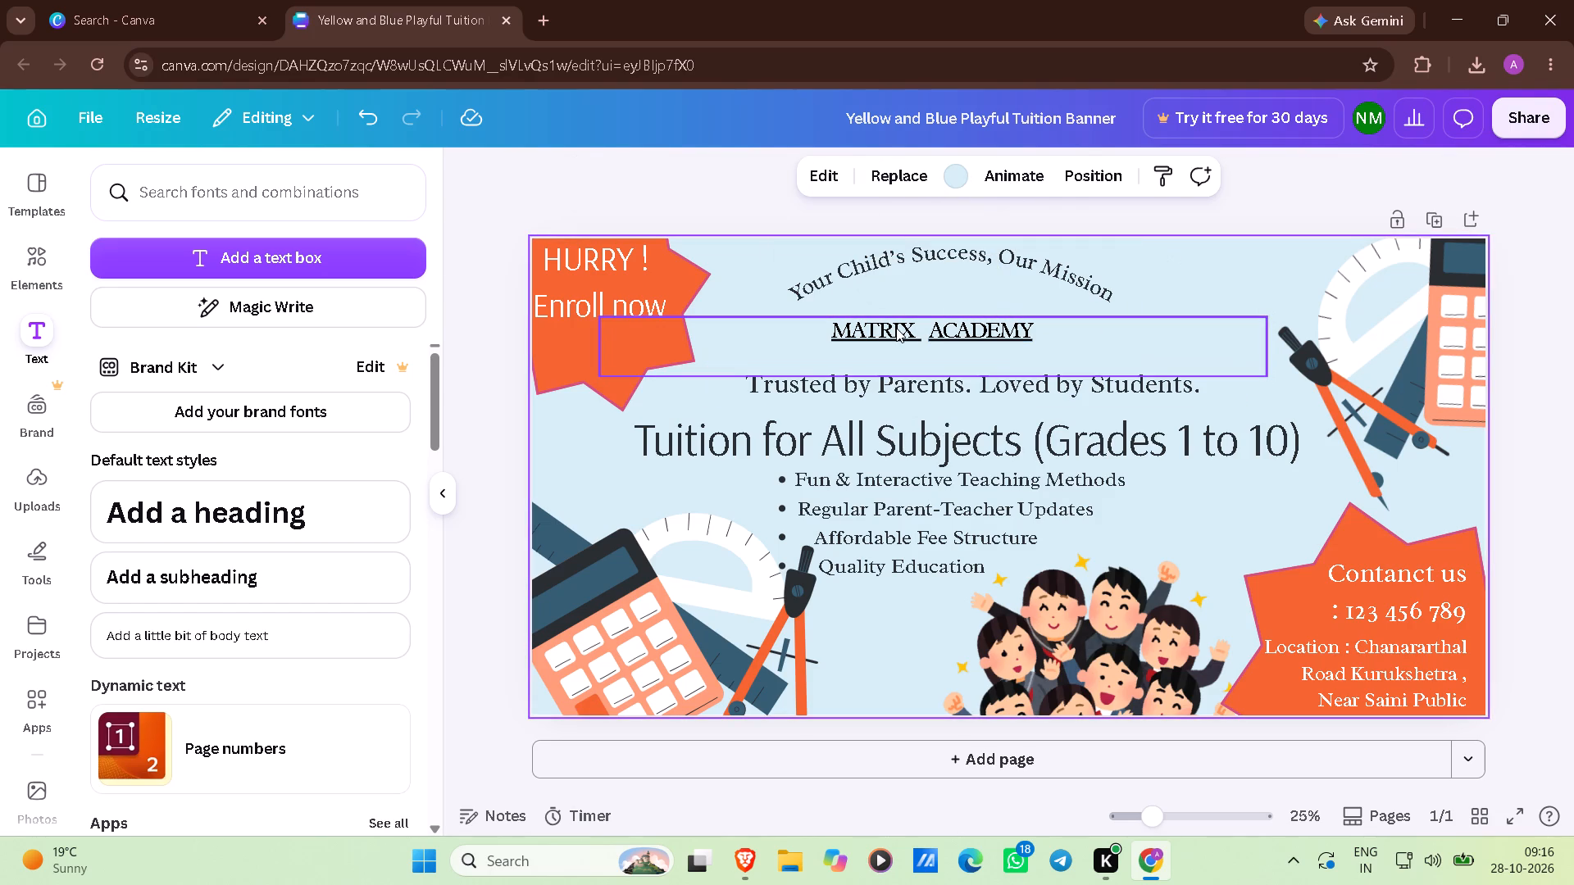
pyautogui.hscroll(-1, 896, 328)
pyautogui.moveTo(825, 328); pyautogui.dragTo(919, 329)
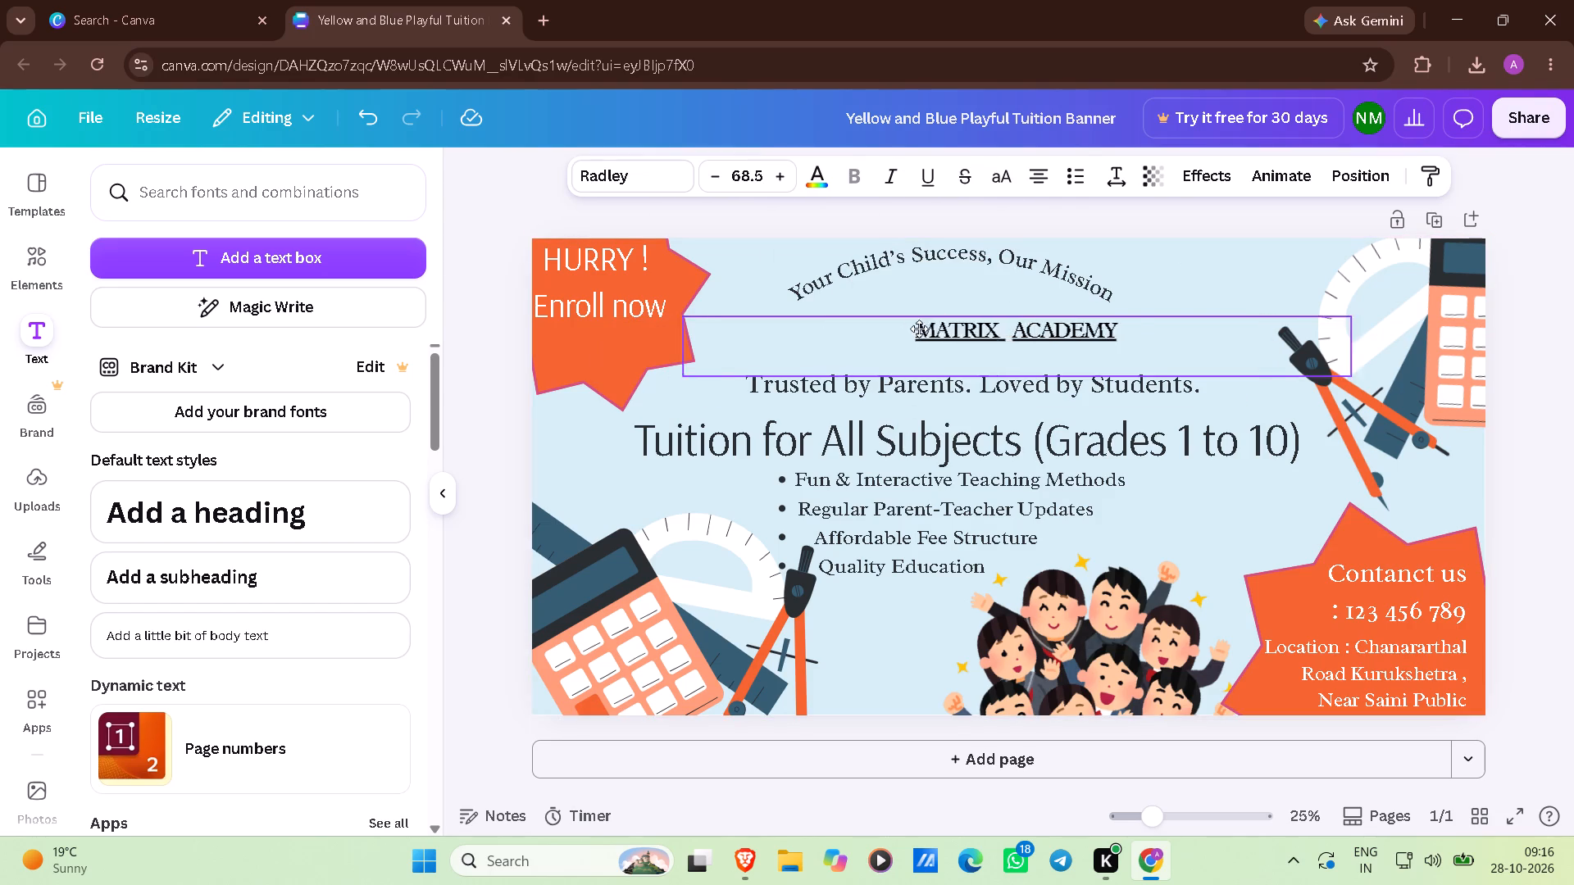
pyautogui.moveTo(919, 329); pyautogui.dragTo(840, 320)
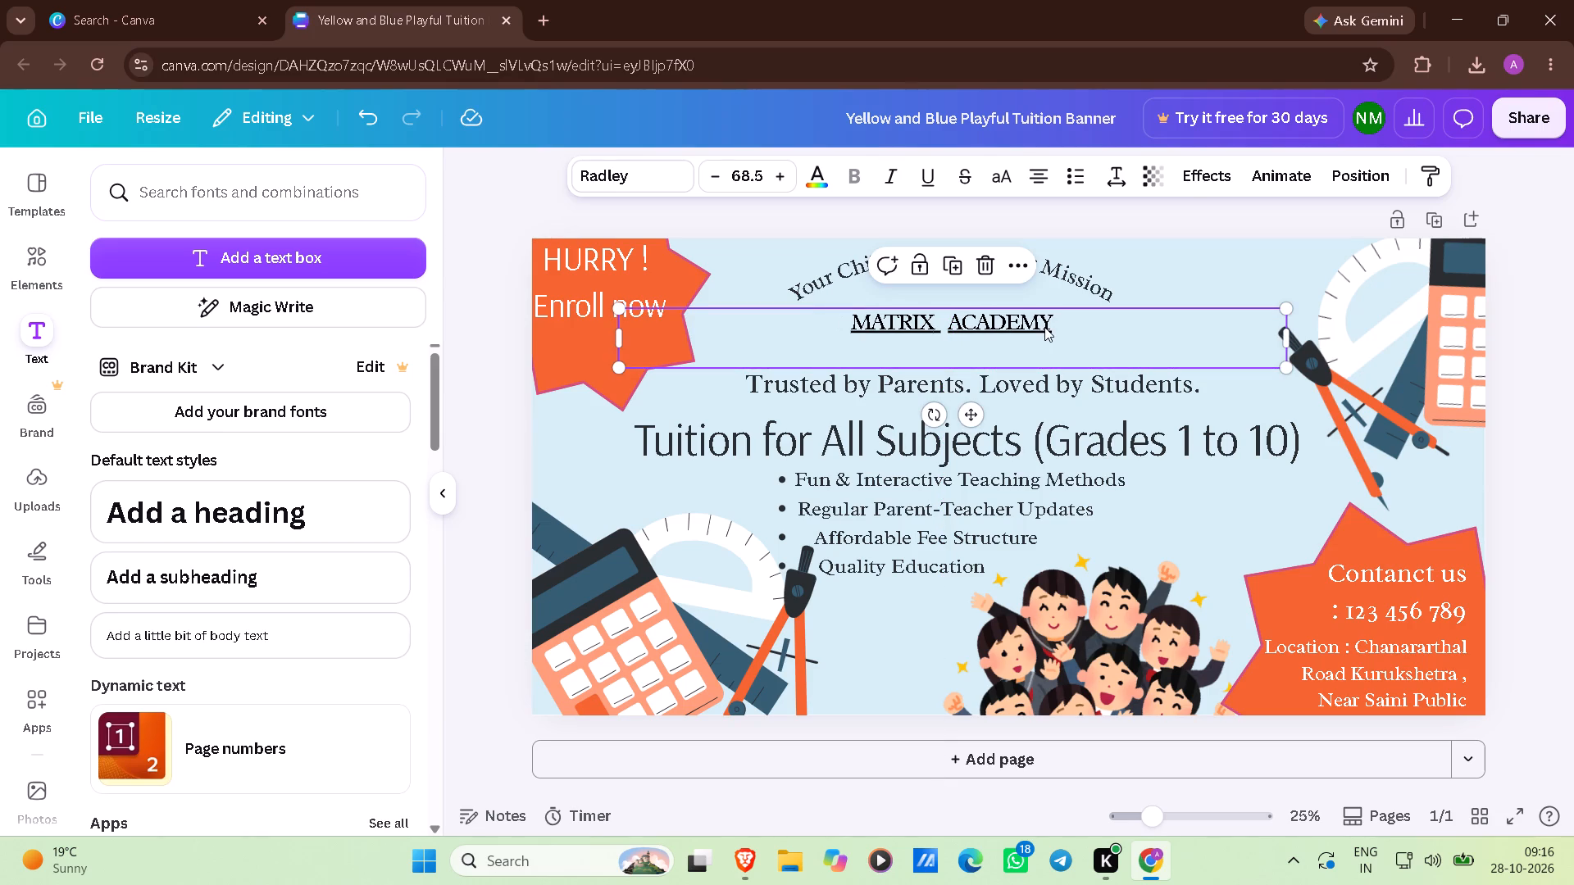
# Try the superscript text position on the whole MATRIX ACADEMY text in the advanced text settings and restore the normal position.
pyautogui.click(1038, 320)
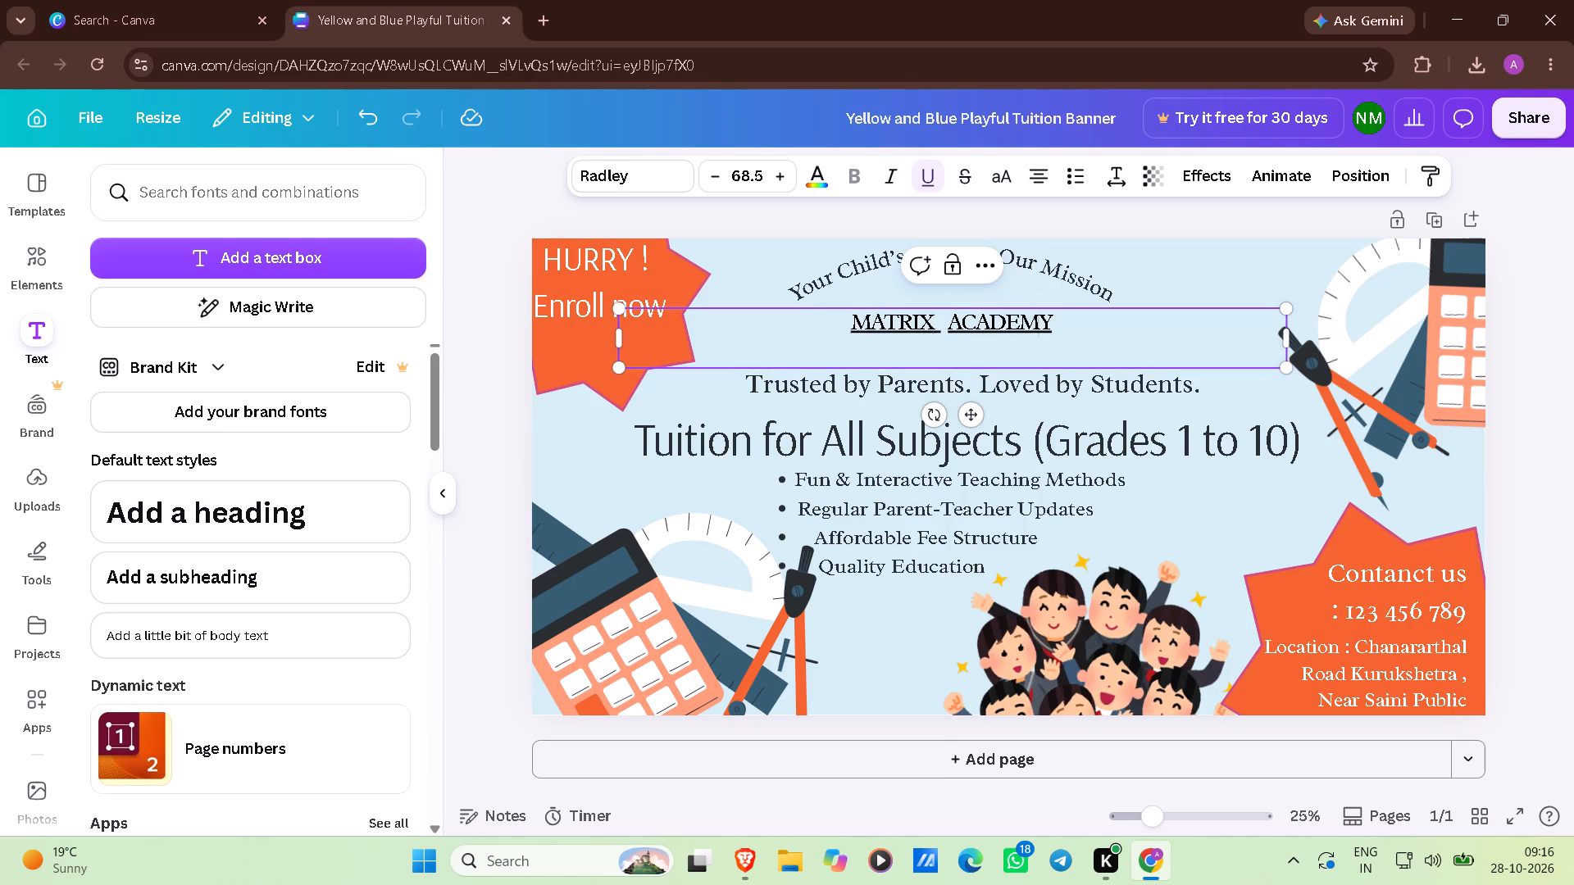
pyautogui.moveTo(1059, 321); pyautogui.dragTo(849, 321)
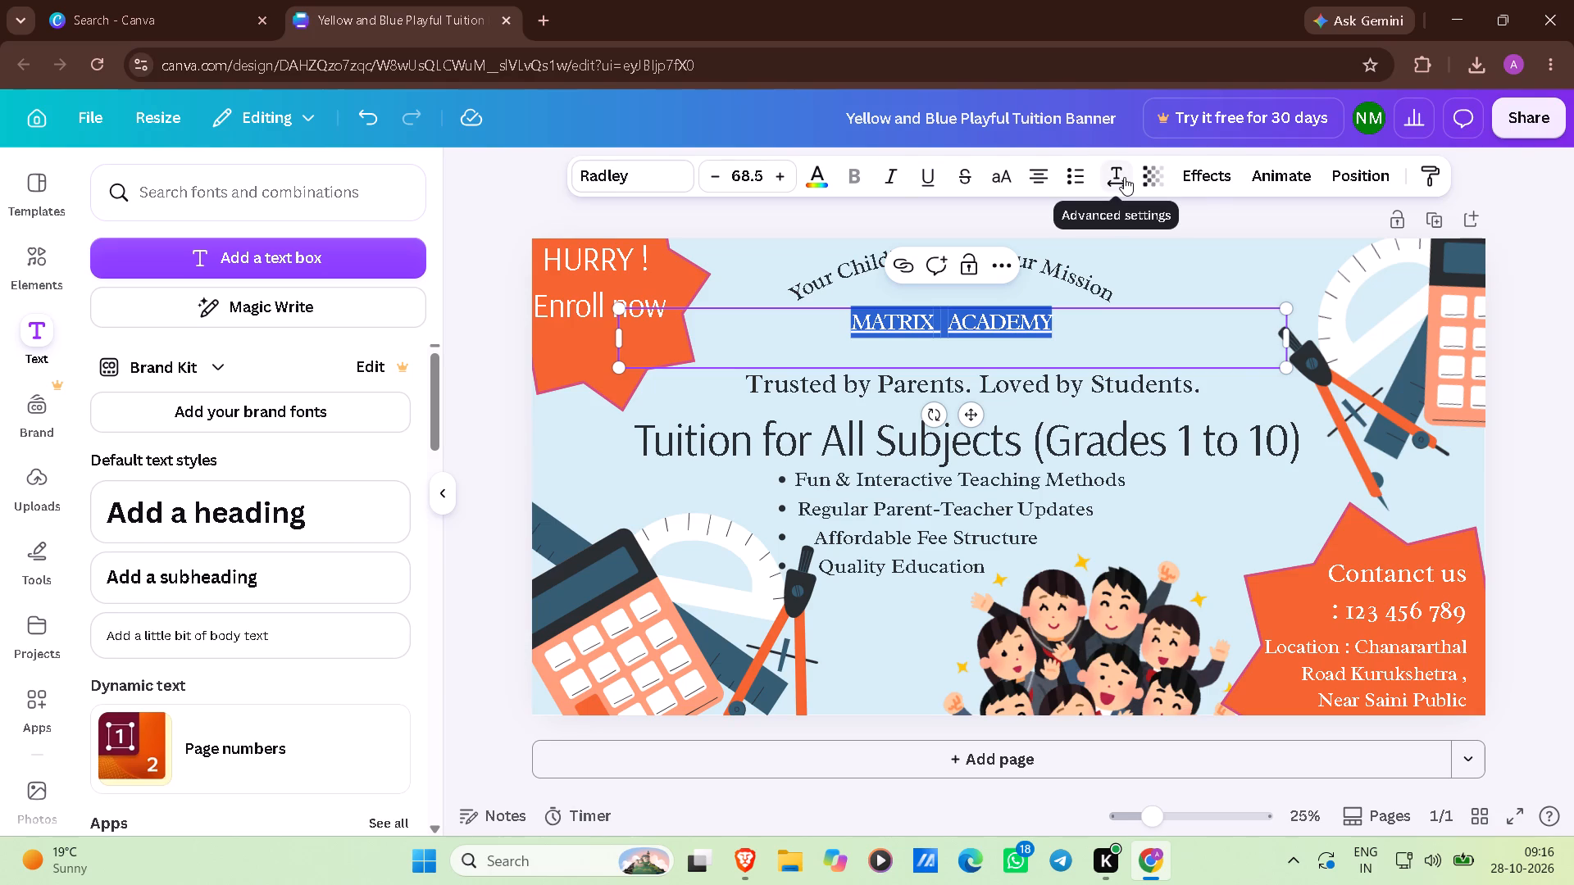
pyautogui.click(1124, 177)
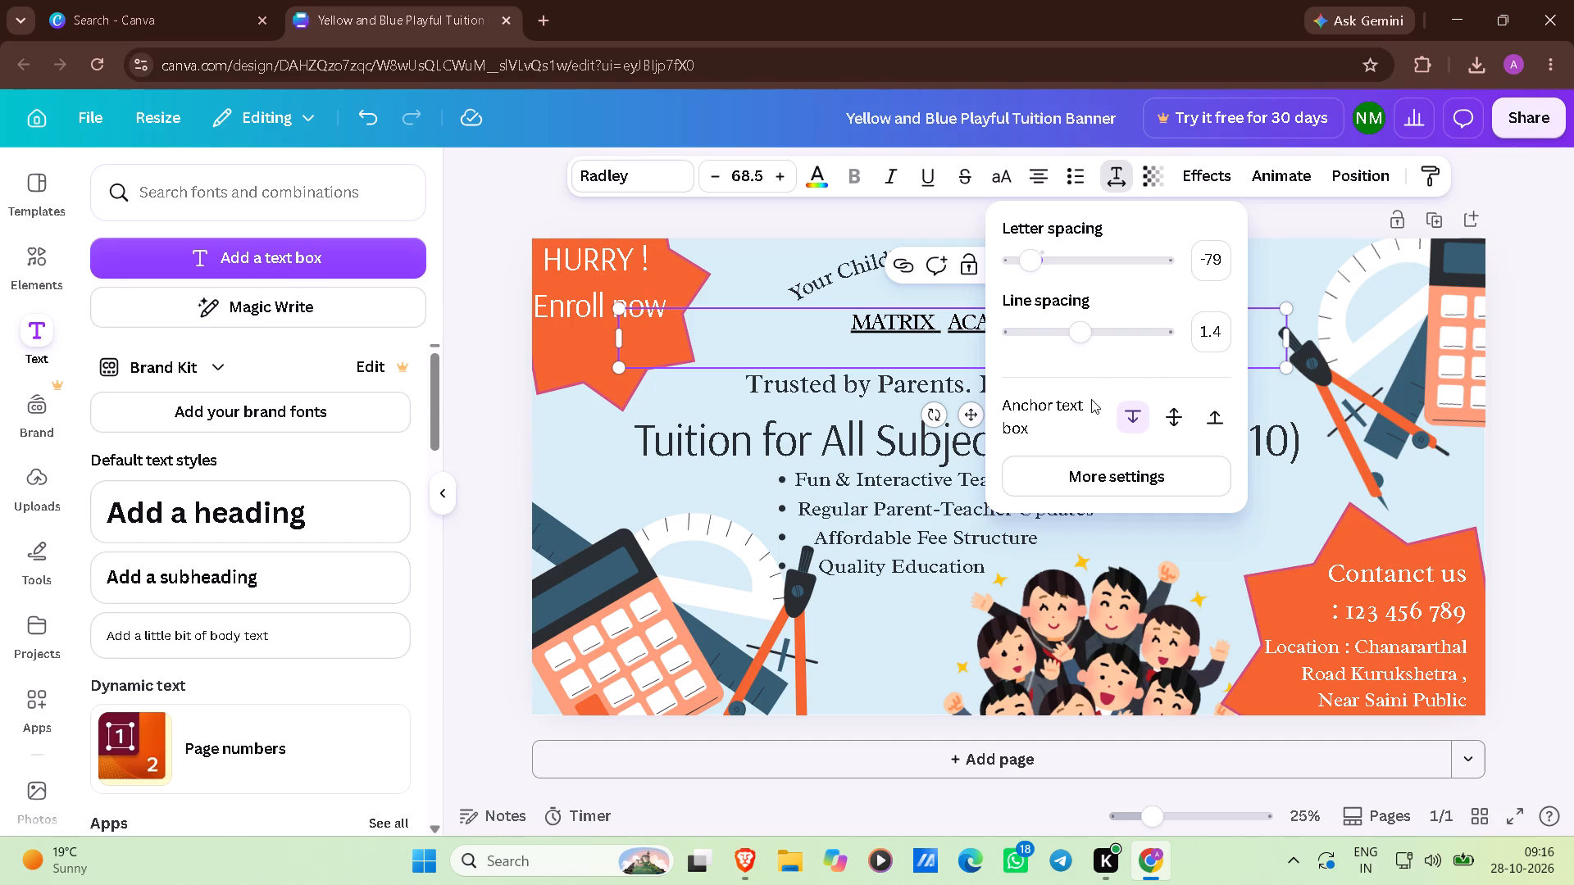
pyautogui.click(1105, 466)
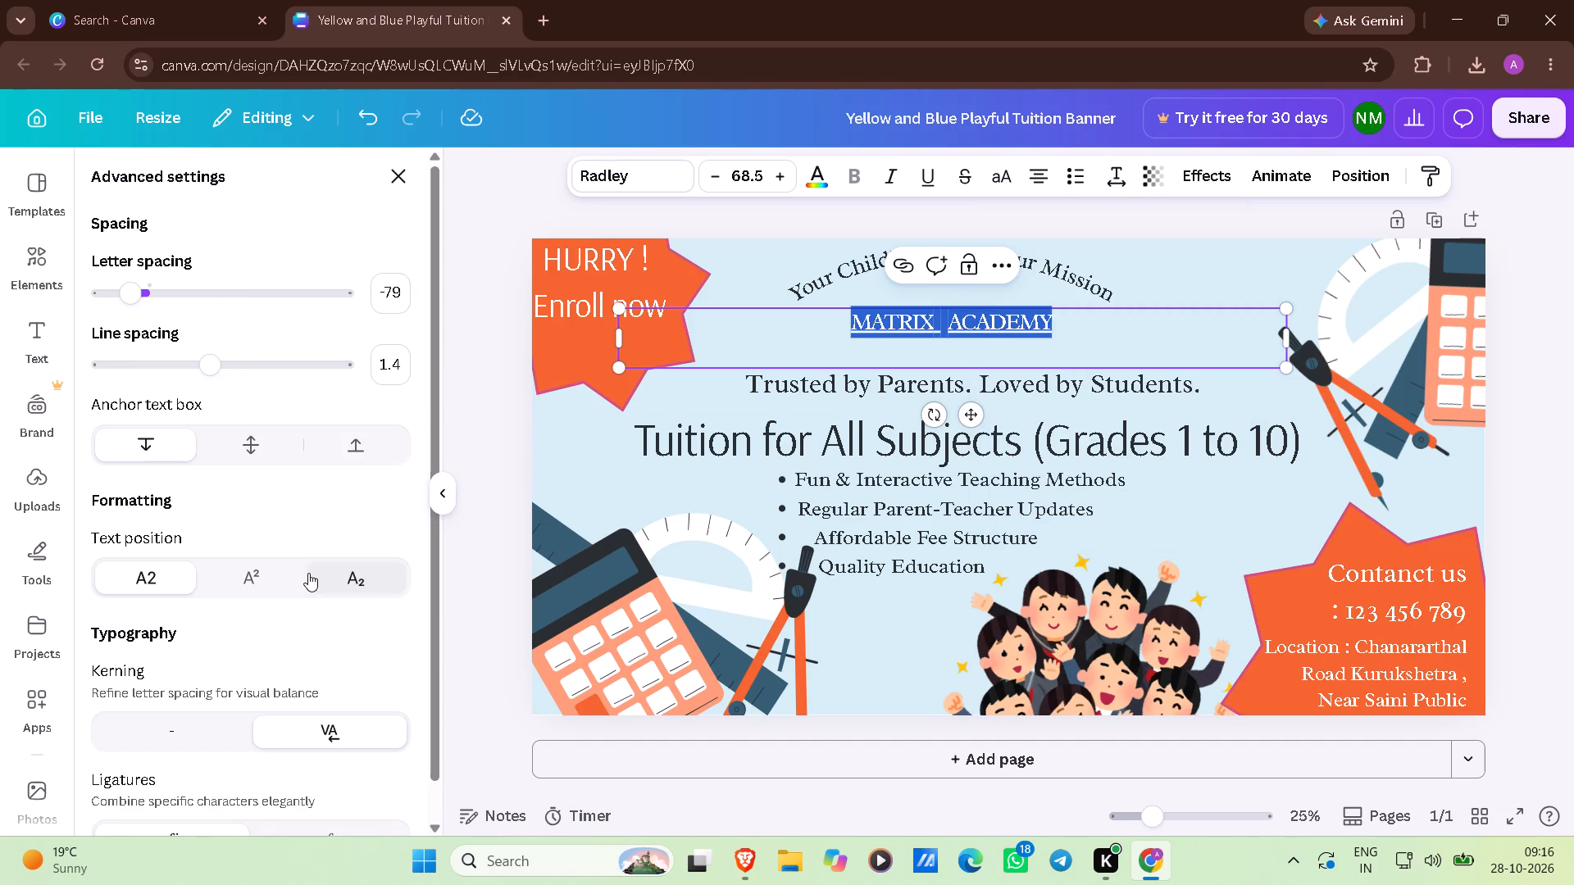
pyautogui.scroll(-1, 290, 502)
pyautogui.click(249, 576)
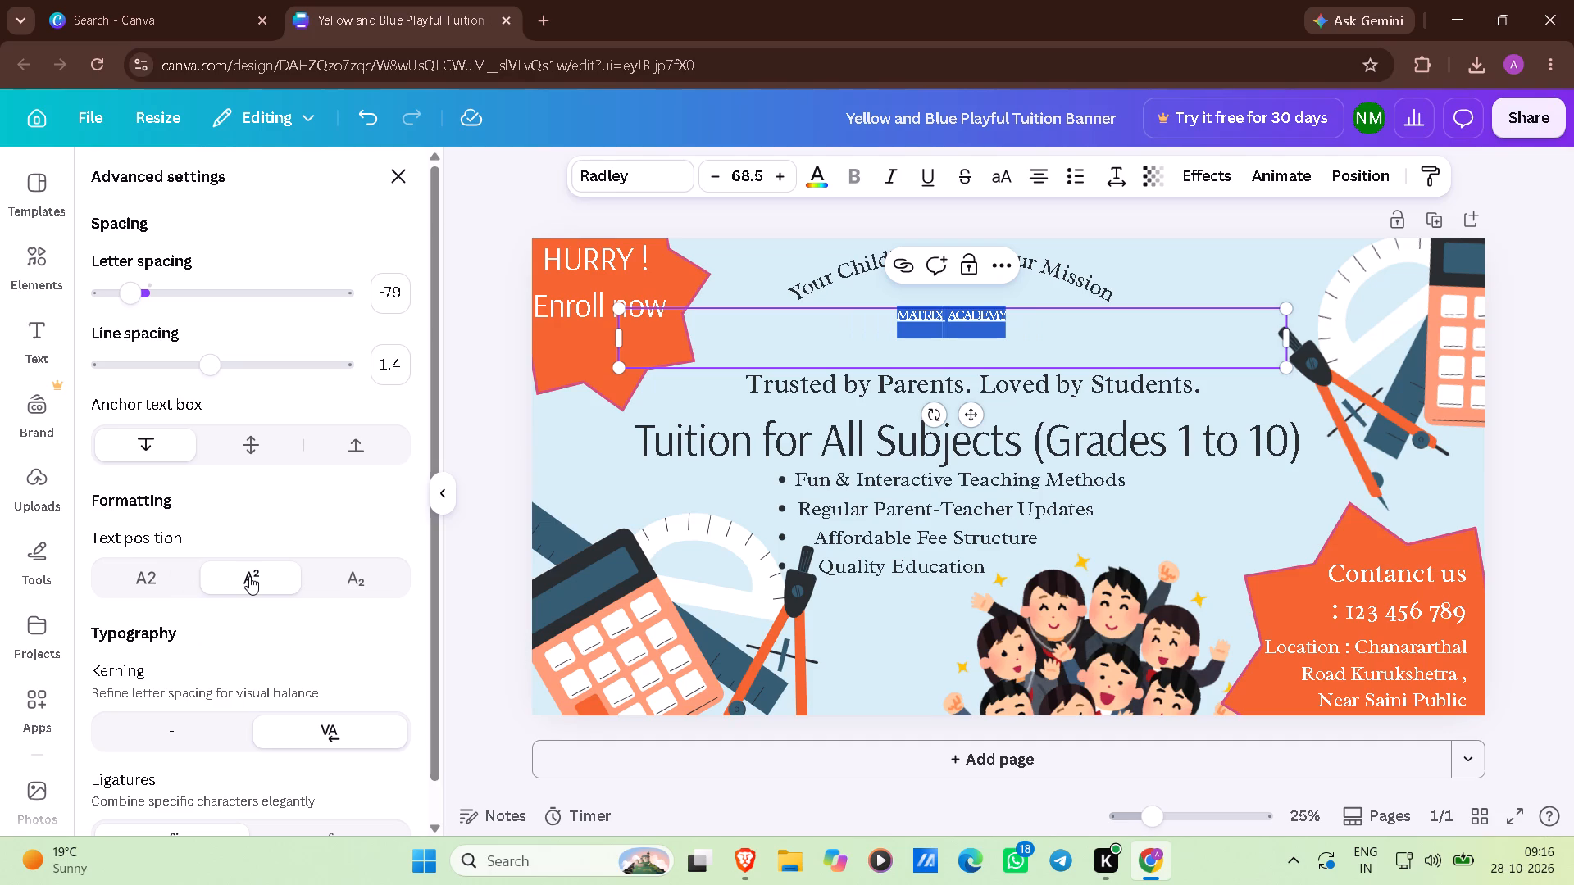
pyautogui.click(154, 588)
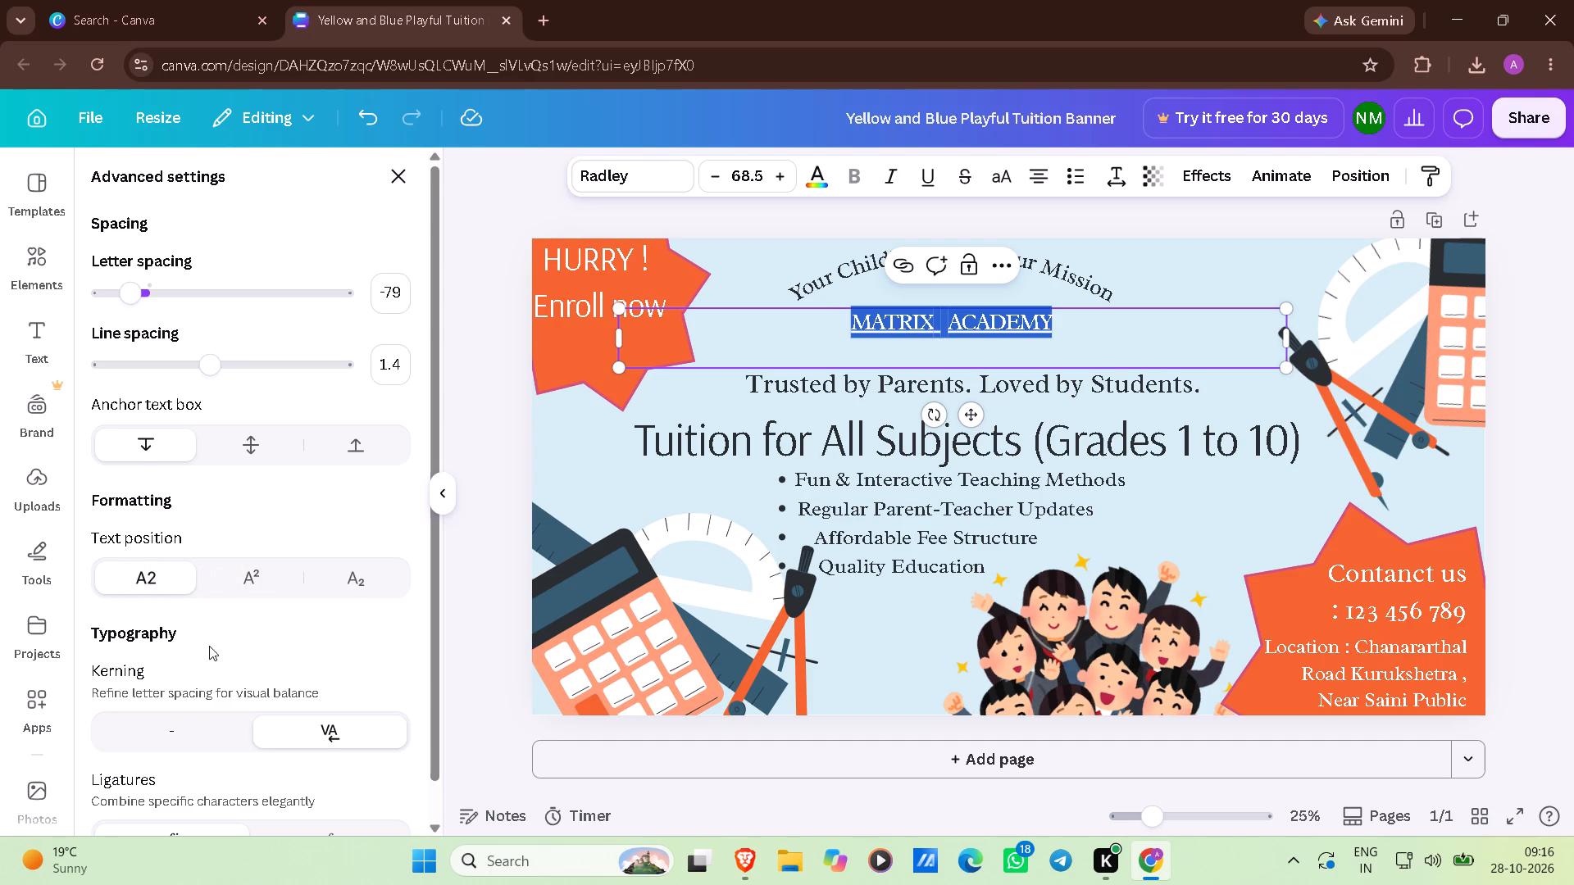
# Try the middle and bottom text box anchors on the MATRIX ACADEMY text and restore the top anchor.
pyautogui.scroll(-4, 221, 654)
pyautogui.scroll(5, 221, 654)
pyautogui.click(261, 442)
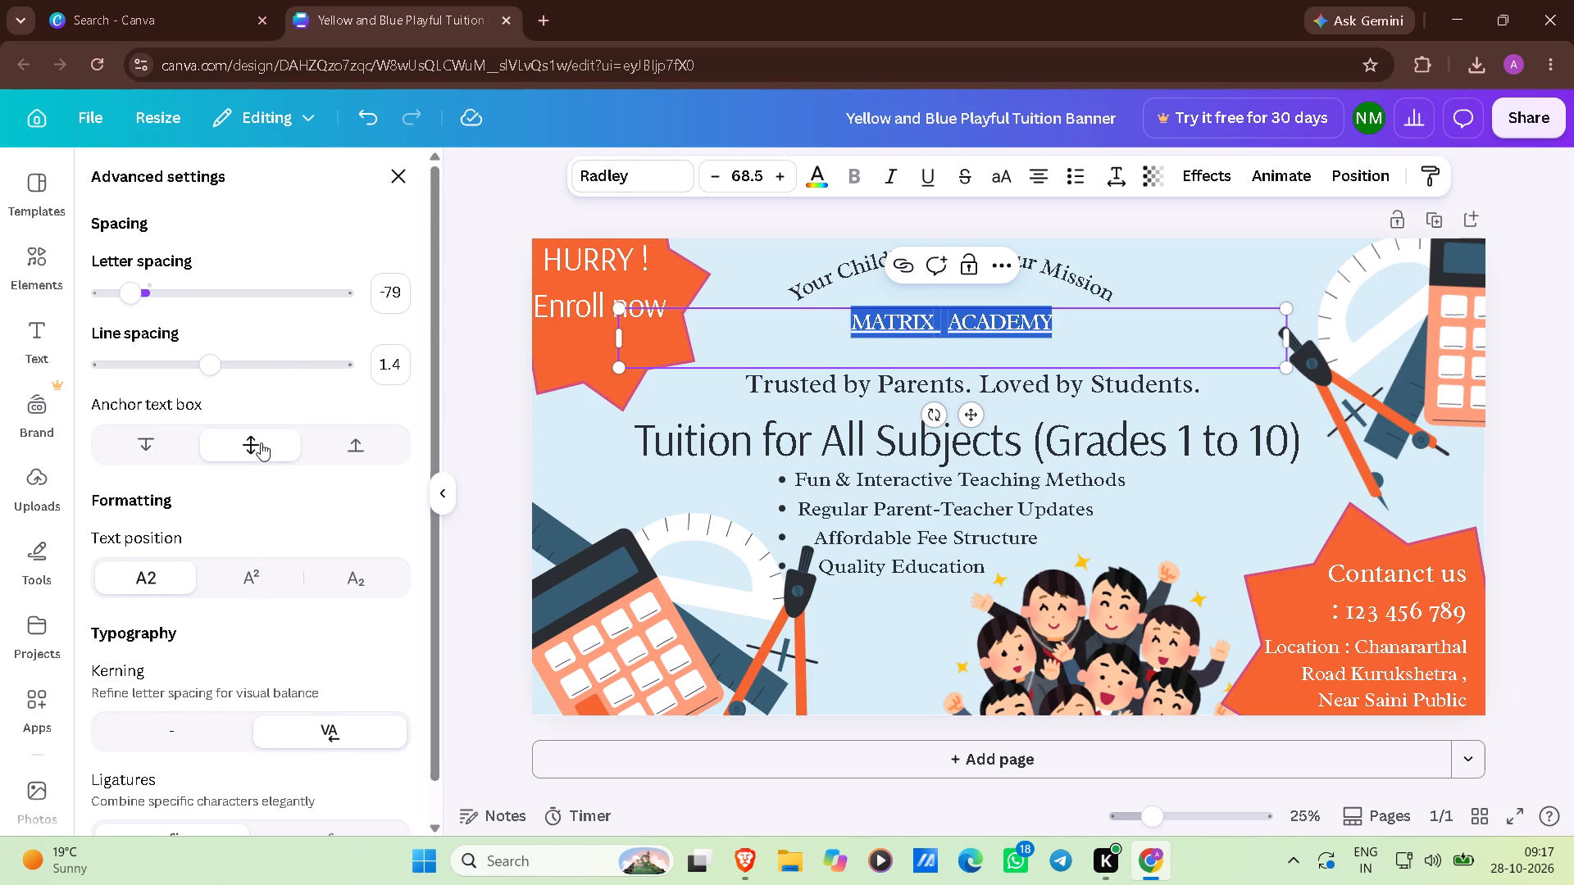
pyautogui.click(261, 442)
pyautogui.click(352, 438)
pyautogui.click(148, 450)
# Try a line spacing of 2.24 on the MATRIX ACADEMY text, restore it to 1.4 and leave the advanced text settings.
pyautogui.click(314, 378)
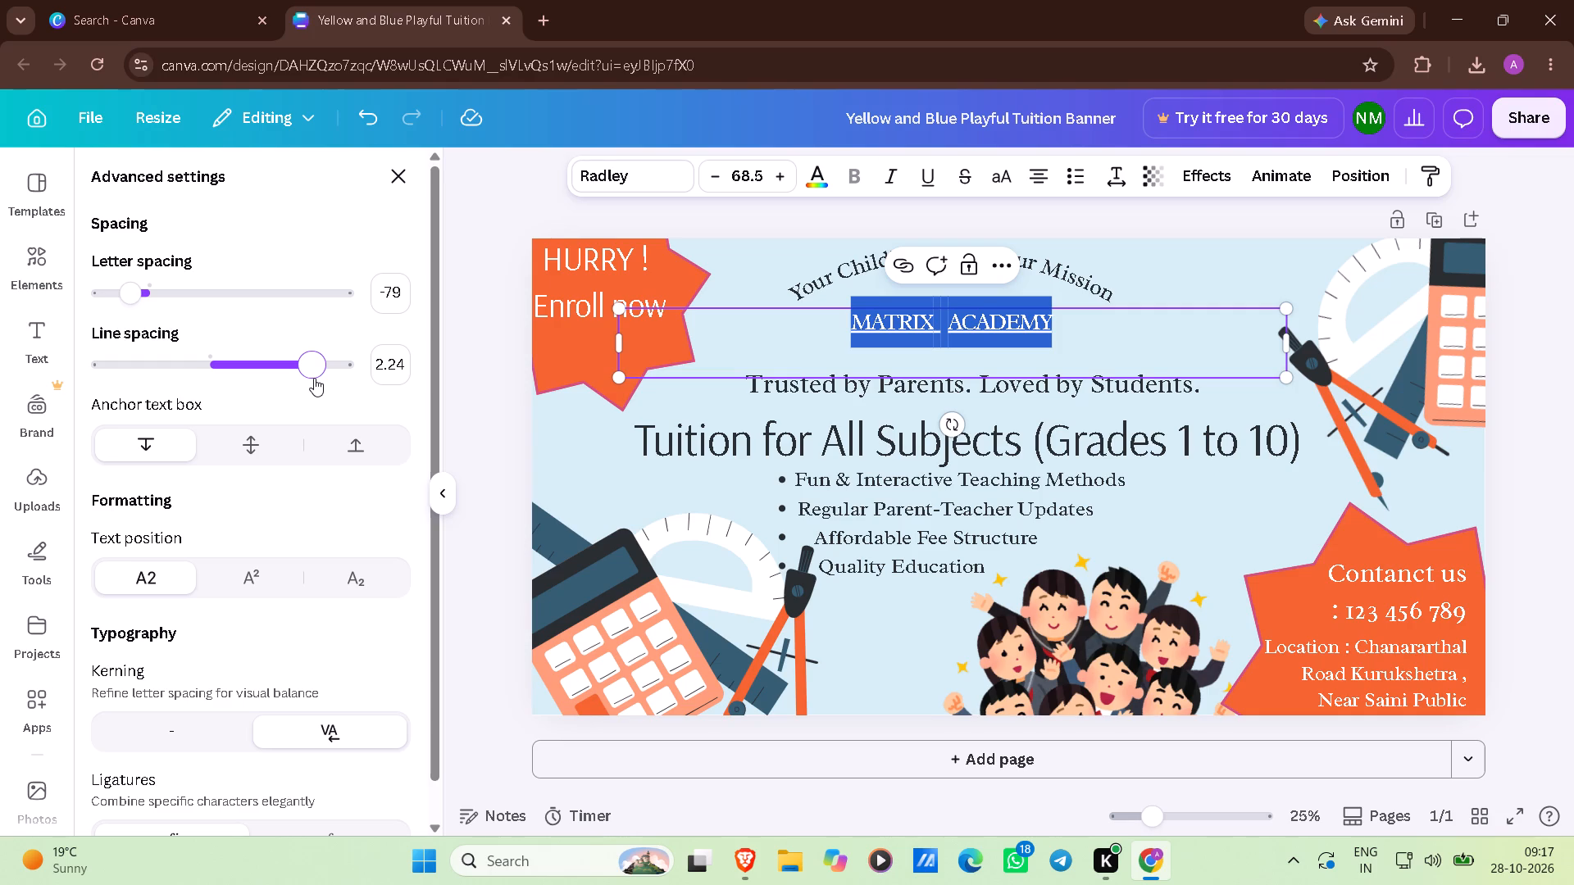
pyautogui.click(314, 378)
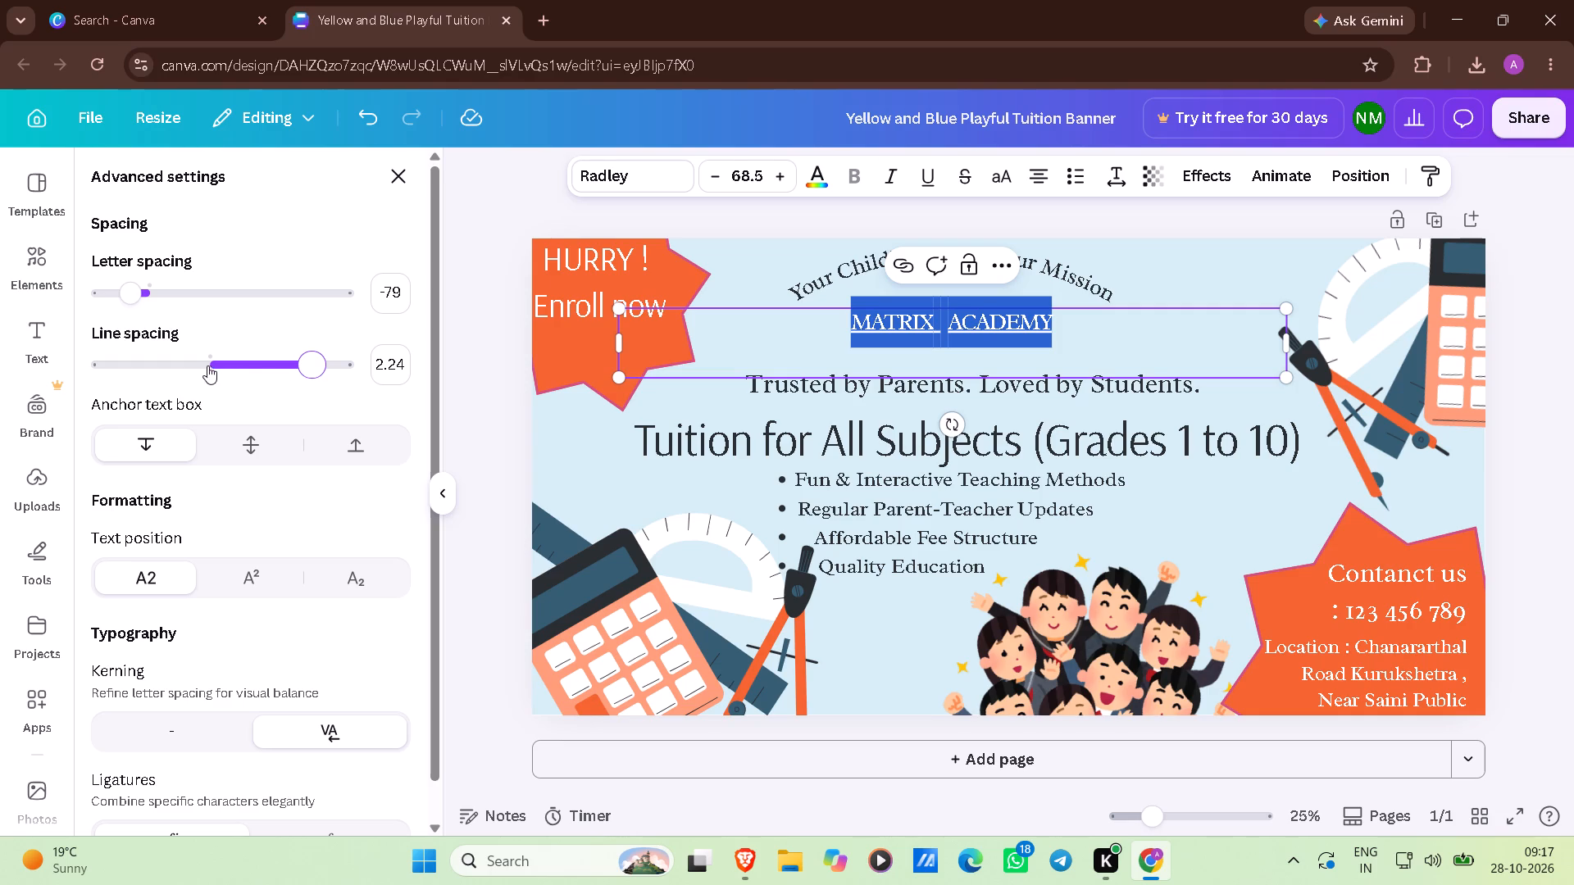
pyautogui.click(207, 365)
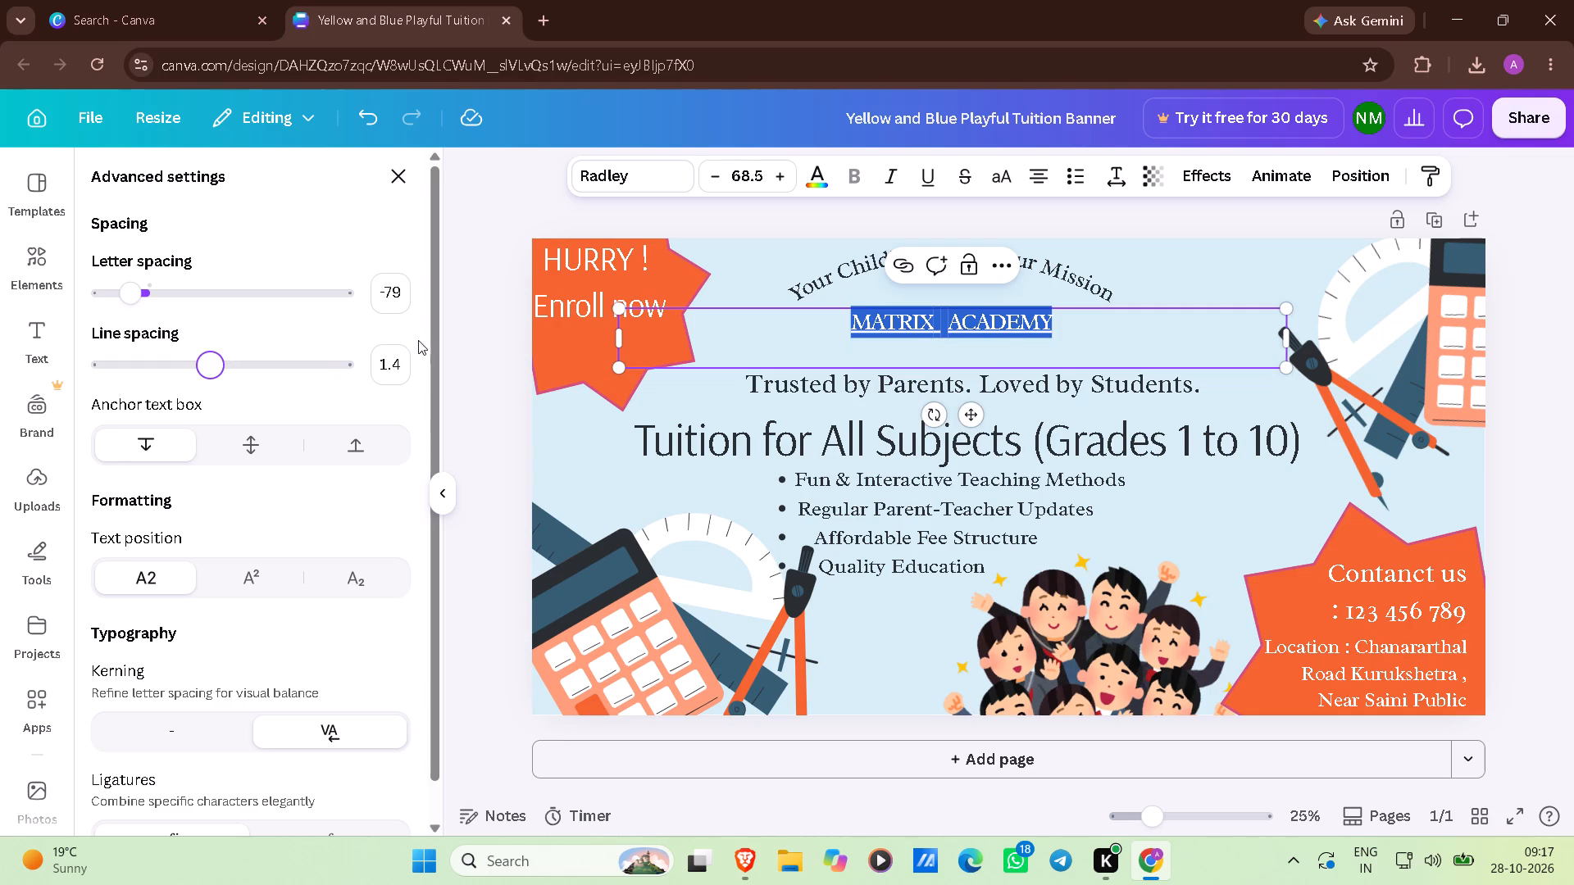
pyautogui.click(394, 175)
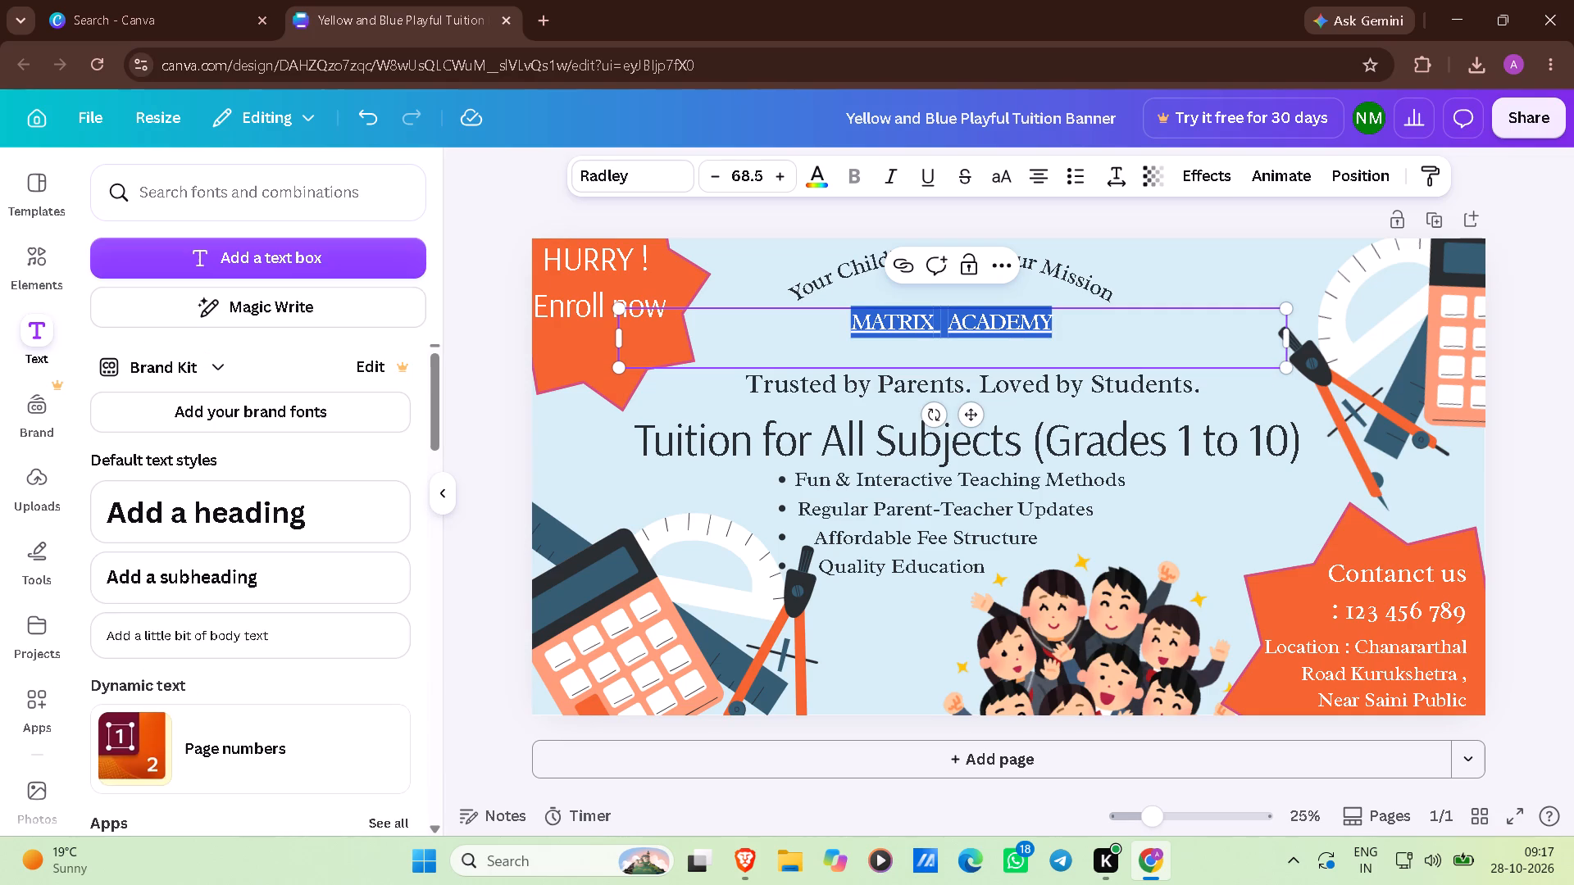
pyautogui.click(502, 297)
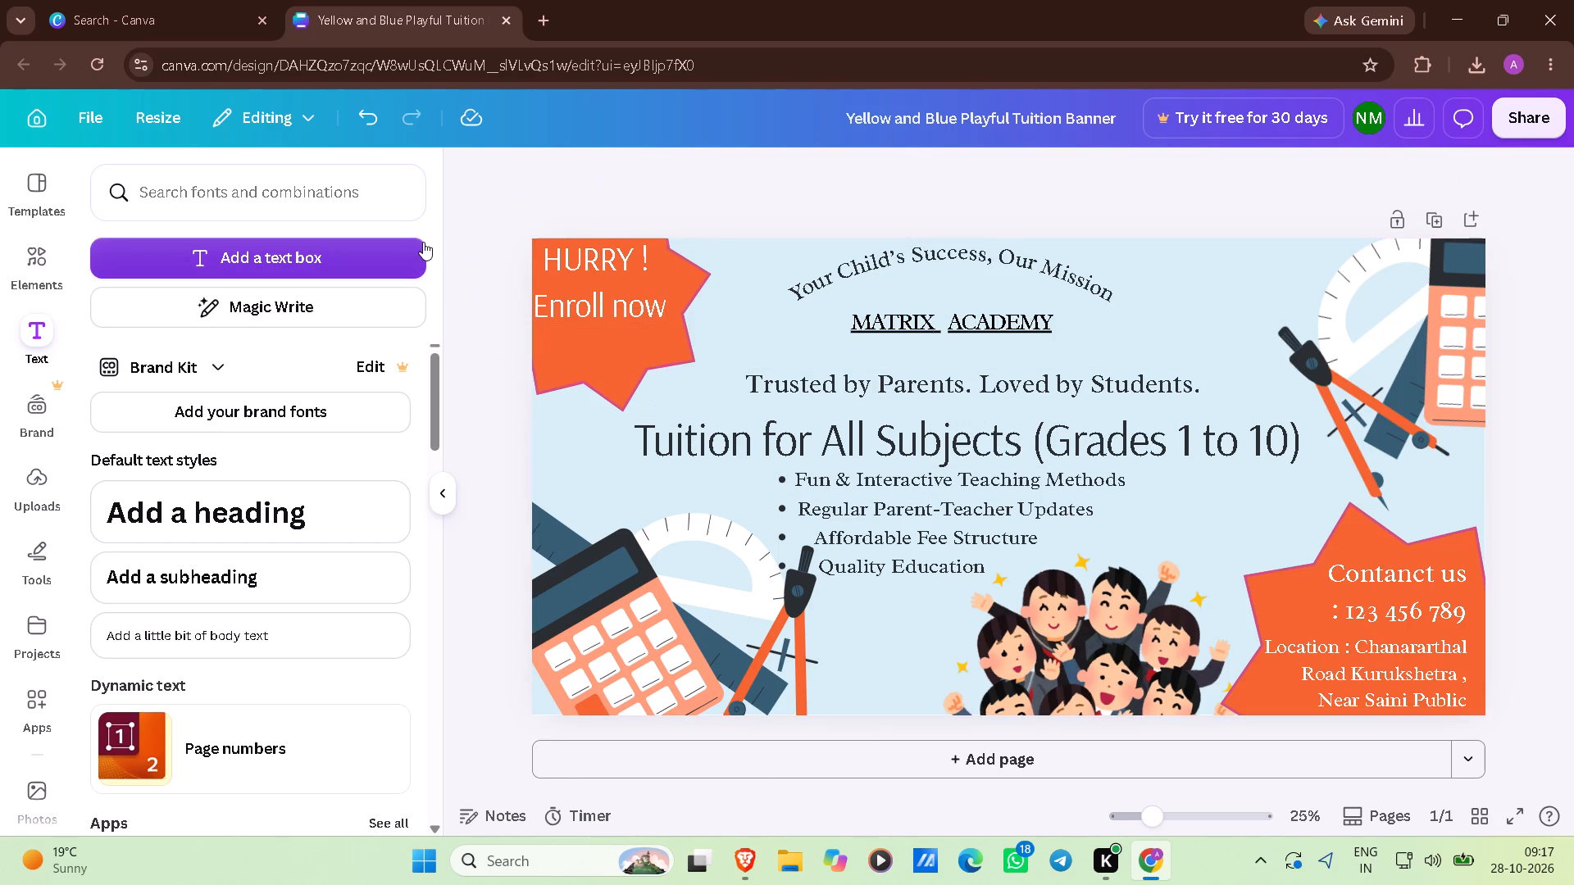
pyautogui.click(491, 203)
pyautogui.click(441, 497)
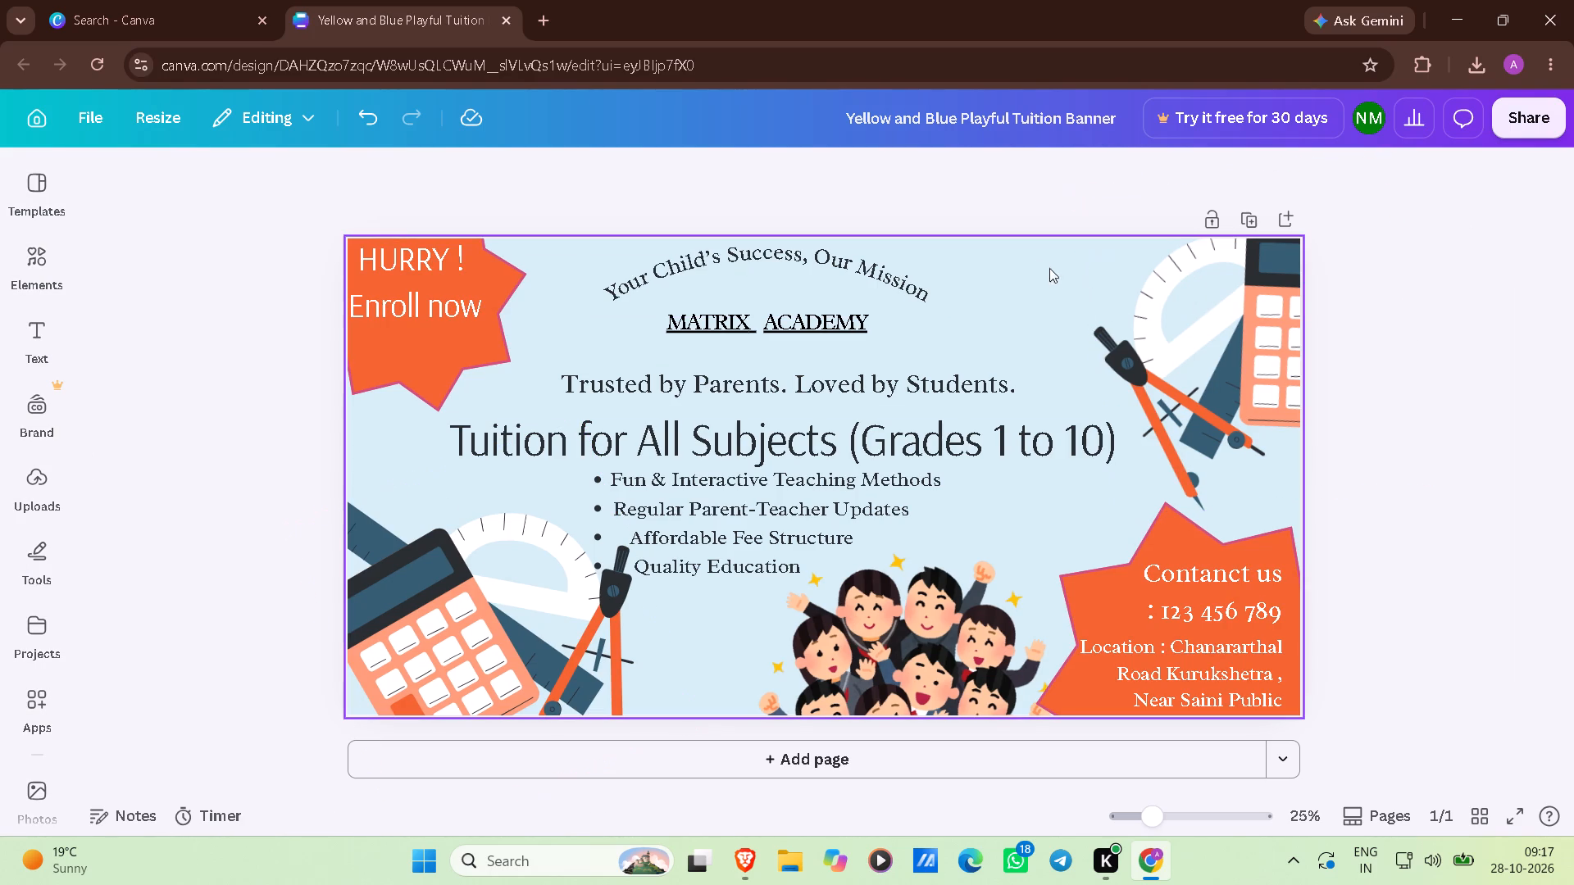
# Apply the brown Roxborough and Montserrat colour and font style to the whole banner page.
pyautogui.click(1028, 263)
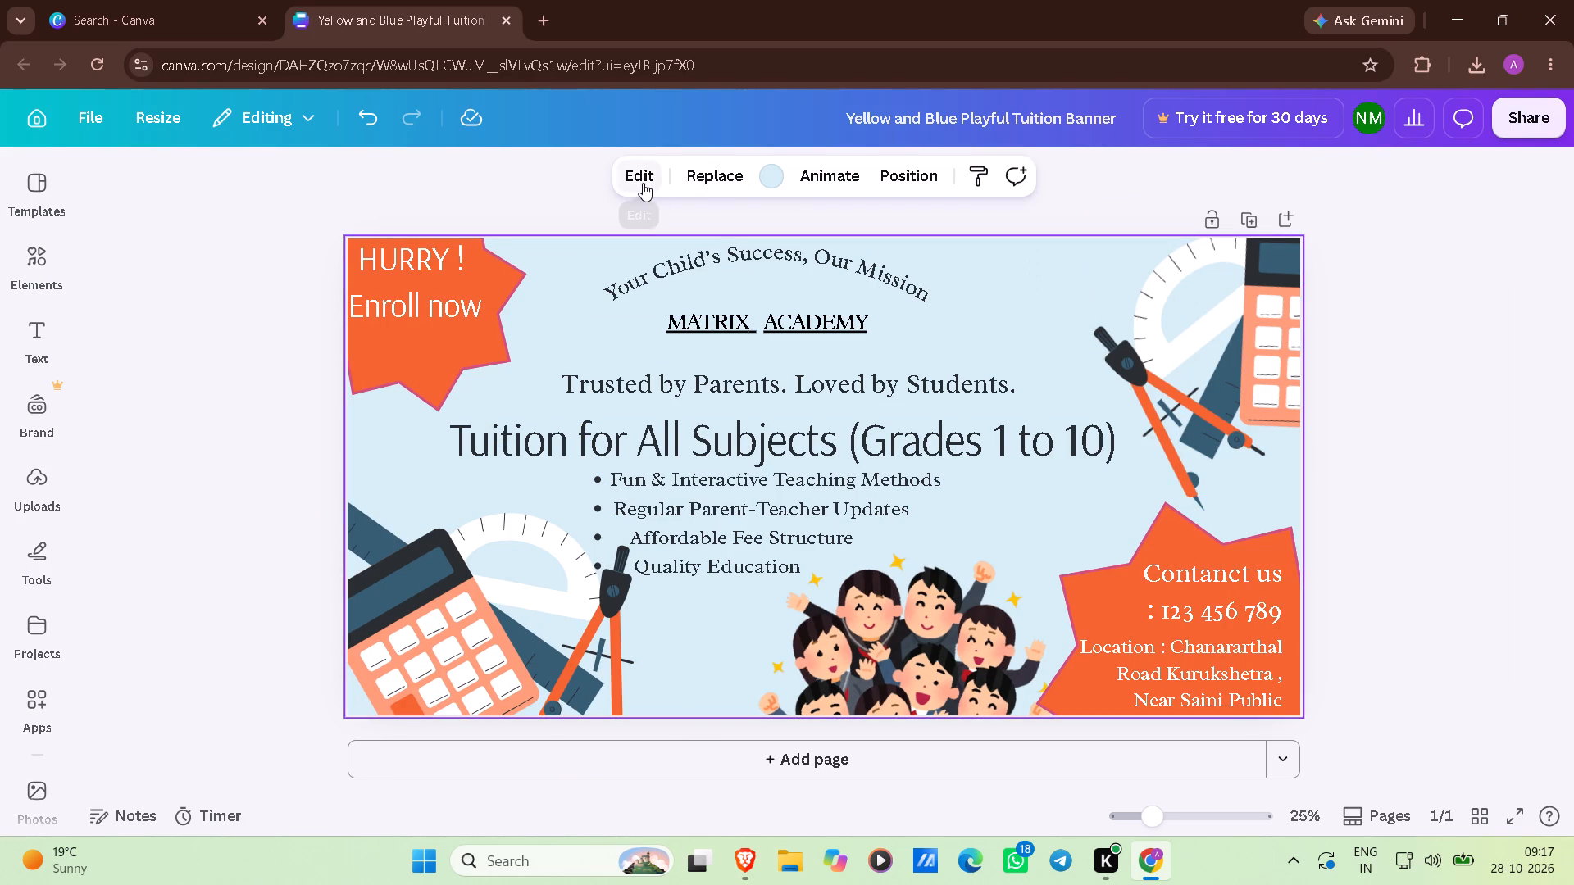
pyautogui.click(643, 183)
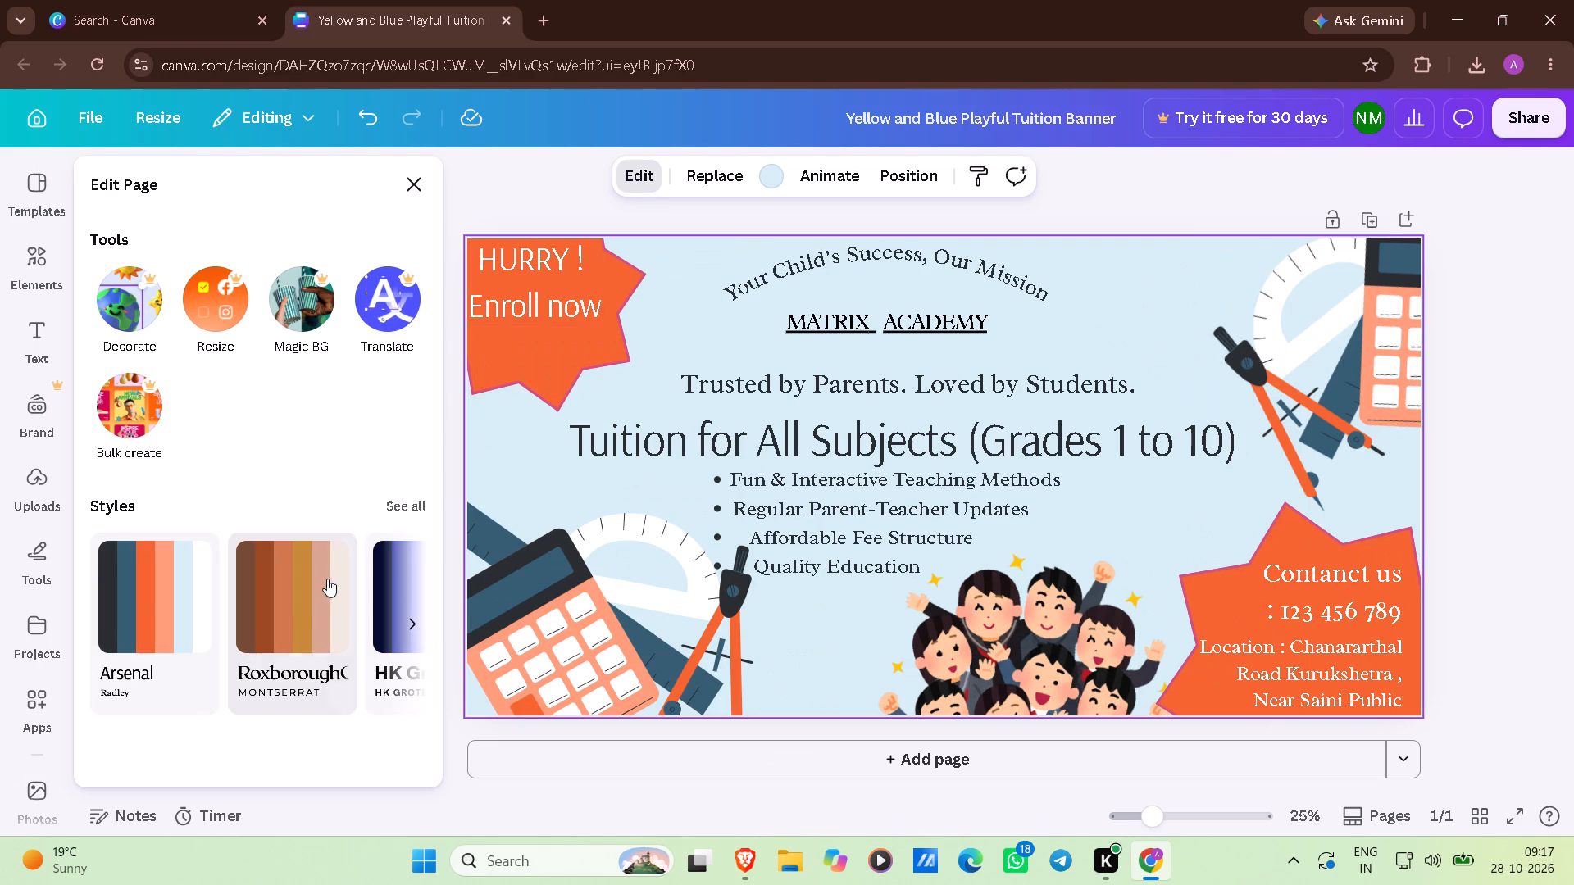
pyautogui.click(299, 605)
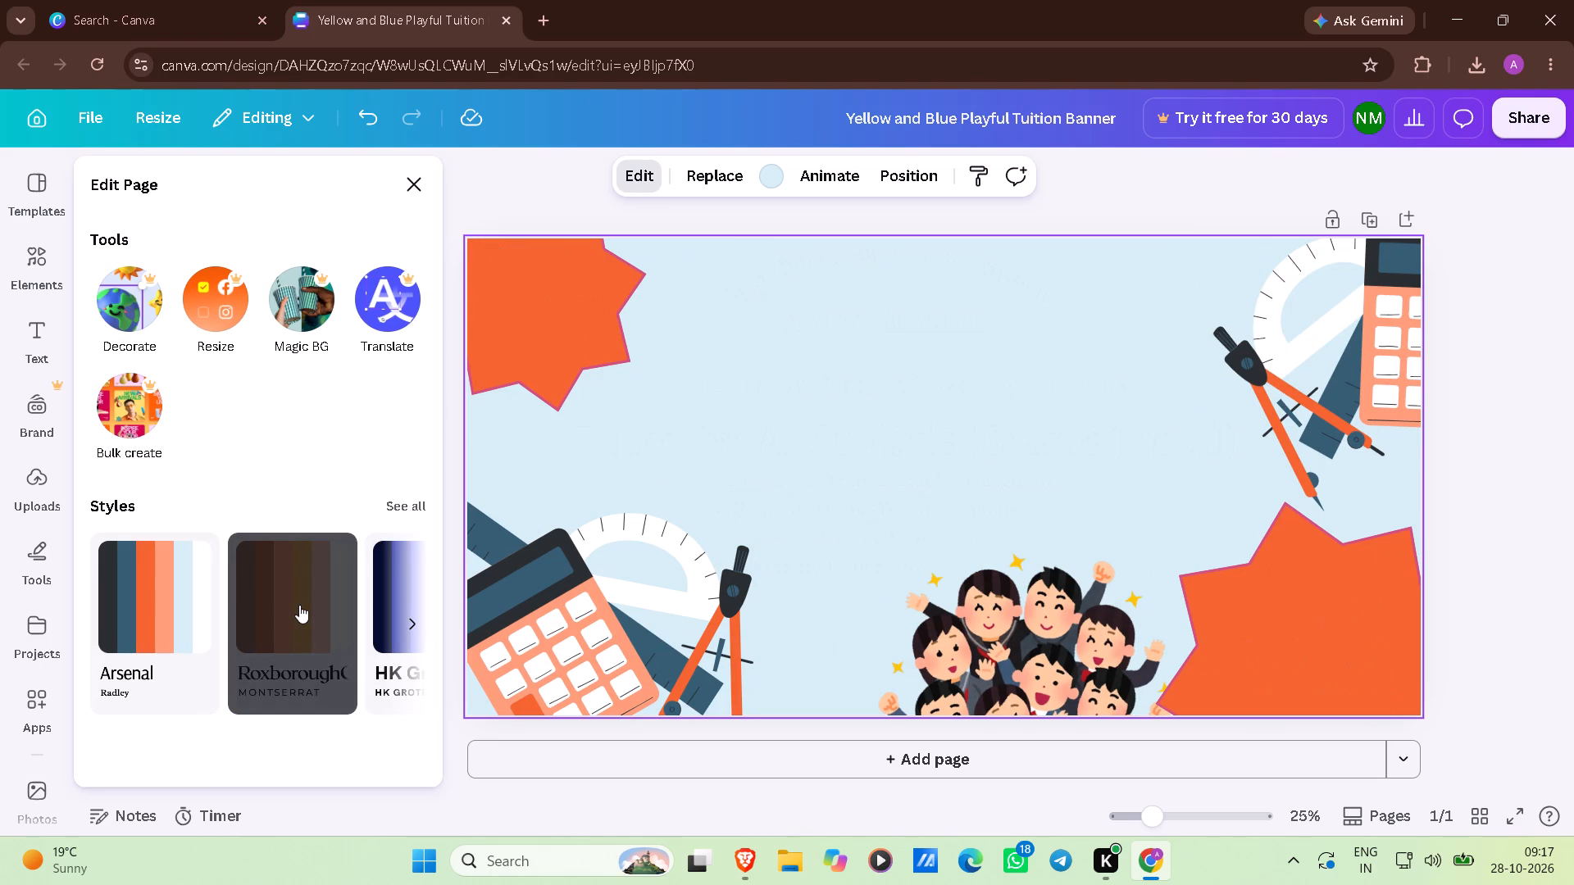
# Browse the further colour and font styles offered for the page, beyond the Roxborough one.
pyautogui.hscroll(-1, 299, 605)
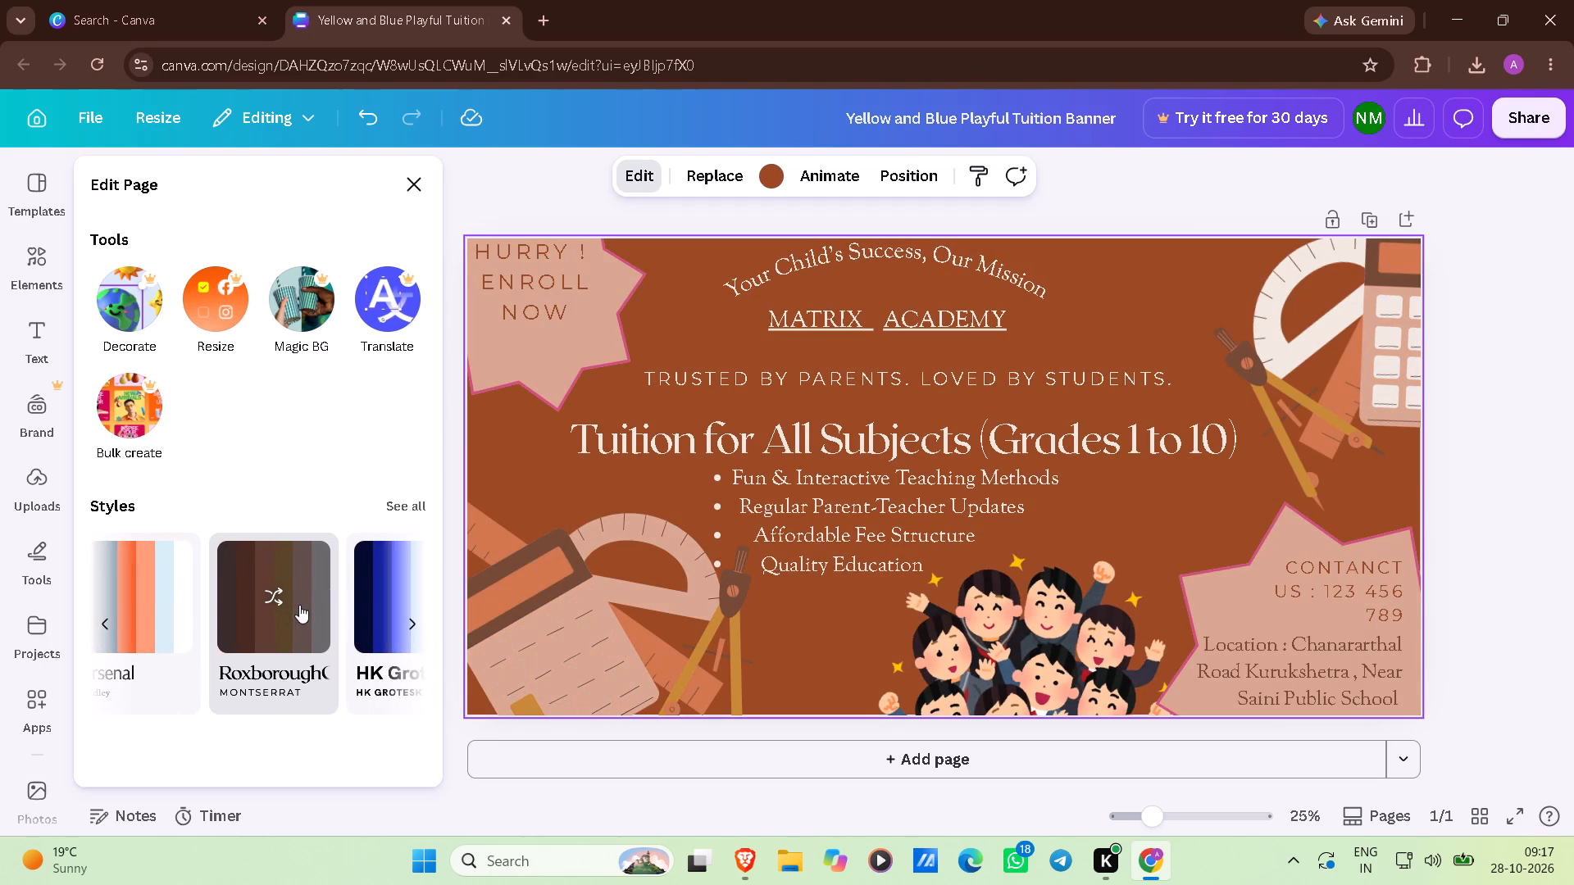
pyautogui.hscroll(-1, 299, 605)
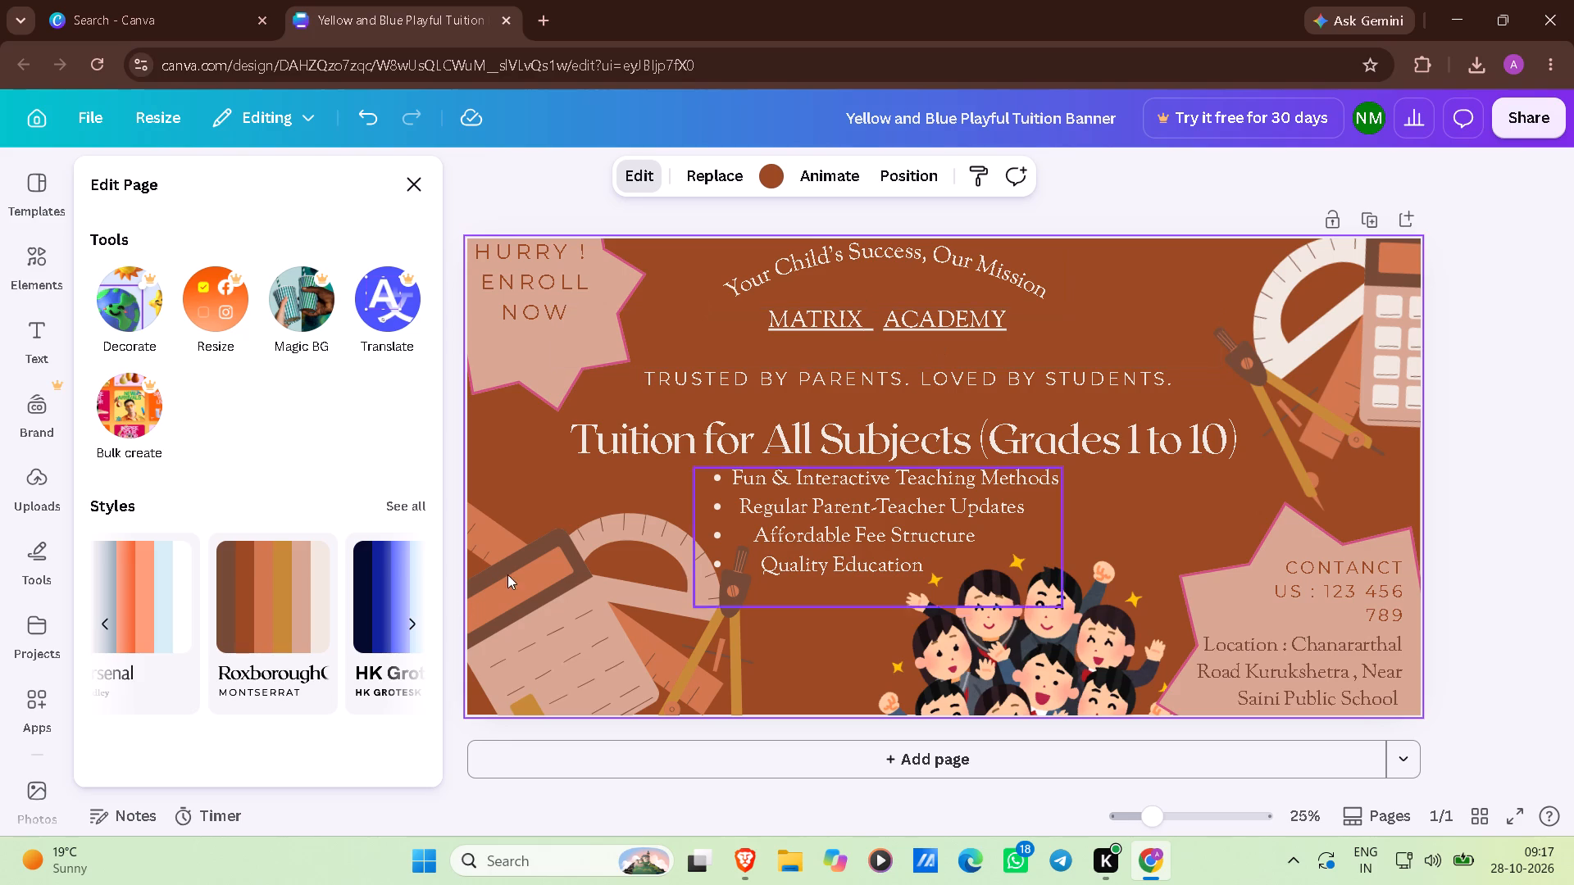
pyautogui.click(411, 621)
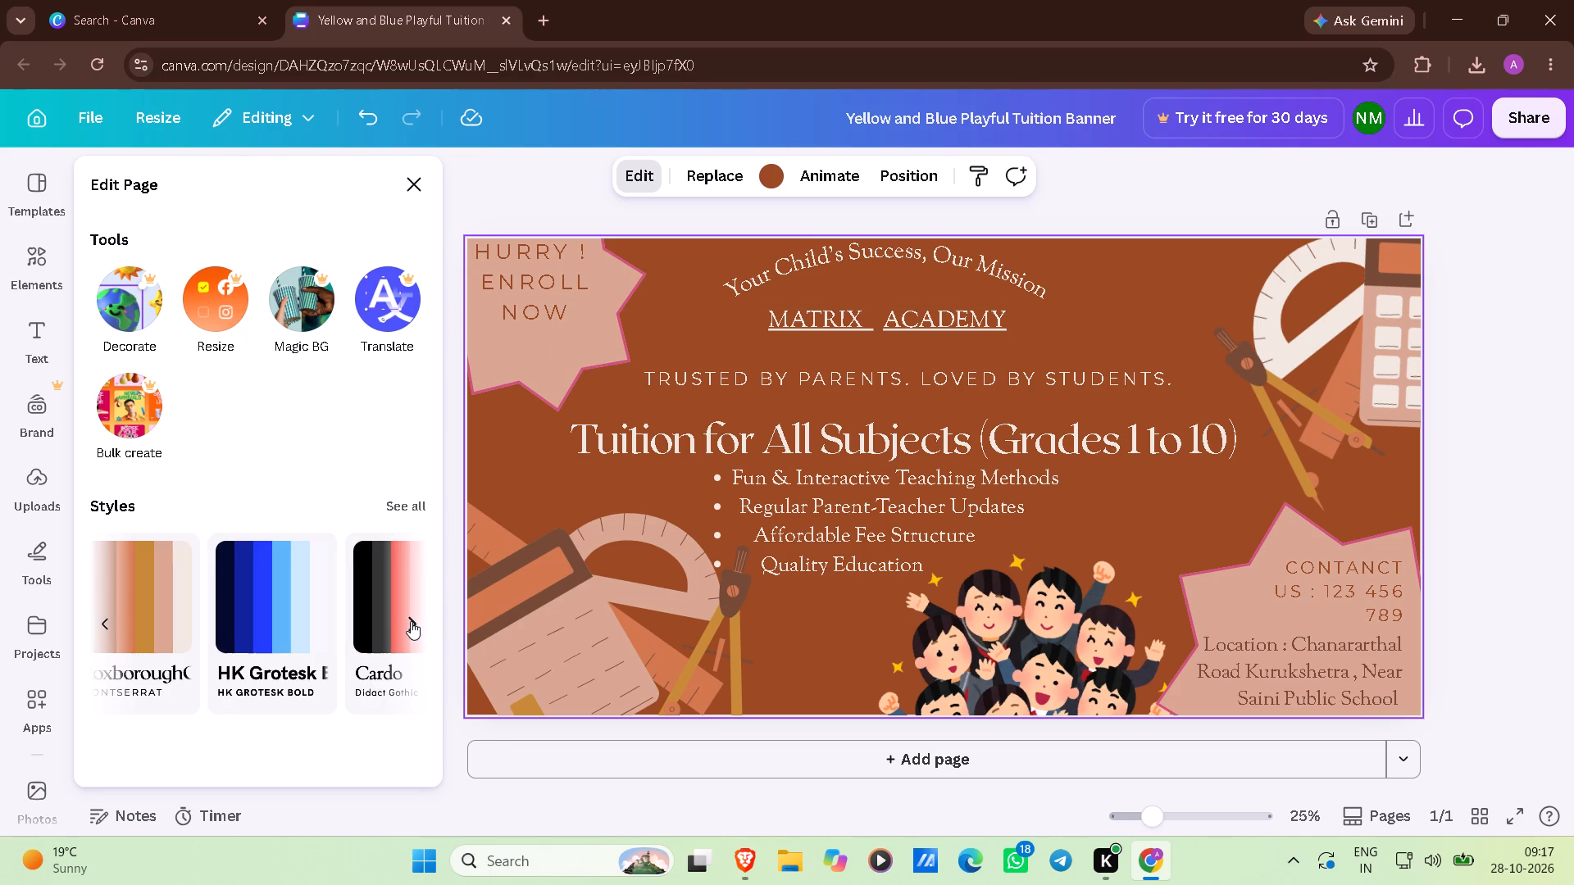